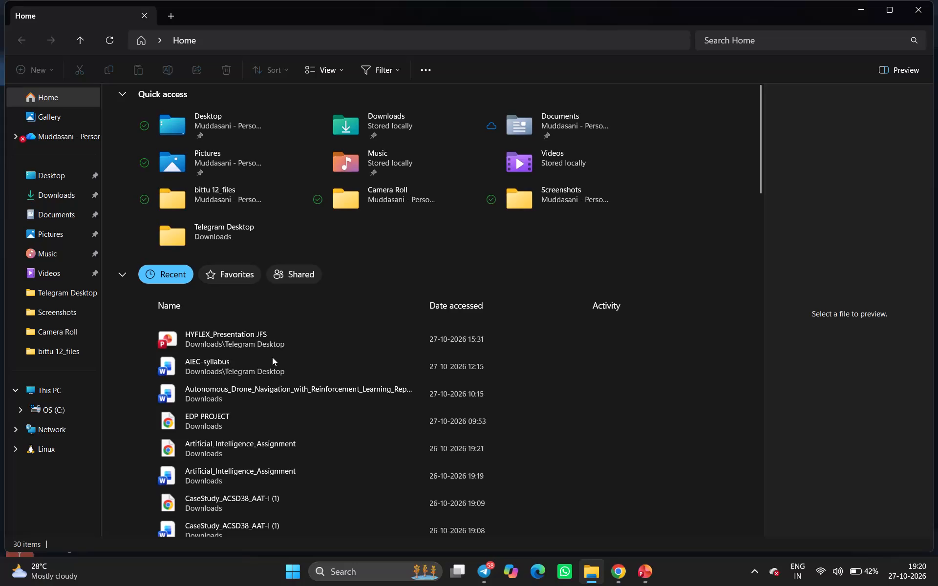
Open the EDP PROJECT PDF from the recent files to view it in the browser.
{"action": "scroll", "coordinate": [272, 357], "scroll_direction": "down", "scroll_amount": 1}
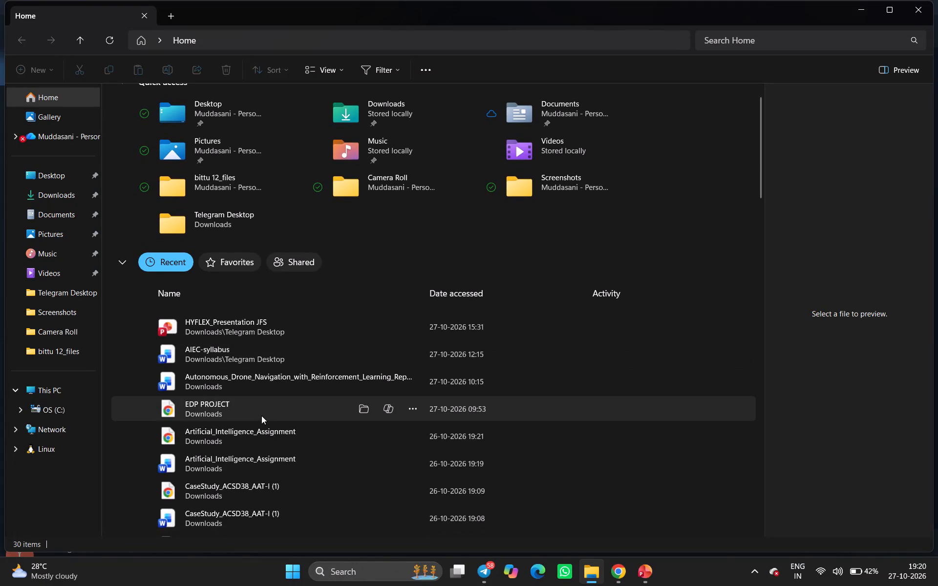
{"action": "double_click", "coordinate": [241, 406]}
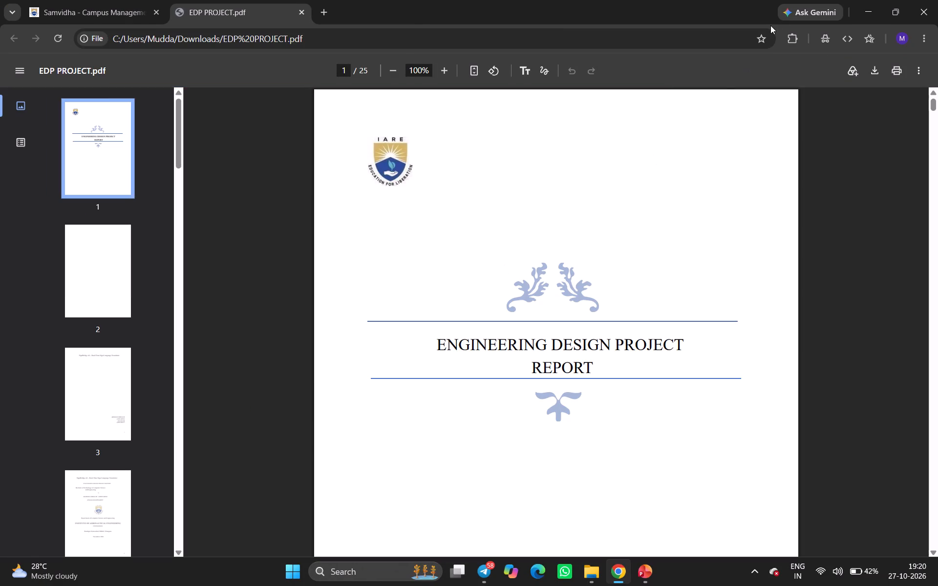
{"action": "left_click", "coordinate": [872, 70]}
{"action": "left_click", "coordinate": [878, 72]}
From File Explorer, open the EDP PROJECT PDF in Word just this once, accepting its conversion to an editable document.
{"action": "left_click", "coordinate": [594, 575]}
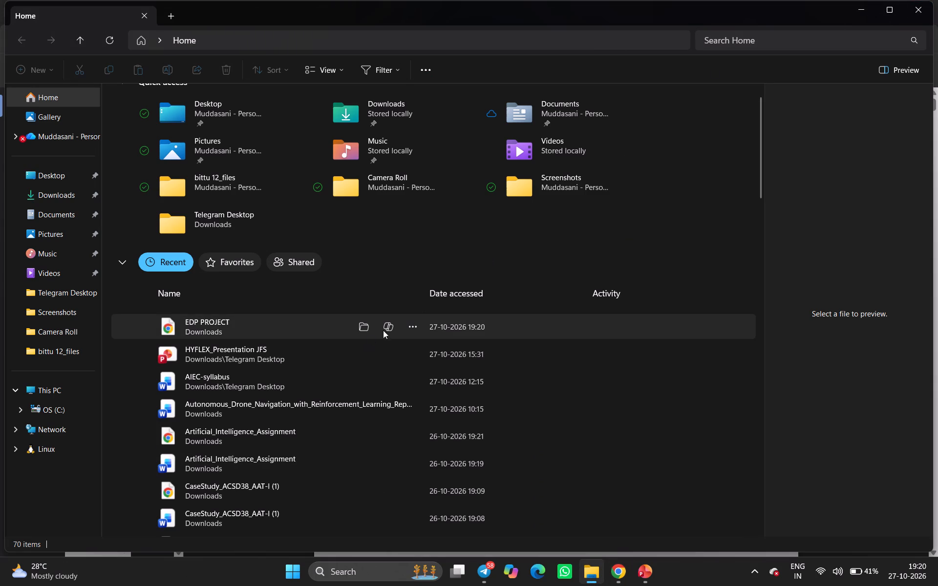
{"action": "left_click", "coordinate": [414, 323]}
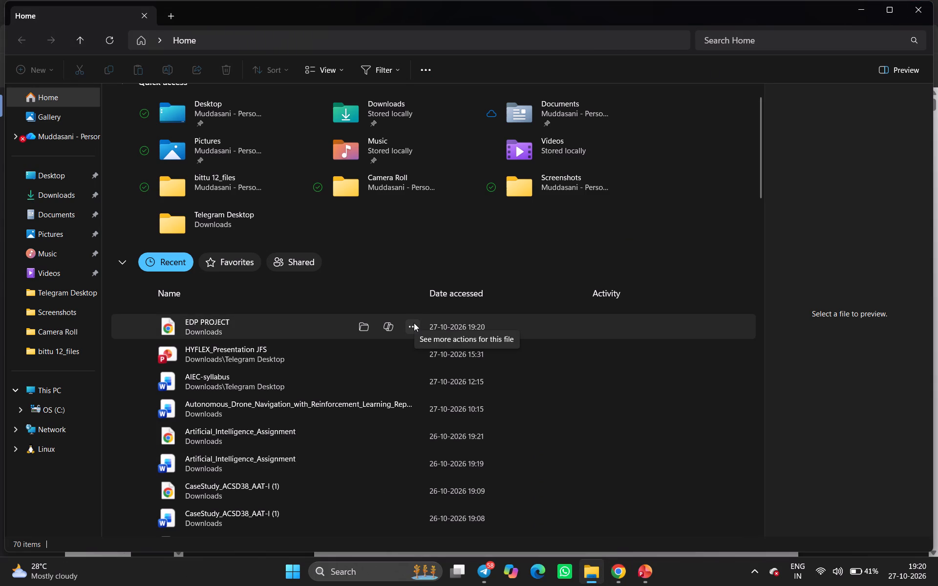
{"action": "right_click", "coordinate": [414, 323]}
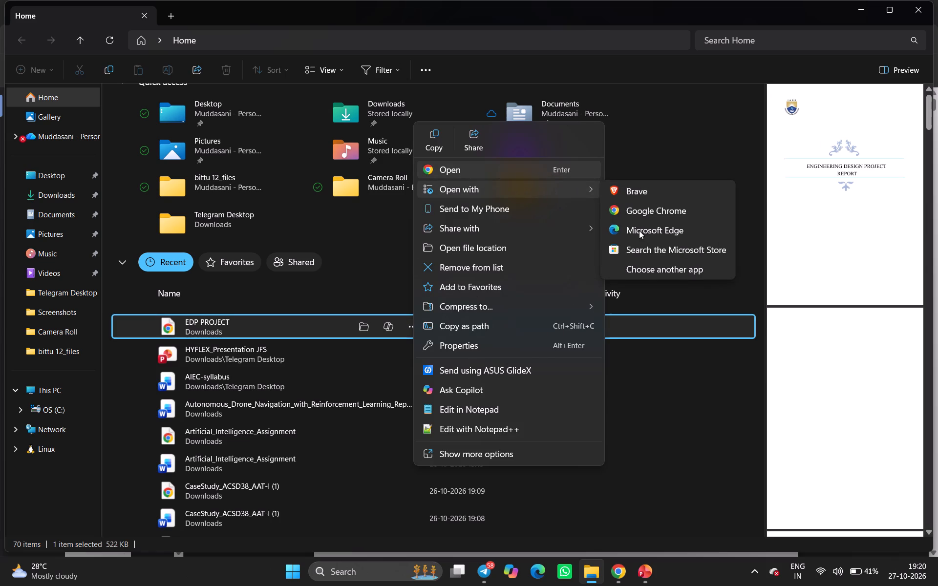
{"action": "left_click", "coordinate": [641, 269]}
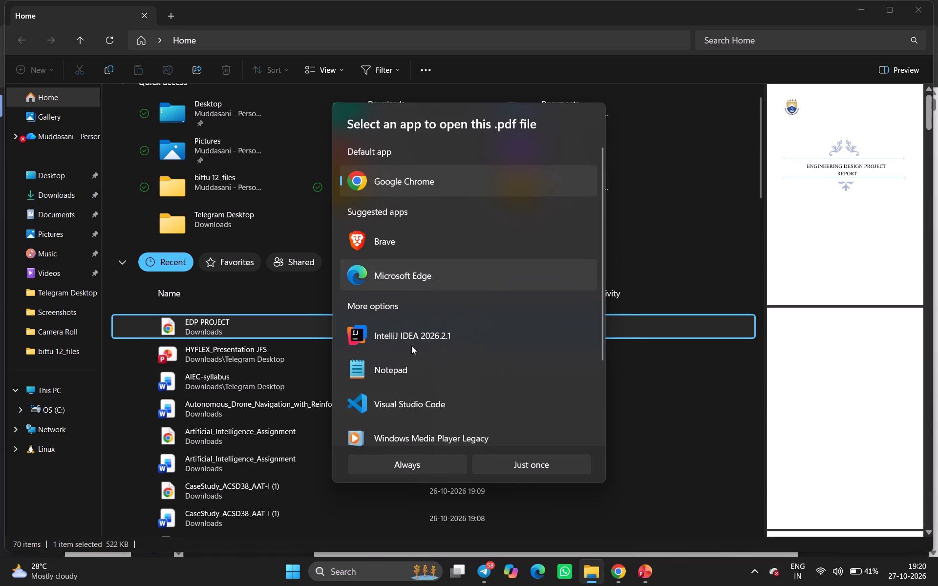
{"action": "scroll", "coordinate": [403, 398], "scroll_direction": "down", "scroll_amount": 4}
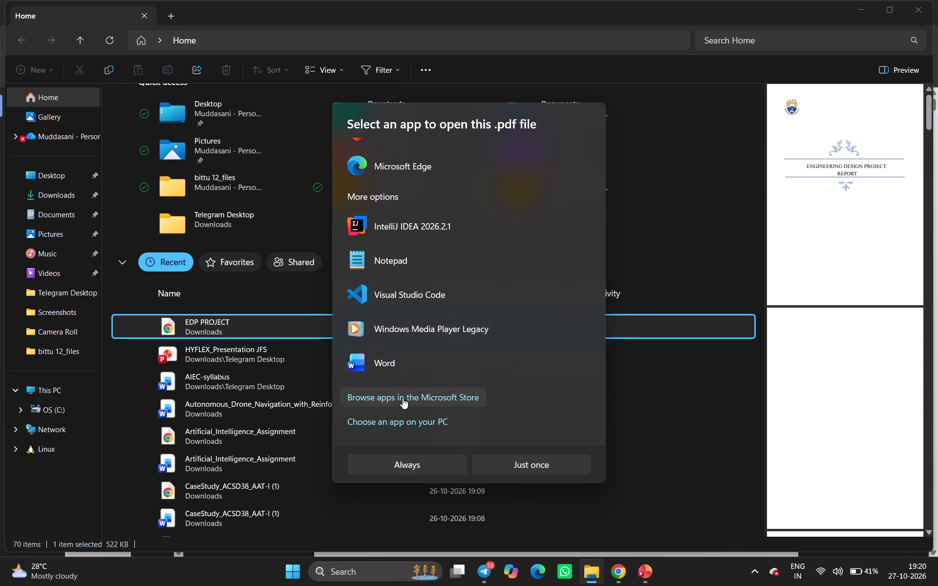
{"action": "left_click", "coordinate": [403, 369]}
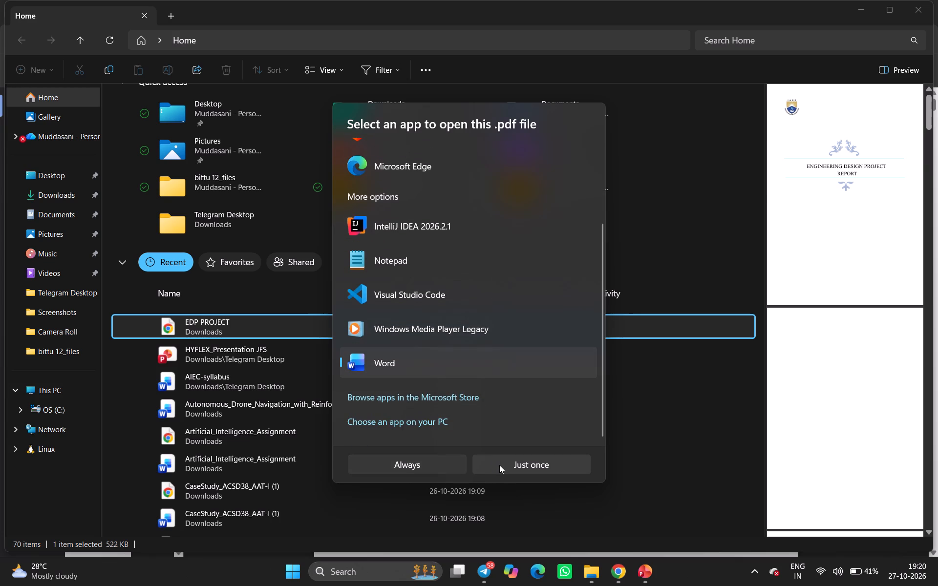
{"action": "left_click", "coordinate": [504, 465]}
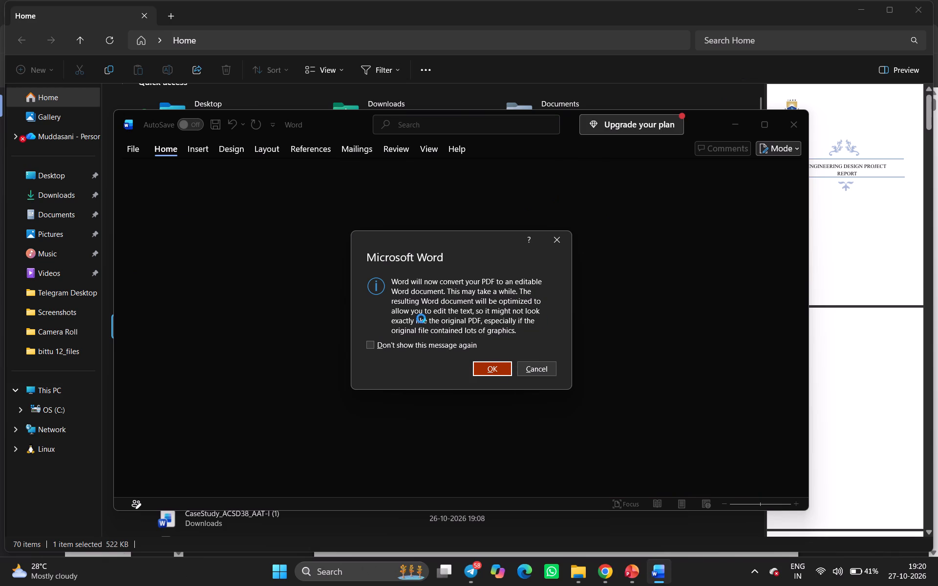
{"action": "left_click", "coordinate": [496, 367]}
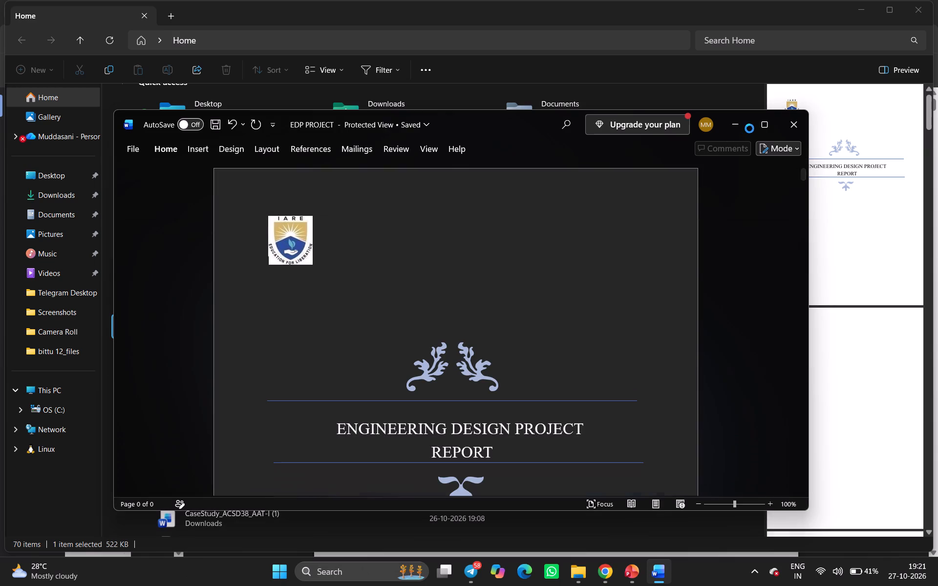
Maximize the Word window and enable editing of the EDP PROJECT document, accepting the PDF conversion.
{"action": "left_click", "coordinate": [765, 123]}
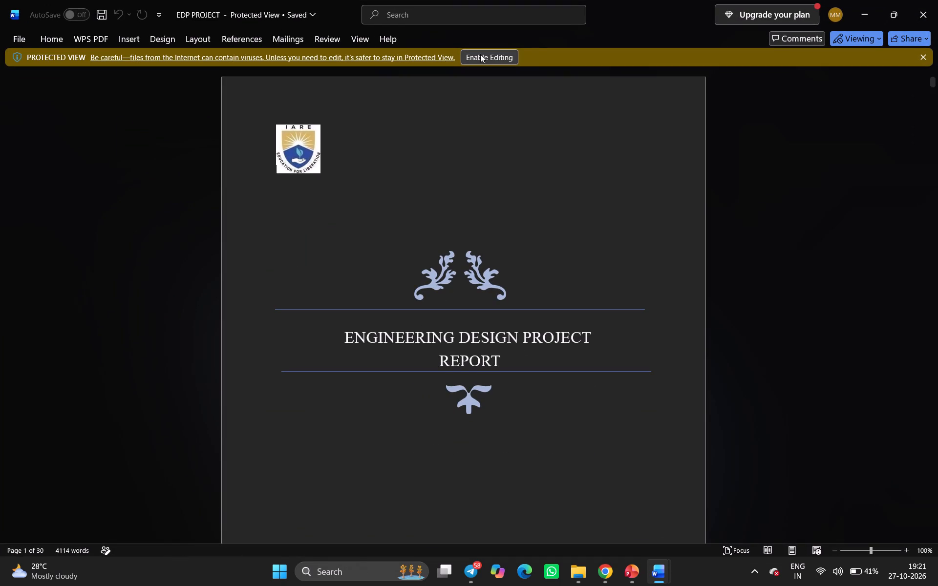
{"action": "left_click", "coordinate": [480, 54]}
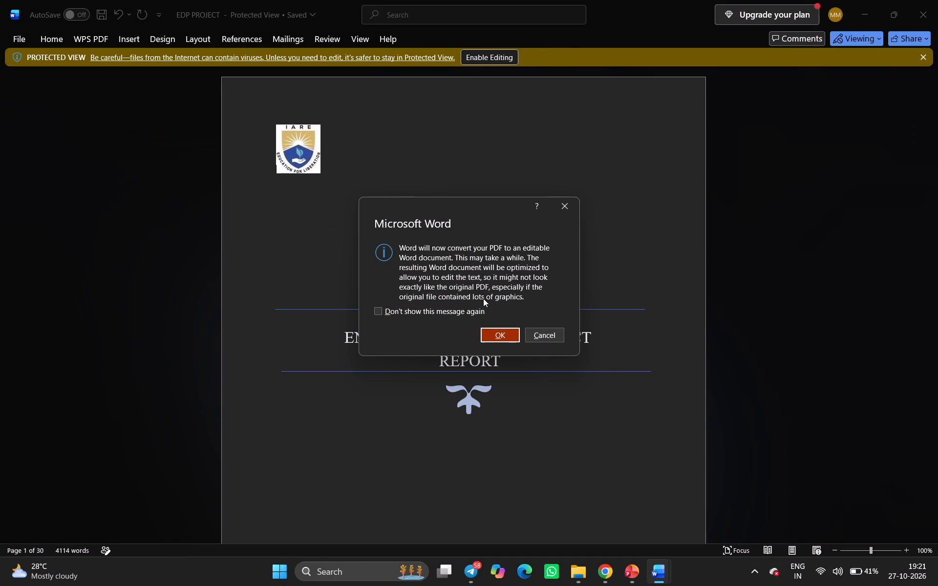
{"action": "left_click", "coordinate": [497, 334]}
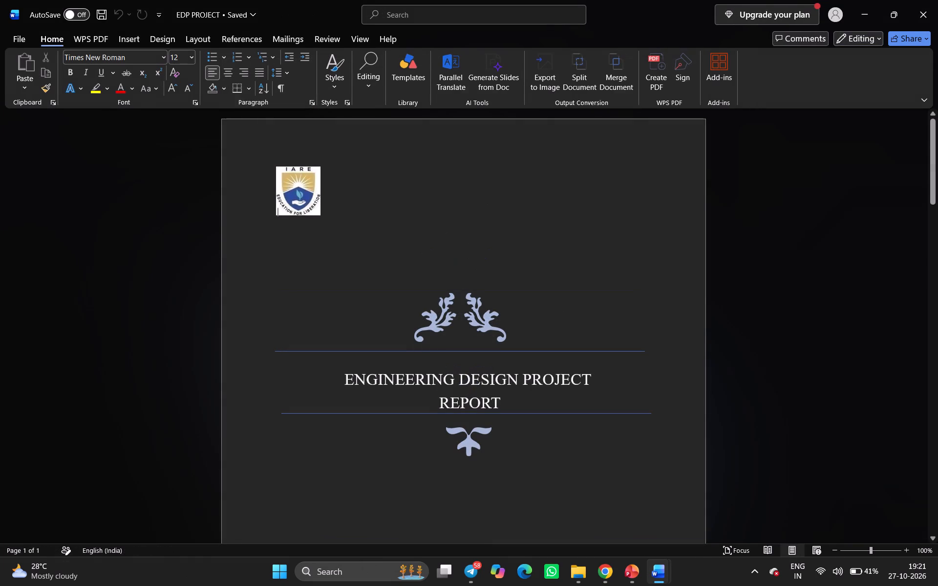
Look through the opening pages of the converted EDP PROJECT report, from the cover to the institute title page.
{"action": "key", "text": "ctrl+h"}
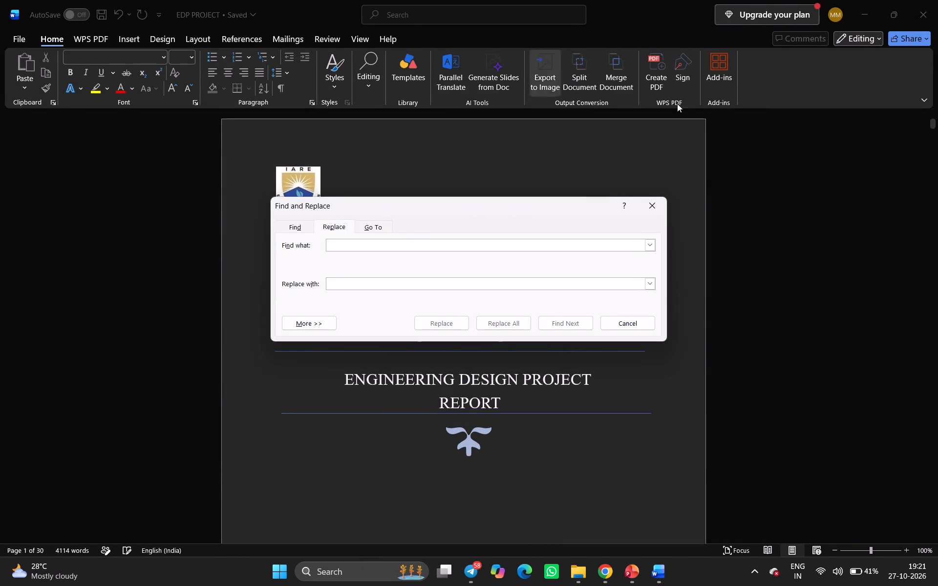
{"action": "left_click", "coordinate": [652, 214]}
{"action": "scroll", "coordinate": [618, 304], "scroll_direction": "down", "scroll_amount": 5}
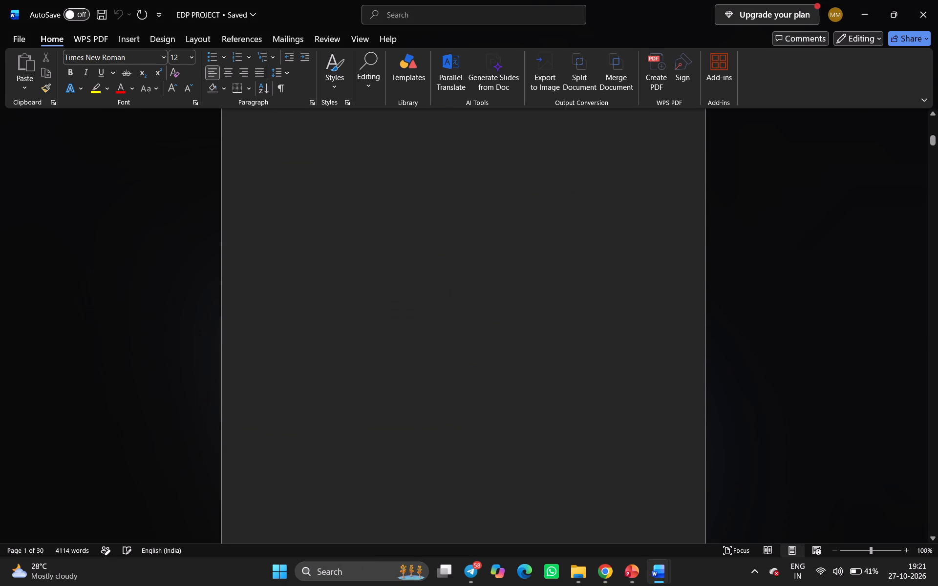
{"action": "scroll", "coordinate": [618, 304], "scroll_direction": "down", "scroll_amount": 3}
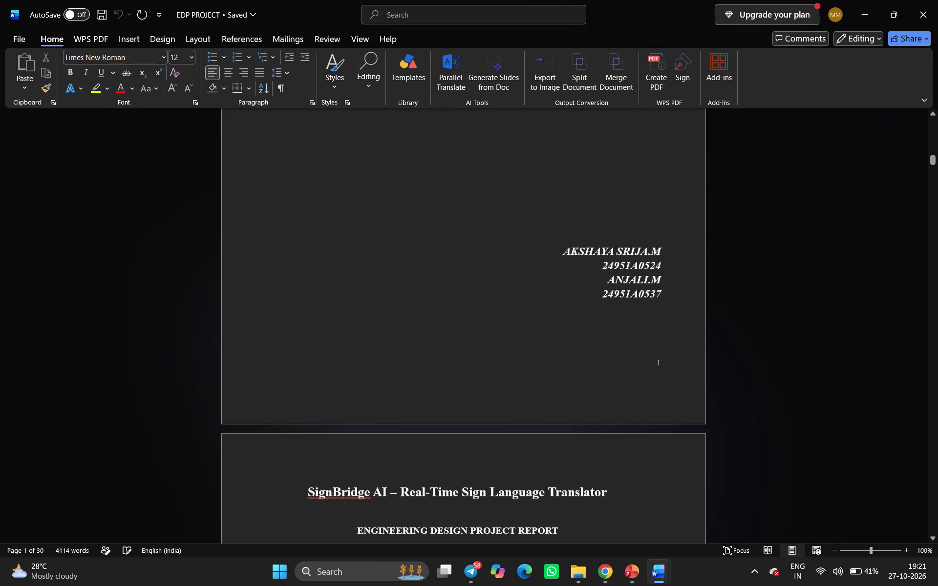
{"action": "scroll", "coordinate": [603, 246], "scroll_direction": "up", "scroll_amount": 2}
{"action": "scroll", "coordinate": [603, 246], "scroll_direction": "down", "scroll_amount": 2}
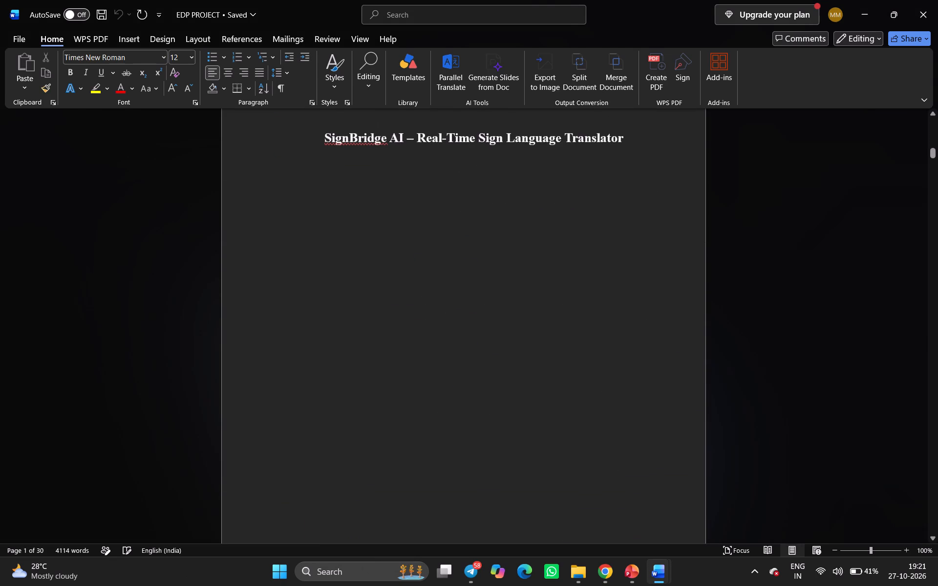
{"action": "scroll", "coordinate": [603, 246], "scroll_direction": "down", "scroll_amount": 6}
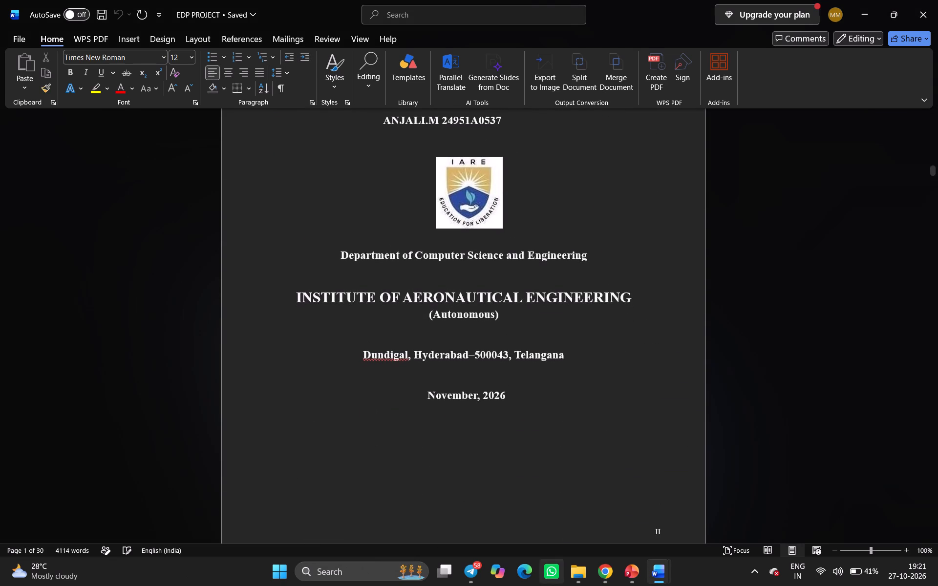
Open the original EDP PROJECT PDF from the Downloads folder and examine its first pages in the browser.
{"action": "left_click", "coordinate": [574, 573]}
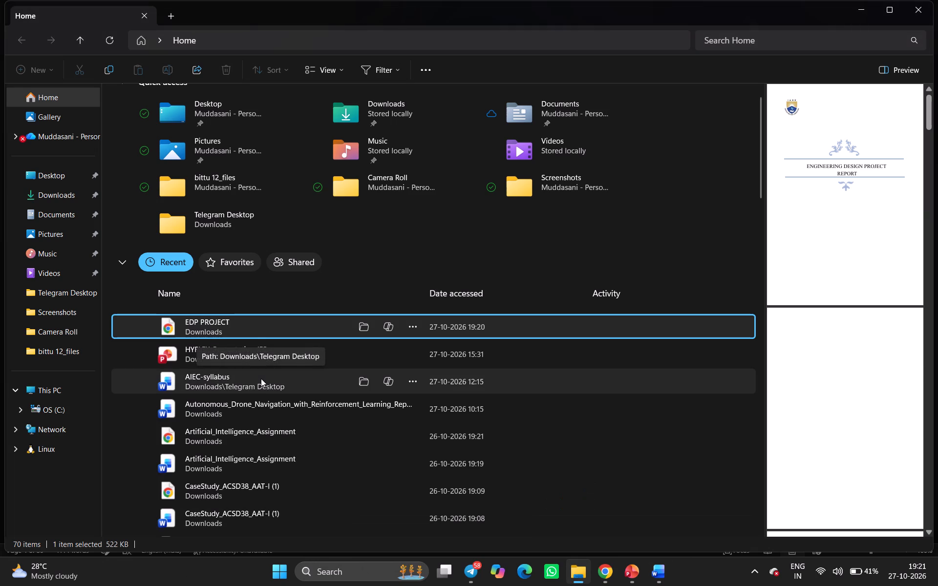
{"action": "left_click", "coordinate": [59, 200]}
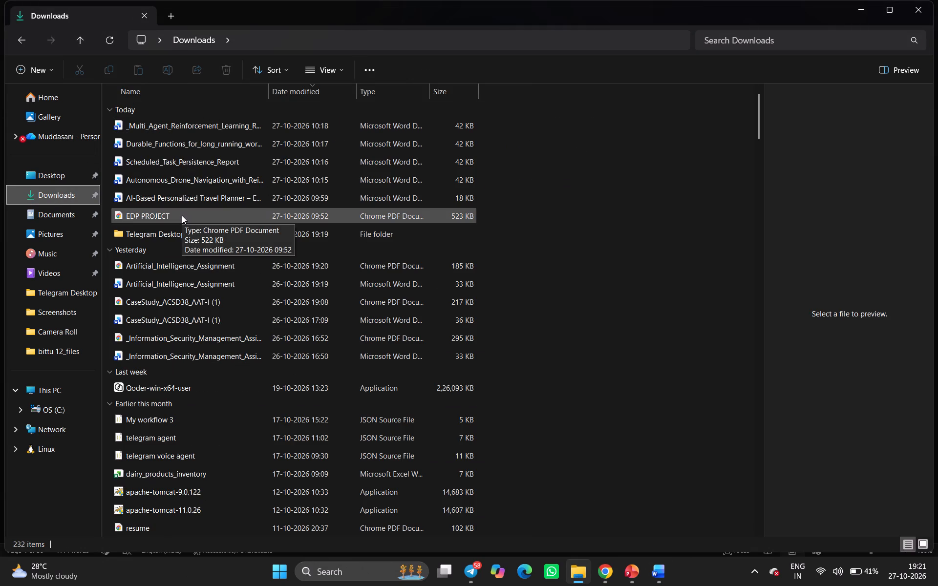
{"action": "double_click", "coordinate": [182, 215]}
{"action": "scroll", "coordinate": [584, 386], "scroll_direction": "down", "scroll_amount": 1}
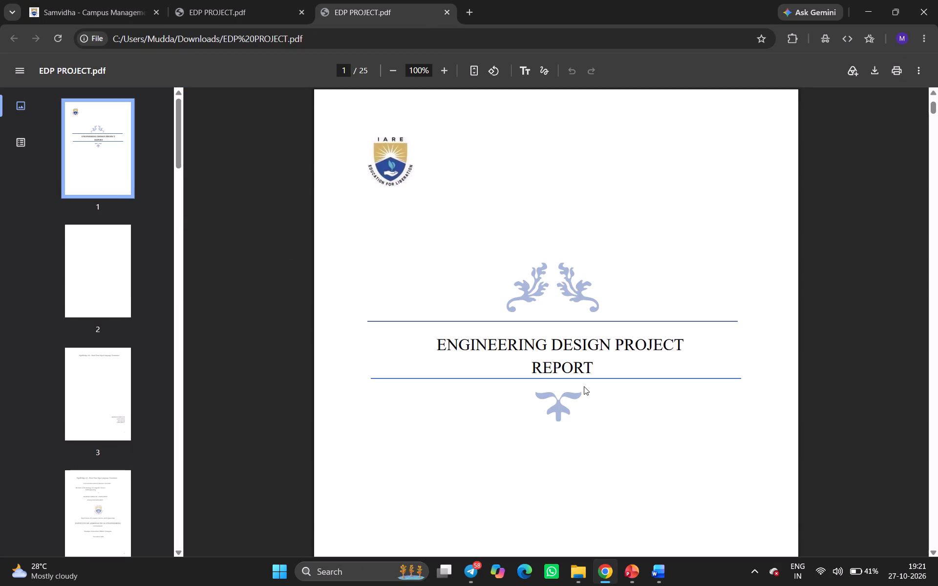
{"action": "scroll", "coordinate": [584, 386], "scroll_direction": "down", "scroll_amount": 11}
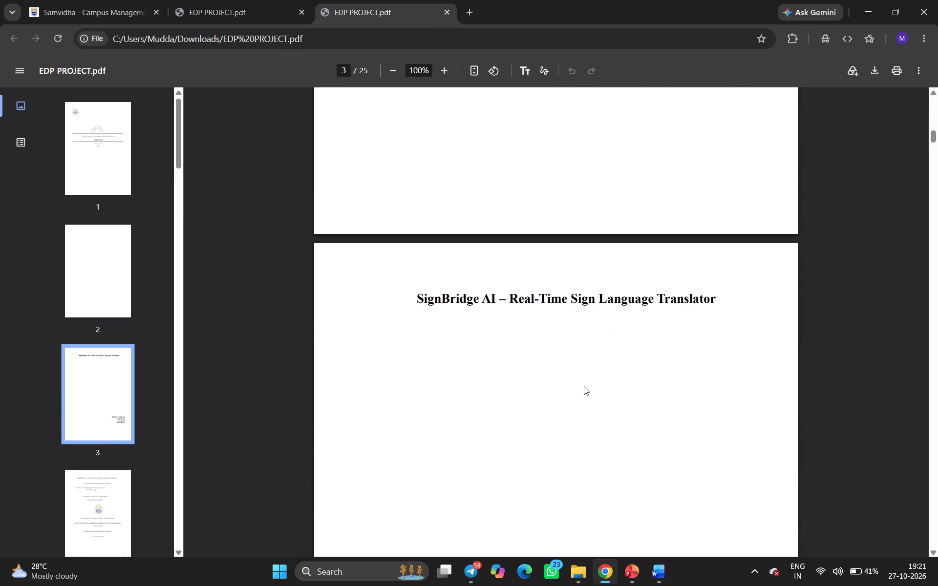
{"action": "scroll", "coordinate": [584, 386], "scroll_direction": "down", "scroll_amount": 5}
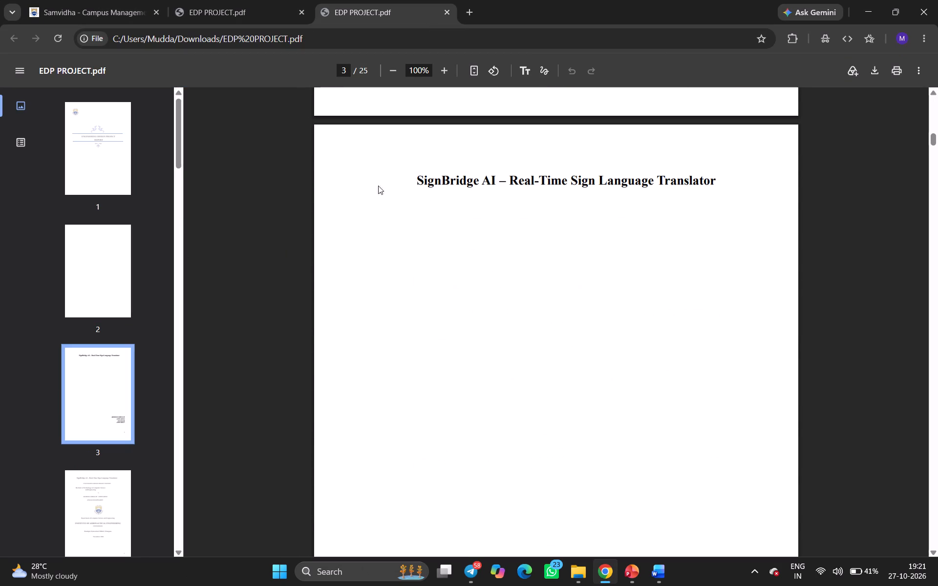
{"action": "left_click", "coordinate": [202, 0]}
{"action": "scroll", "coordinate": [532, 281], "scroll_direction": "down", "scroll_amount": 2}
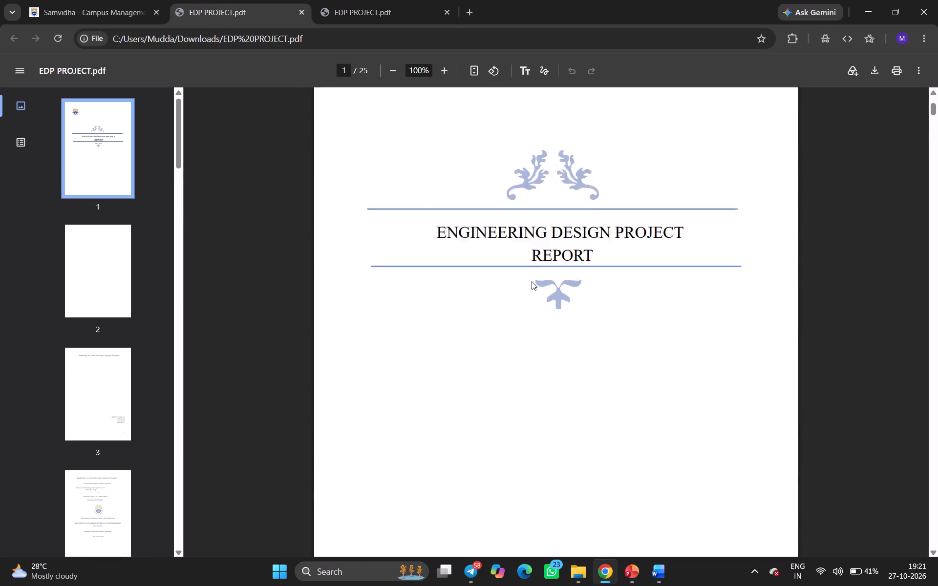
{"action": "scroll", "coordinate": [532, 281], "scroll_direction": "down", "scroll_amount": 11}
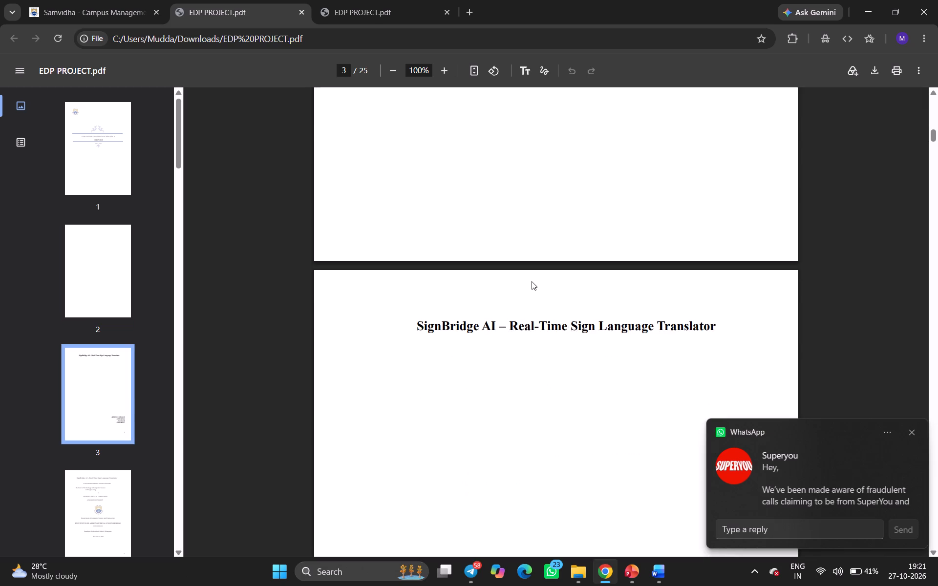
{"action": "scroll", "coordinate": [532, 281], "scroll_direction": "down", "scroll_amount": 2}
{"action": "left_click", "coordinate": [602, 568]}
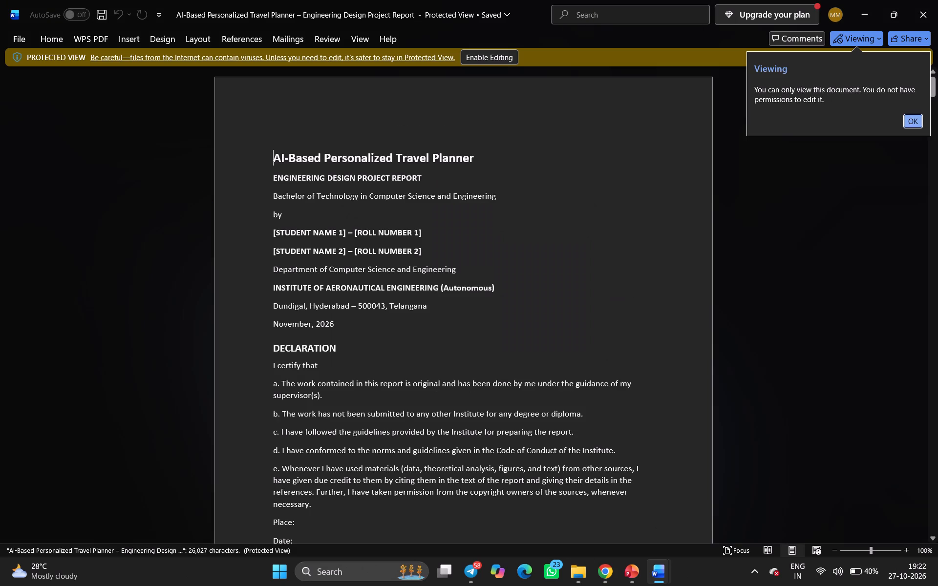
{"action": "left_click", "coordinate": [491, 51]}
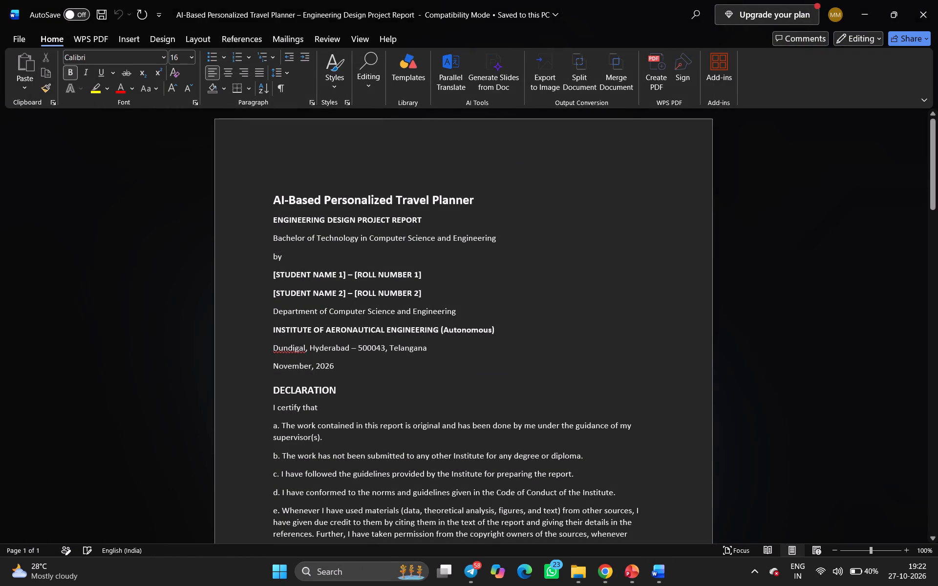
Skim the Travel Planner report from its title page to the references and return to the beginning.
{"action": "scroll", "coordinate": [542, 244], "scroll_direction": "down", "scroll_amount": 2}
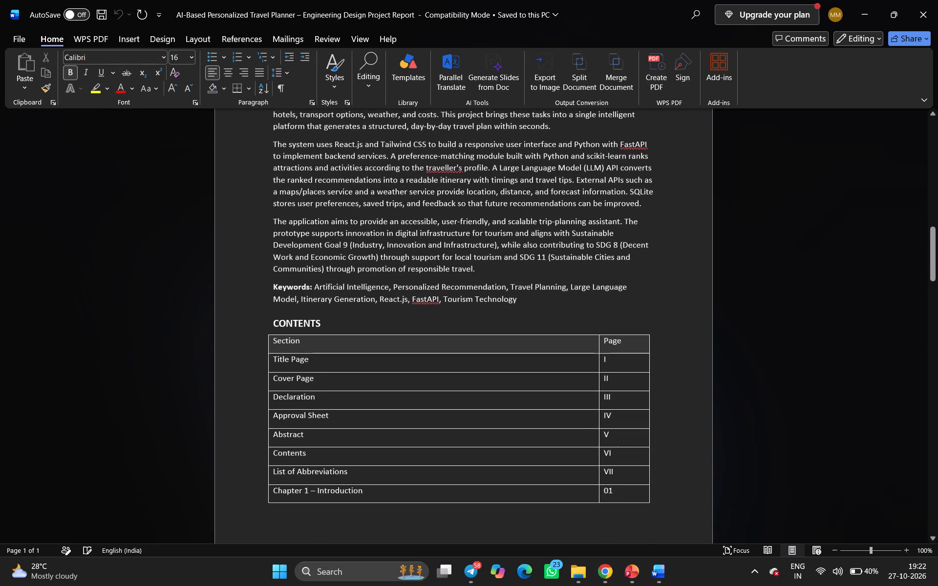
{"action": "scroll", "coordinate": [542, 244], "scroll_direction": "down", "scroll_amount": 9}
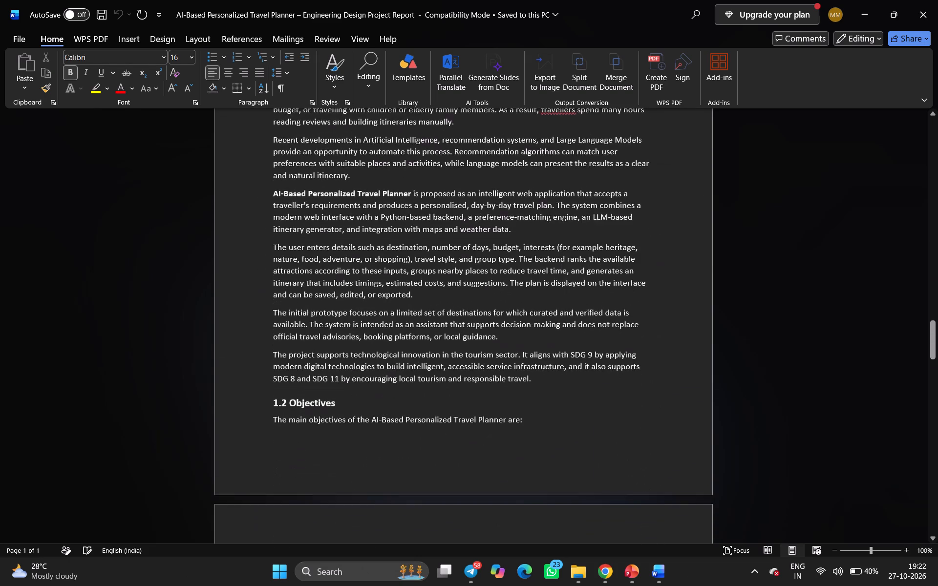
{"action": "scroll", "coordinate": [542, 244], "scroll_direction": "down", "scroll_amount": 9}
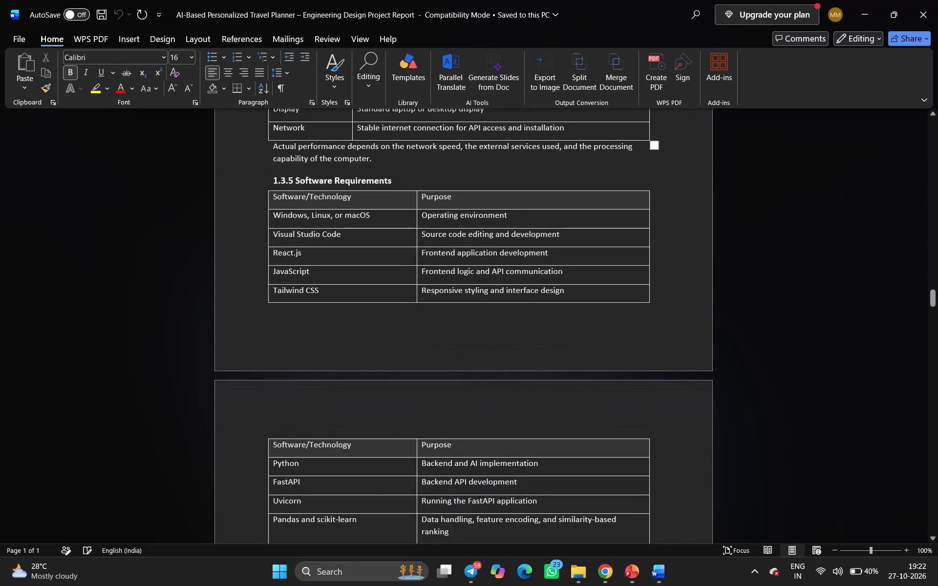
{"action": "scroll", "coordinate": [542, 244], "scroll_direction": "down", "scroll_amount": 15}
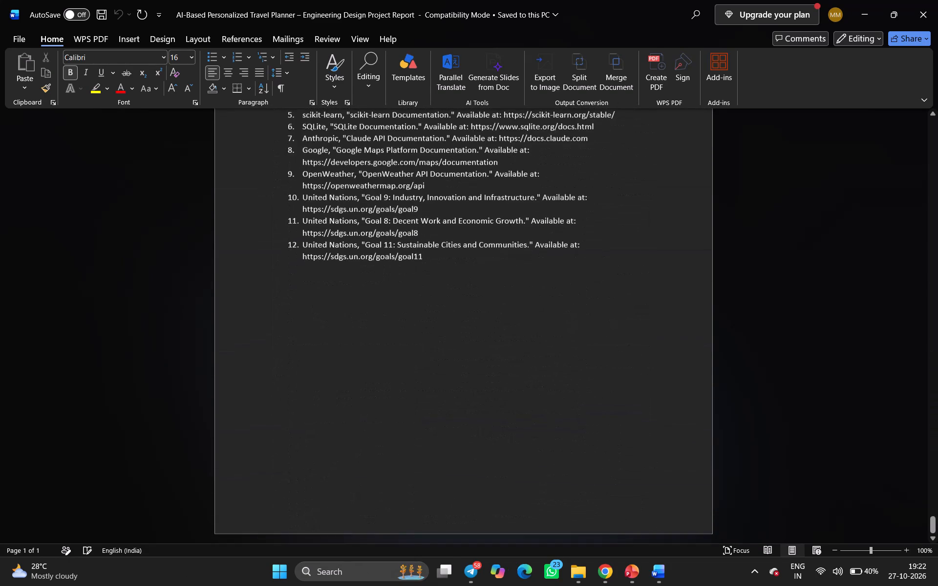
{"action": "scroll", "coordinate": [542, 244], "scroll_direction": "down", "scroll_amount": 4}
{"action": "scroll", "coordinate": [542, 244], "scroll_direction": "up", "scroll_amount": 20}
{"action": "scroll", "coordinate": [542, 244], "scroll_direction": "up", "scroll_amount": 9}
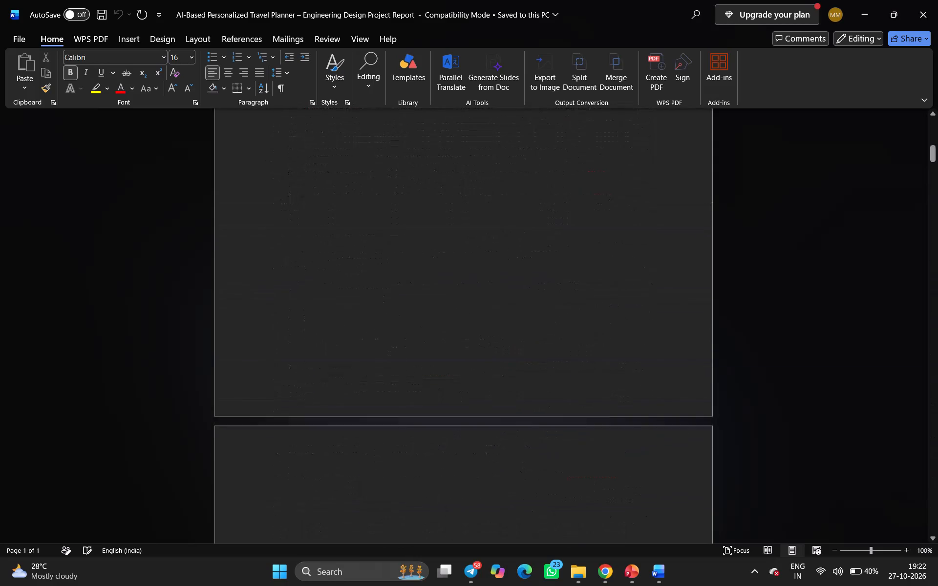
{"action": "scroll", "coordinate": [542, 244], "scroll_direction": "up", "scroll_amount": 16}
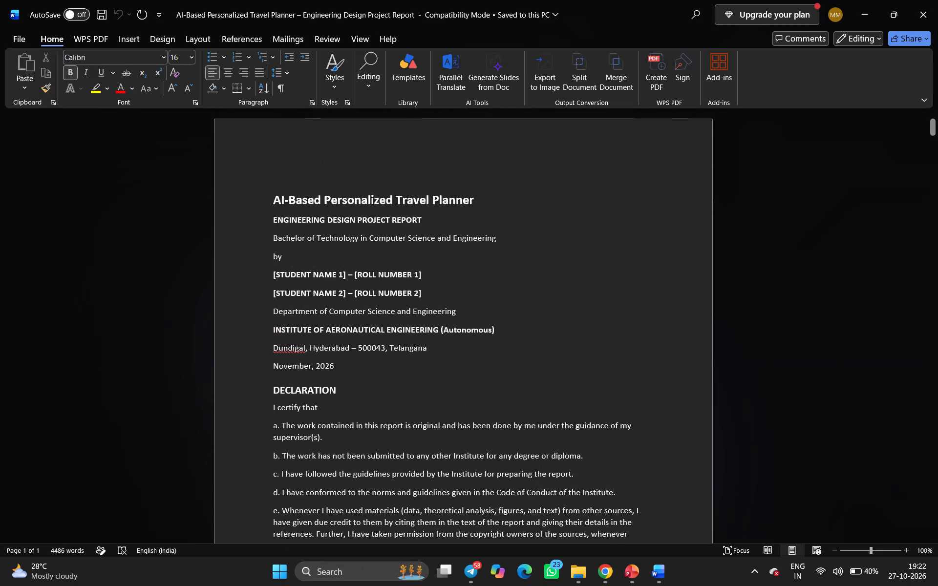
Select the Editing mode for the Travel Planner report.
{"action": "left_click", "coordinate": [866, 40]}
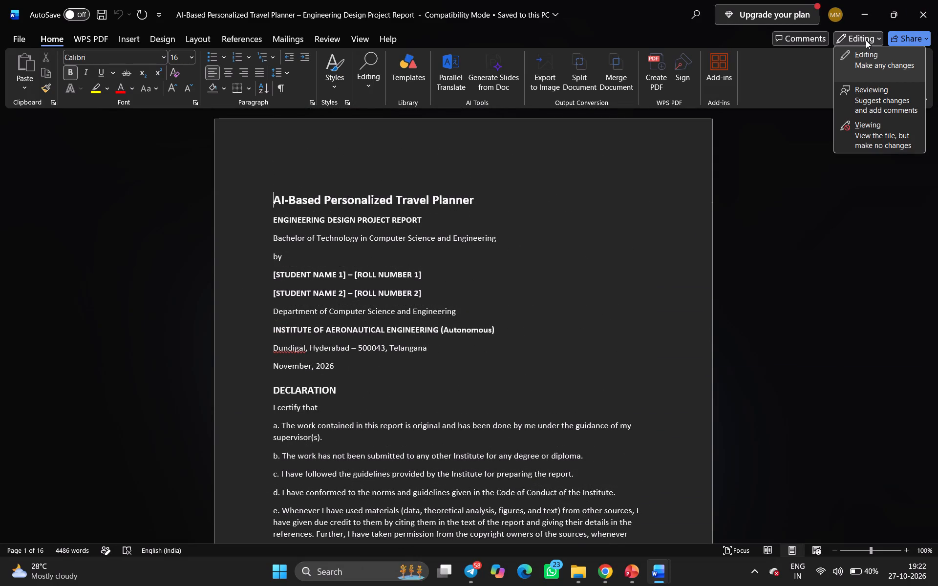
{"action": "left_click", "coordinate": [864, 58]}
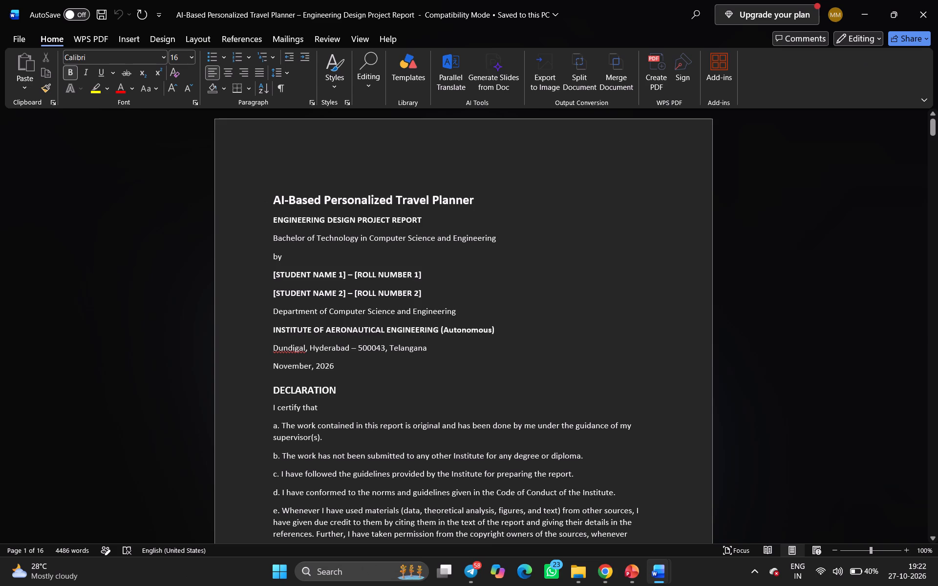
{"action": "scroll", "coordinate": [528, 255], "scroll_direction": "up", "scroll_amount": 1}
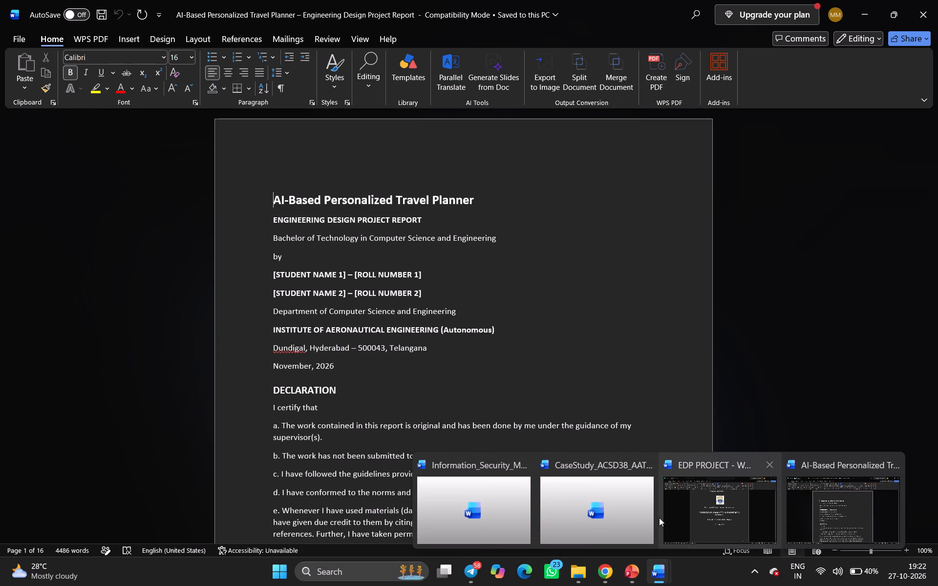
Close the CaseStudy_ACSD38_AAT-I document without saving its changes and bring the EDP PROJECT document forward.
{"action": "left_click", "coordinate": [646, 460]}
{"action": "left_click", "coordinate": [646, 460]}
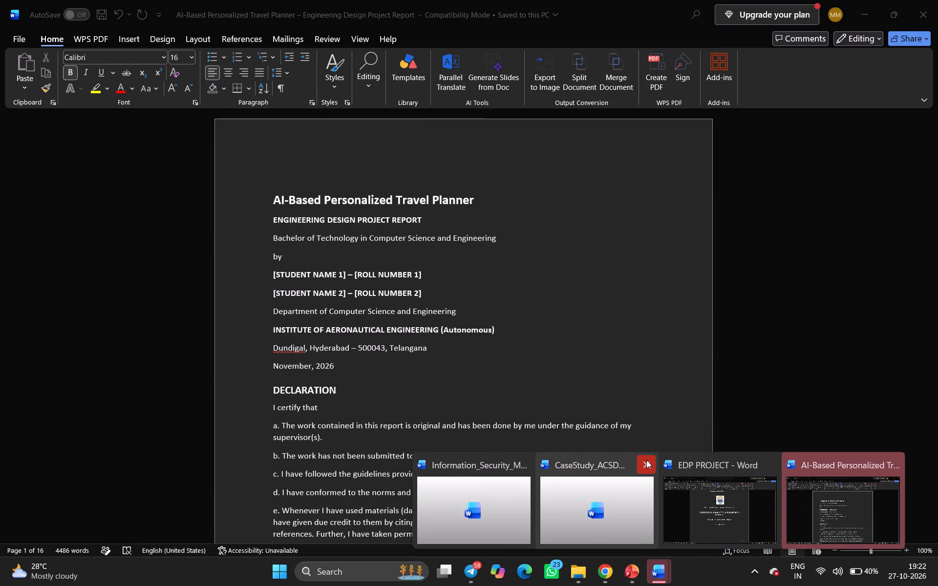
{"action": "left_click", "coordinate": [739, 504]}
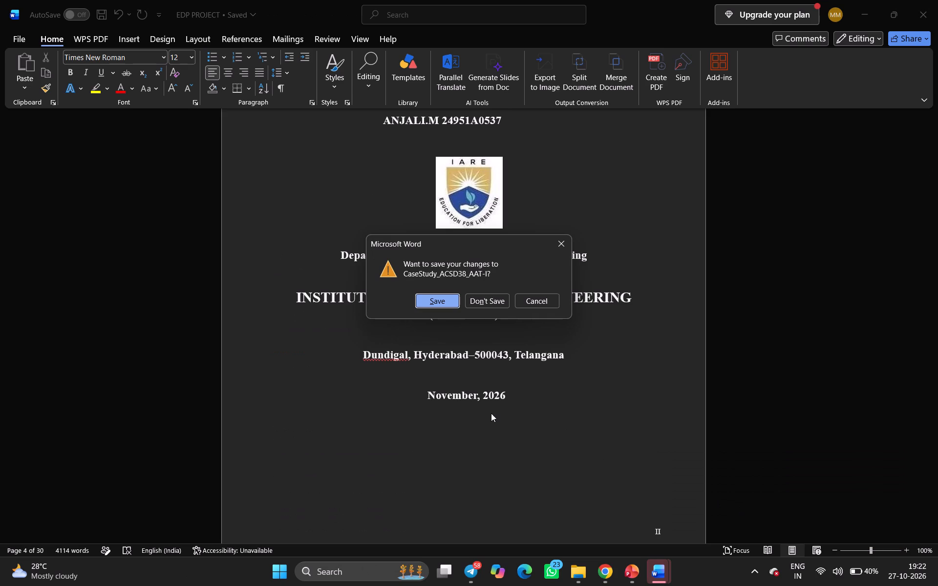
{"action": "left_click", "coordinate": [480, 301]}
Examine the EDP PROJECT report's layout from the front pages through the abstract, contents and abbreviations to Chapter 1.
{"action": "scroll", "coordinate": [480, 301], "scroll_direction": "down", "scroll_amount": 1}
{"action": "scroll", "coordinate": [480, 301], "scroll_direction": "up", "scroll_amount": 1}
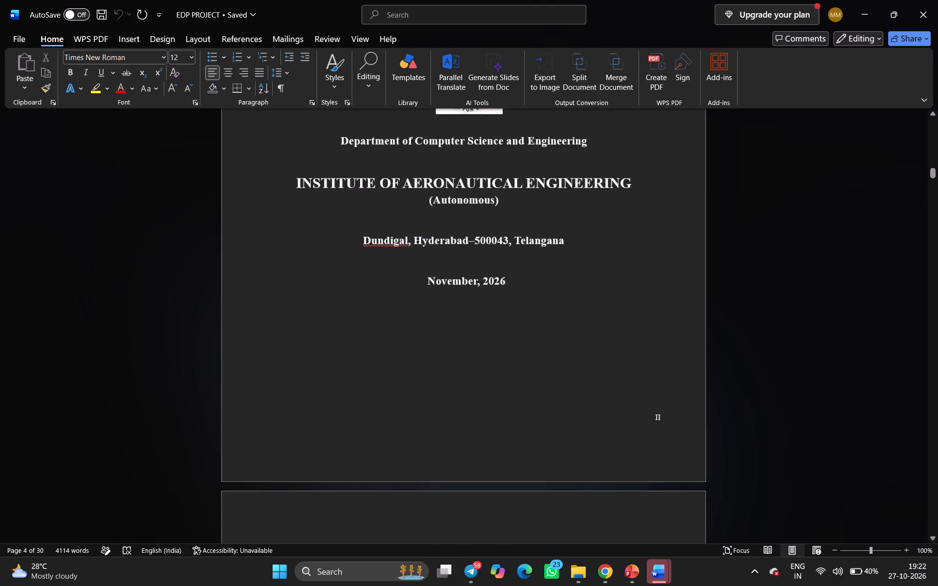
{"action": "scroll", "coordinate": [480, 301], "scroll_direction": "up", "scroll_amount": 10}
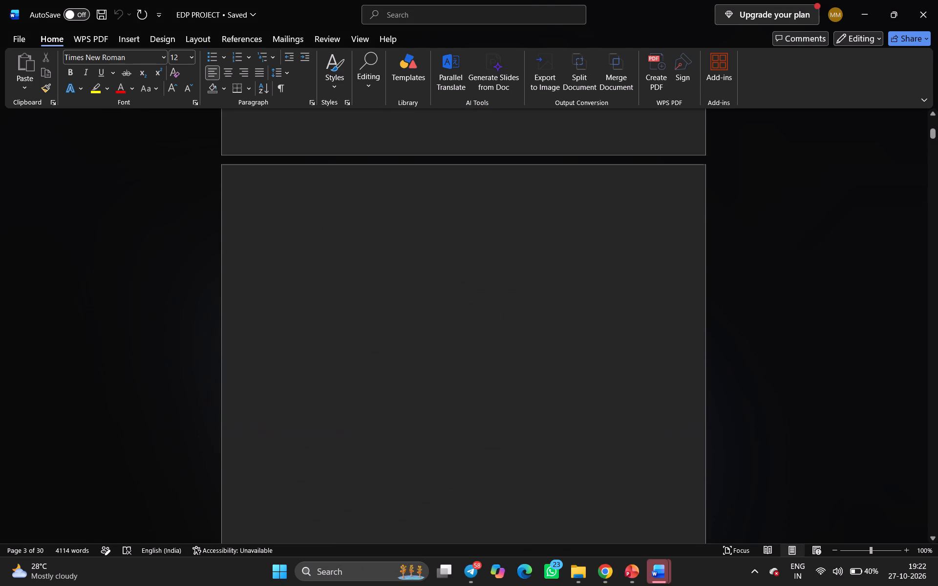
{"action": "scroll", "coordinate": [480, 301], "scroll_direction": "up", "scroll_amount": 6}
{"action": "scroll", "coordinate": [480, 301], "scroll_direction": "down", "scroll_amount": 4}
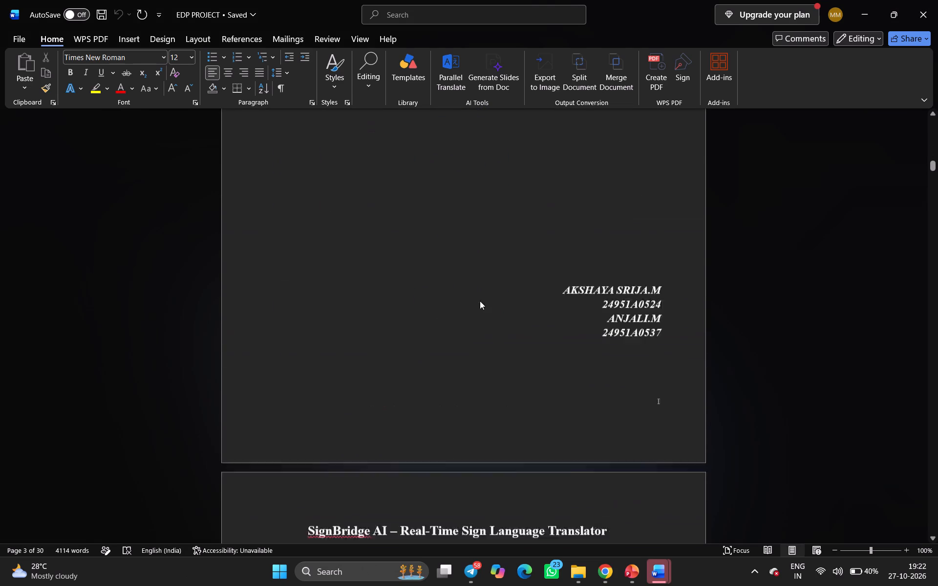
{"action": "scroll", "coordinate": [480, 301], "scroll_direction": "down", "scroll_amount": 8}
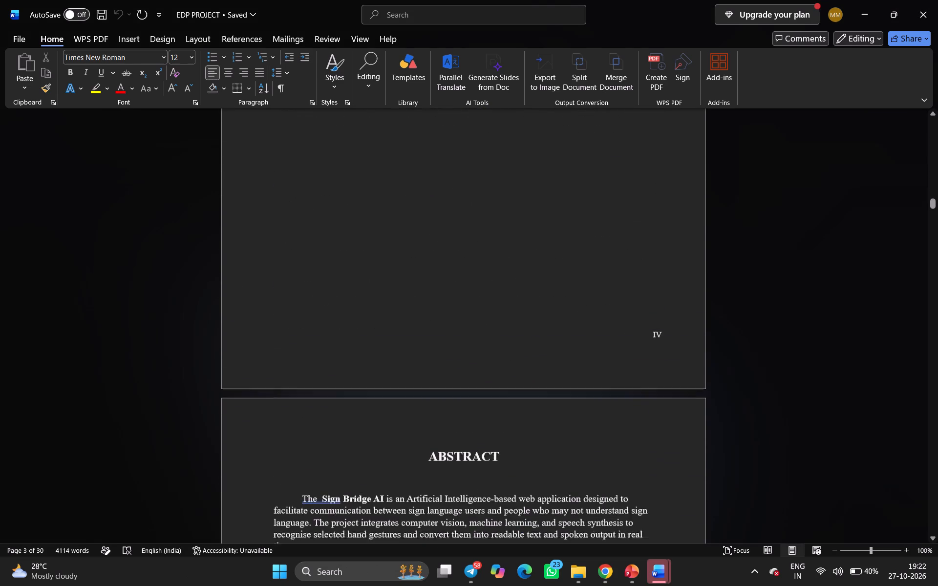
{"action": "scroll", "coordinate": [480, 301], "scroll_direction": "down", "scroll_amount": 8}
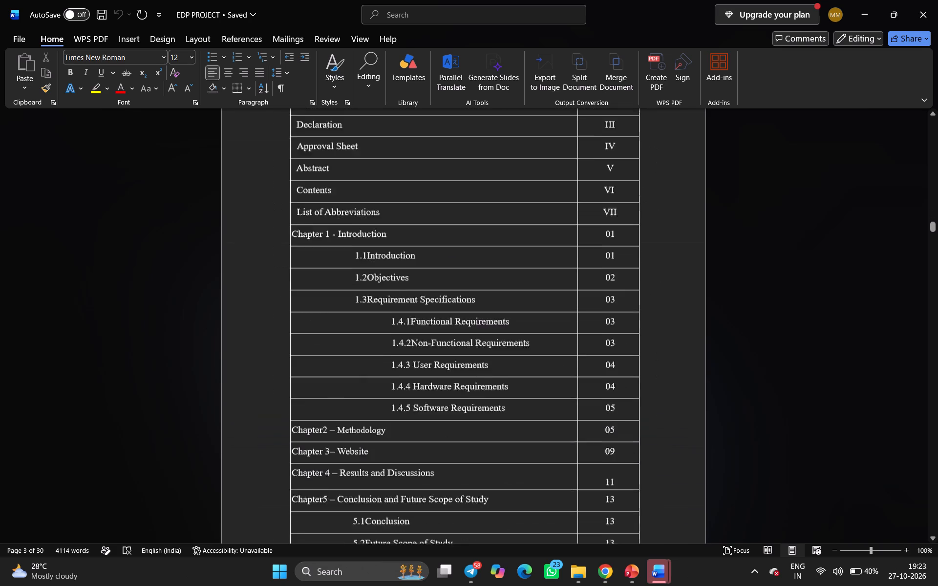
{"action": "scroll", "coordinate": [480, 301], "scroll_direction": "down", "scroll_amount": 9}
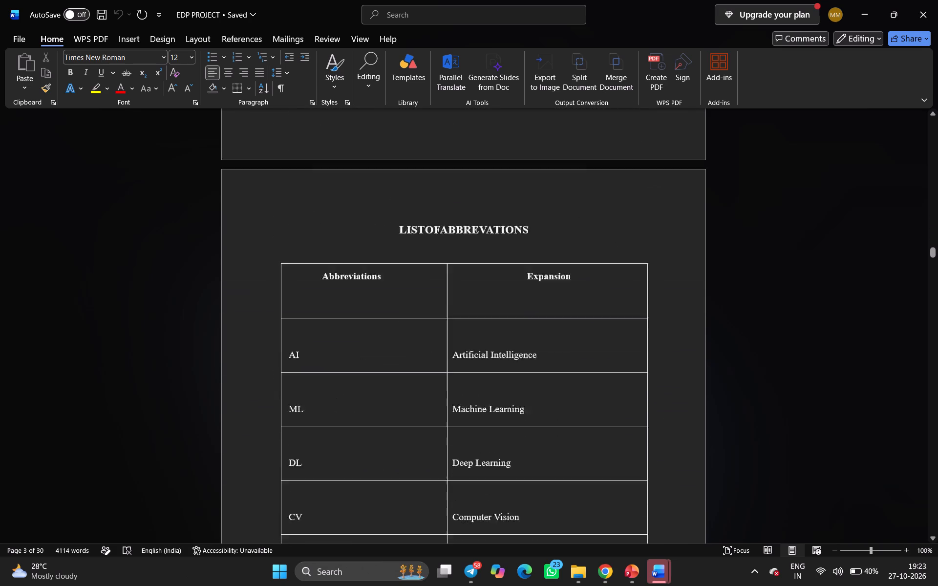
{"action": "scroll", "coordinate": [480, 301], "scroll_direction": "down", "scroll_amount": 6}
{"action": "scroll", "coordinate": [480, 301], "scroll_direction": "right", "scroll_amount": 1}
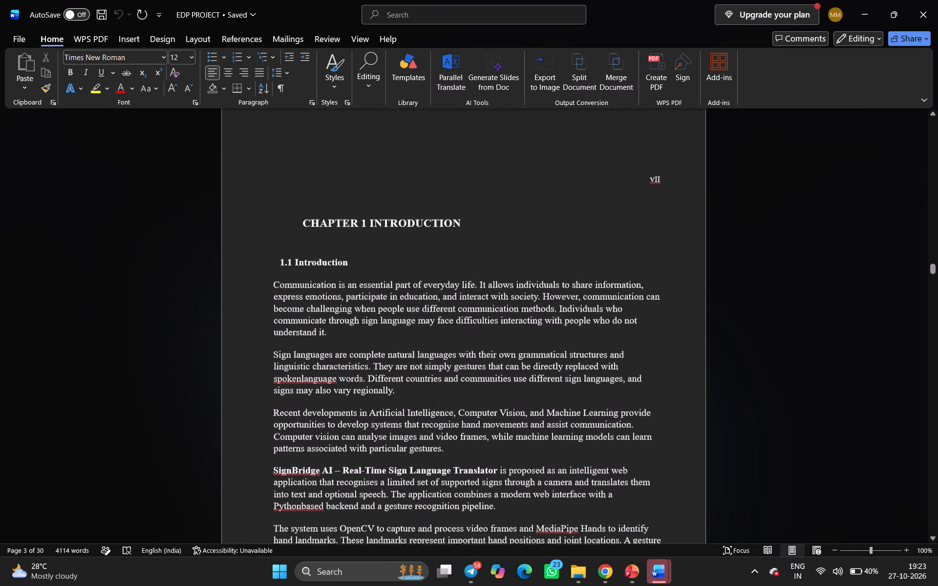
{"action": "scroll", "coordinate": [480, 301], "scroll_direction": "right", "scroll_amount": 1}
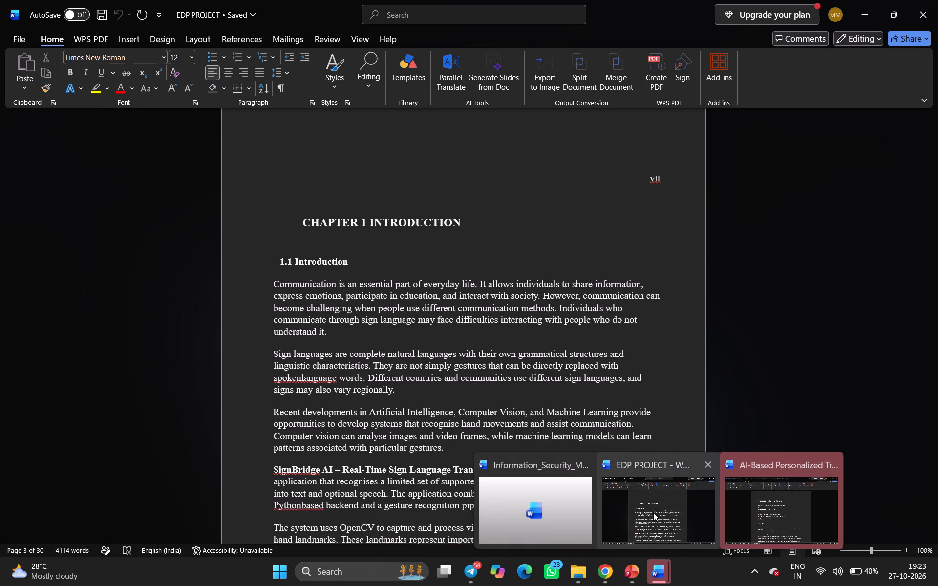
Switch to the Travel Planner report and review its sections from the title page through the chapters for comparison.
{"action": "left_click", "coordinate": [755, 510]}
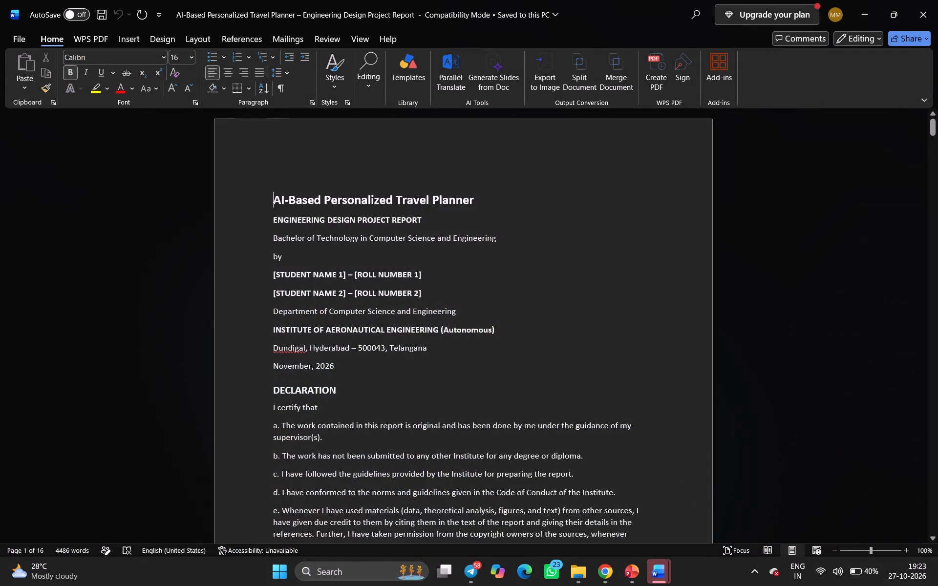
{"action": "scroll", "coordinate": [598, 458], "scroll_direction": "up", "scroll_amount": 1}
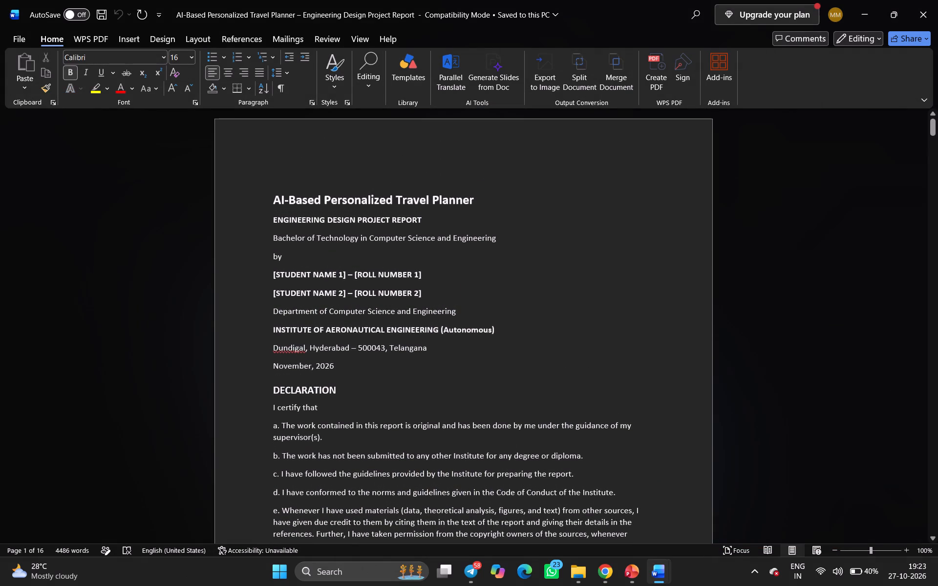
{"action": "scroll", "coordinate": [598, 458], "scroll_direction": "up", "scroll_amount": 4}
{"action": "scroll", "coordinate": [598, 458], "scroll_direction": "down", "scroll_amount": 3}
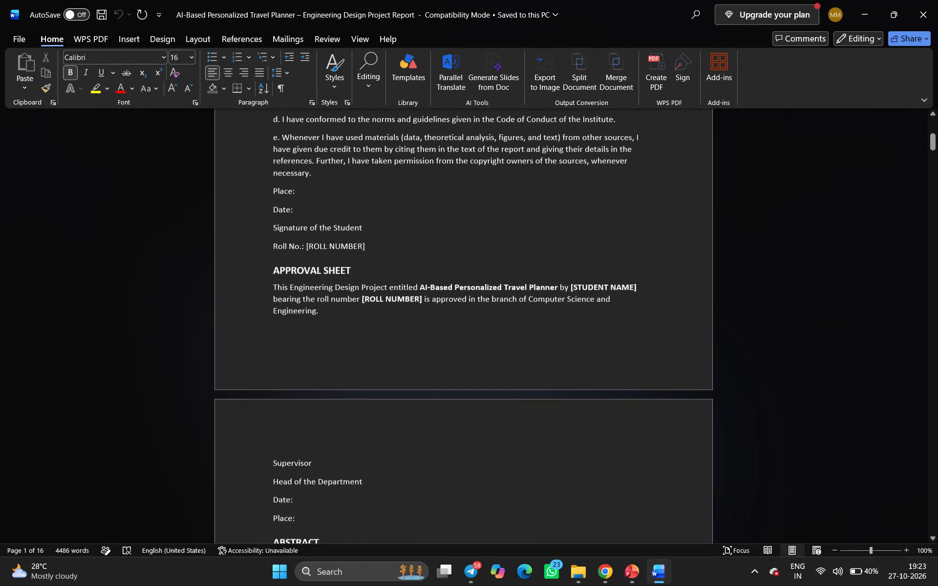
{"action": "scroll", "coordinate": [598, 458], "scroll_direction": "down", "scroll_amount": 5}
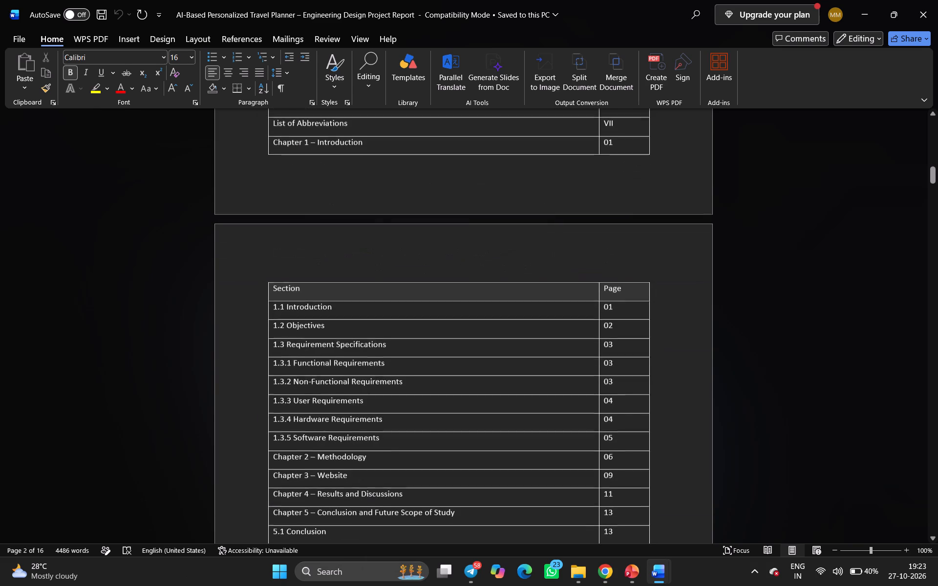
{"action": "scroll", "coordinate": [598, 458], "scroll_direction": "down", "scroll_amount": 6}
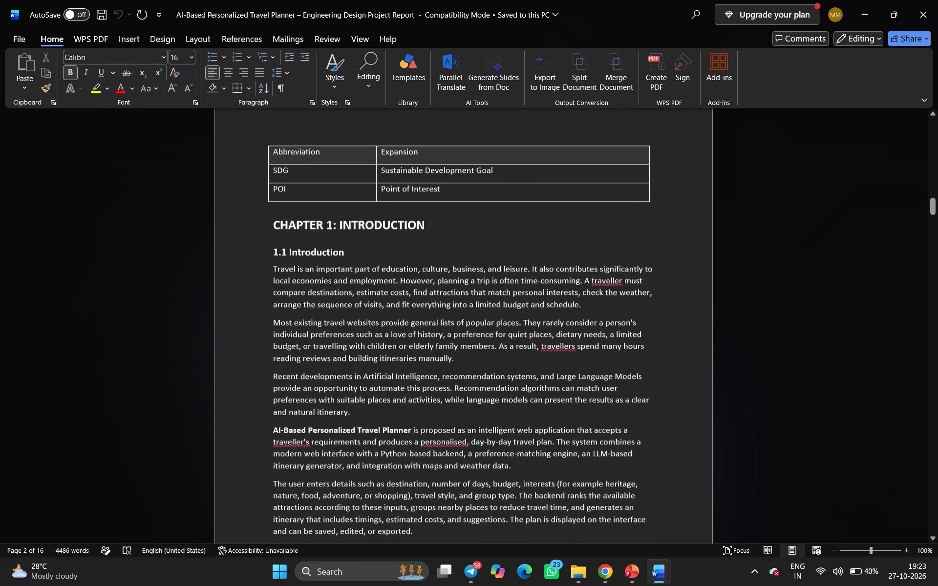
{"action": "scroll", "coordinate": [598, 458], "scroll_direction": "down", "scroll_amount": 5}
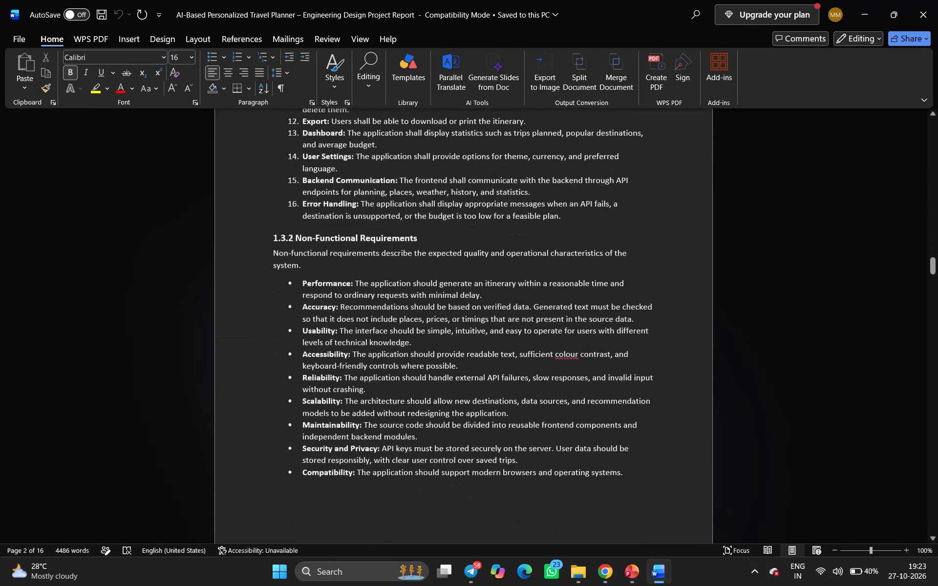
{"action": "scroll", "coordinate": [598, 458], "scroll_direction": "down", "scroll_amount": 5}
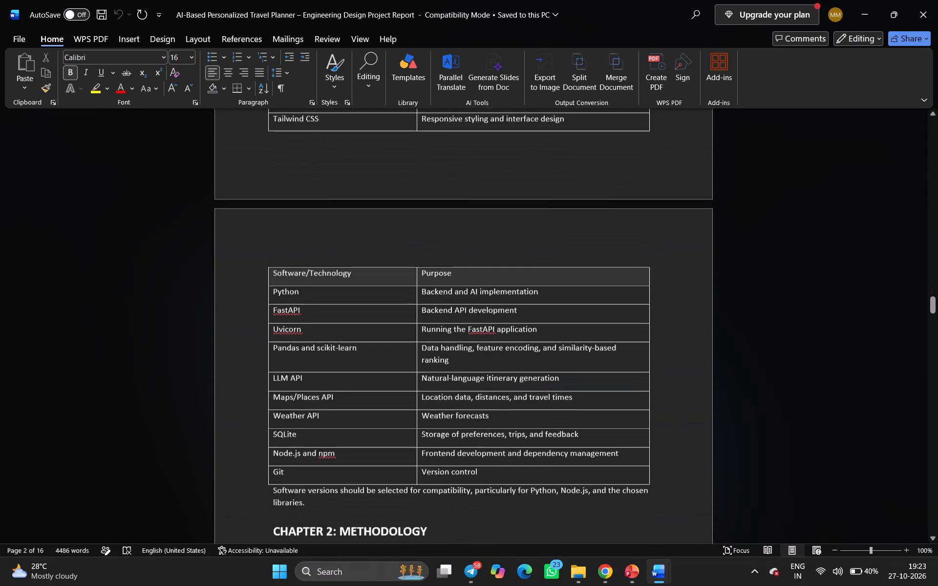
{"action": "scroll", "coordinate": [598, 458], "scroll_direction": "down", "scroll_amount": 4}
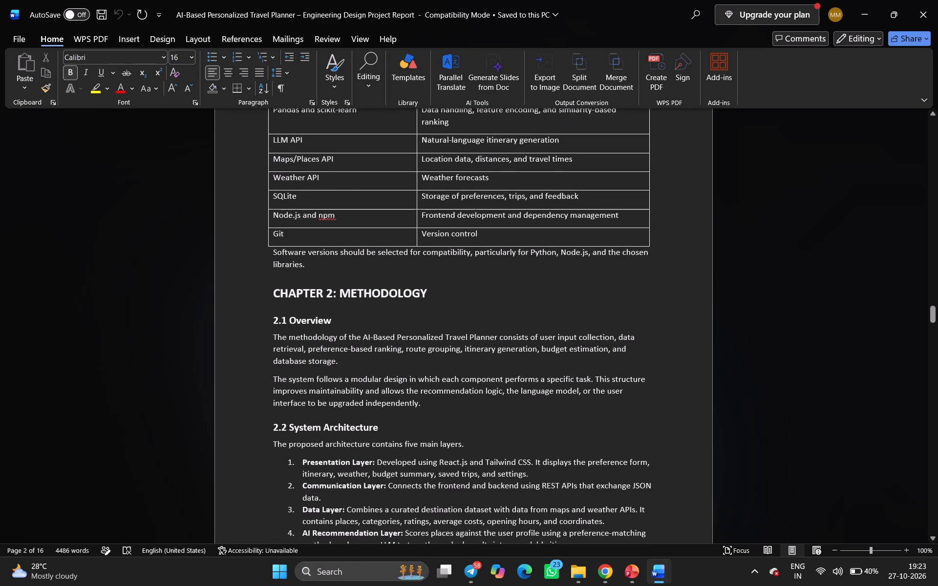
{"action": "scroll", "coordinate": [598, 458], "scroll_direction": "down", "scroll_amount": 15}
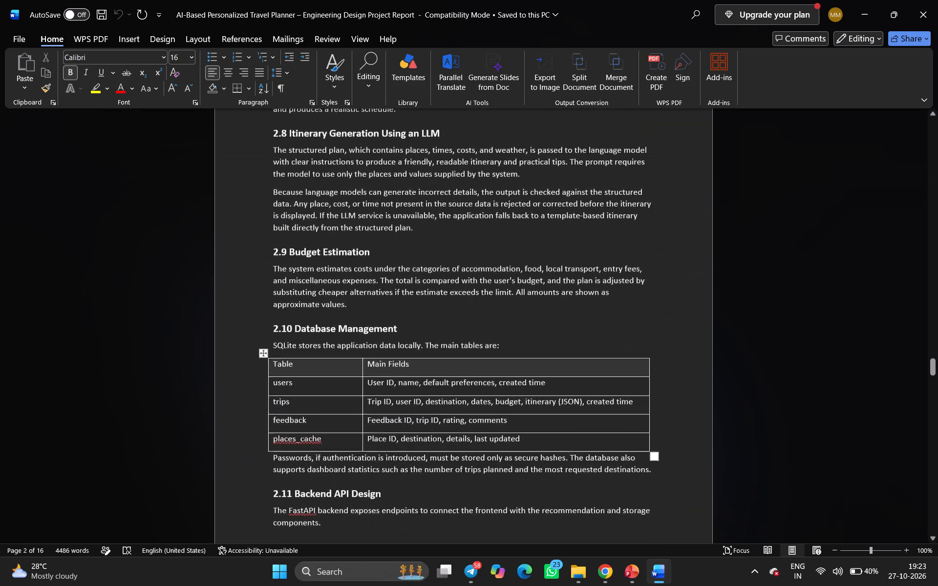
{"action": "scroll", "coordinate": [598, 458], "scroll_direction": "down", "scroll_amount": 14}
{"action": "scroll", "coordinate": [598, 458], "scroll_direction": "down", "scroll_amount": 8}
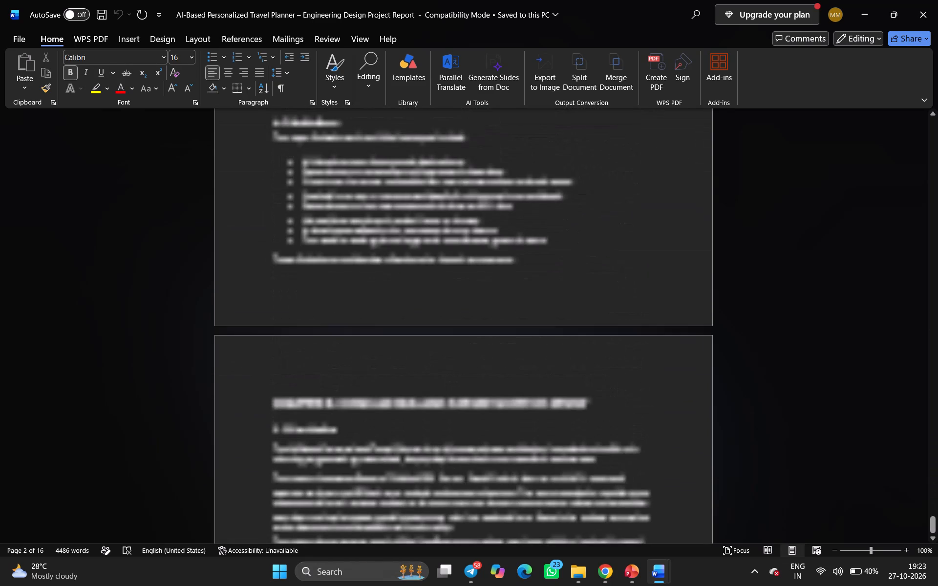
{"action": "scroll", "coordinate": [598, 458], "scroll_direction": "up", "scroll_amount": 20}
{"action": "scroll", "coordinate": [598, 458], "scroll_direction": "up", "scroll_amount": 14}
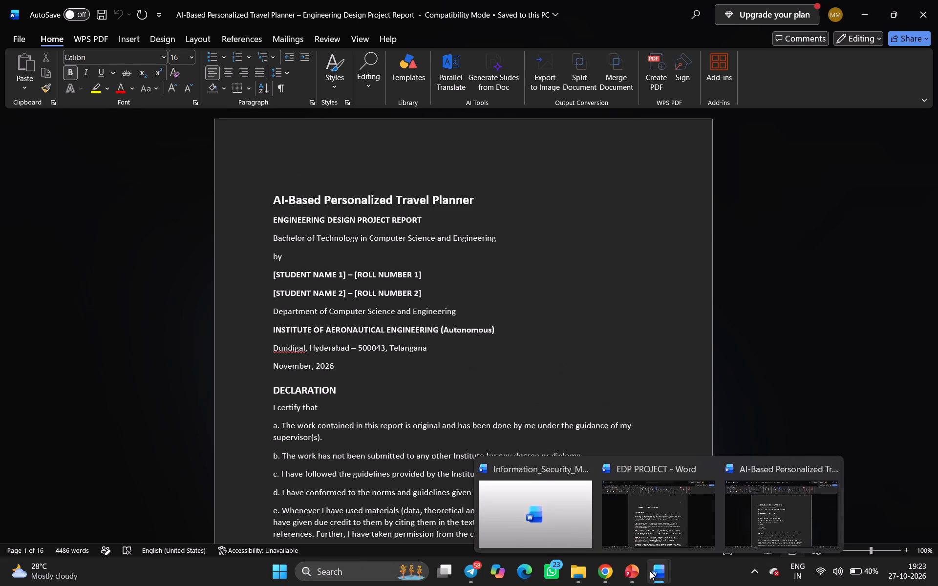
Return to the EDP PROJECT report and examine its front pages, from the cover and title pages to the declaration.
{"action": "left_click", "coordinate": [640, 502]}
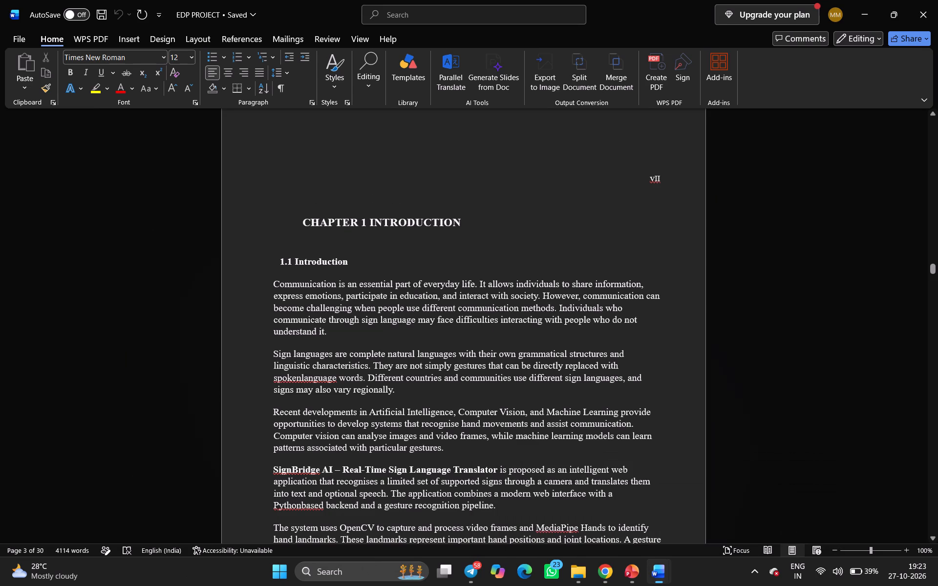
{"action": "scroll", "coordinate": [512, 395], "scroll_direction": "up", "scroll_amount": 10}
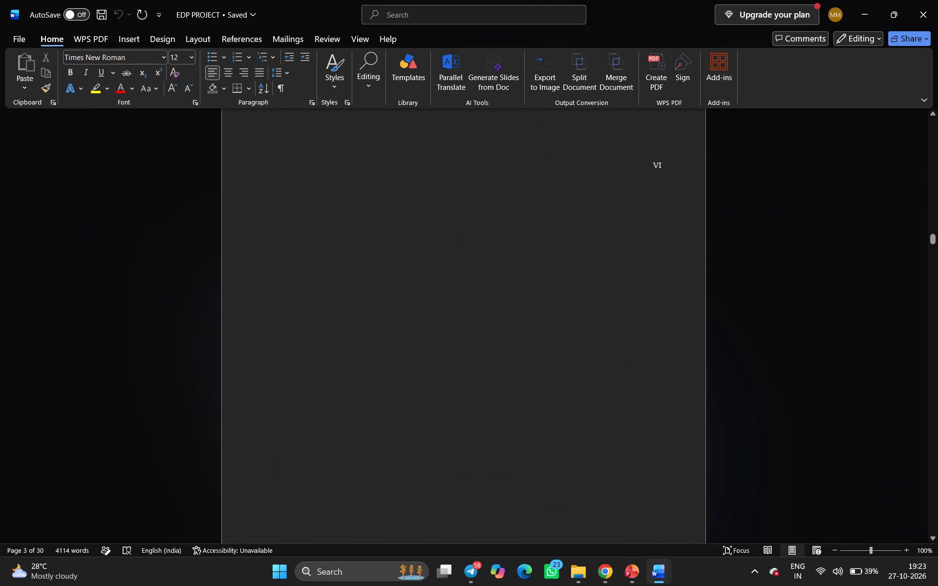
{"action": "scroll", "coordinate": [512, 395], "scroll_direction": "up", "scroll_amount": 7}
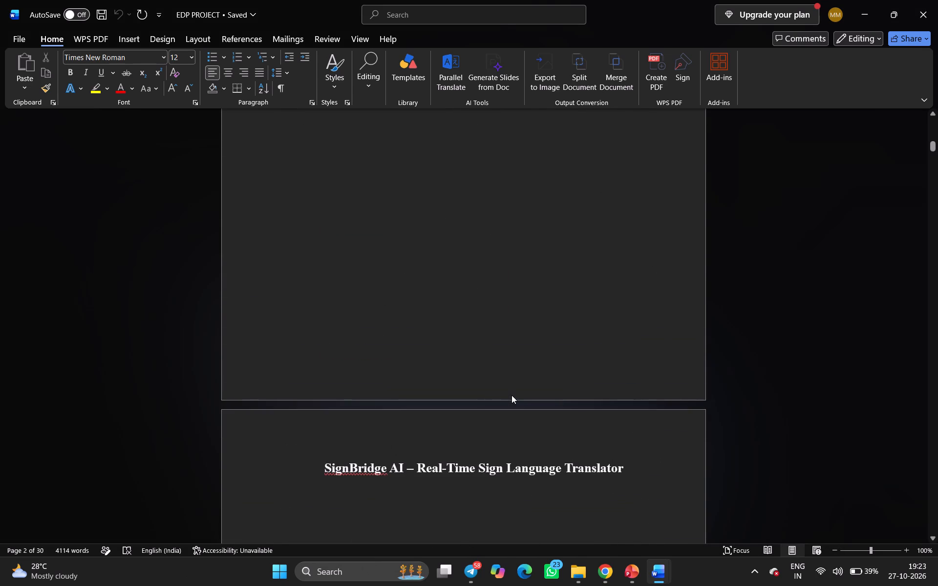
{"action": "scroll", "coordinate": [512, 395], "scroll_direction": "up", "scroll_amount": 6}
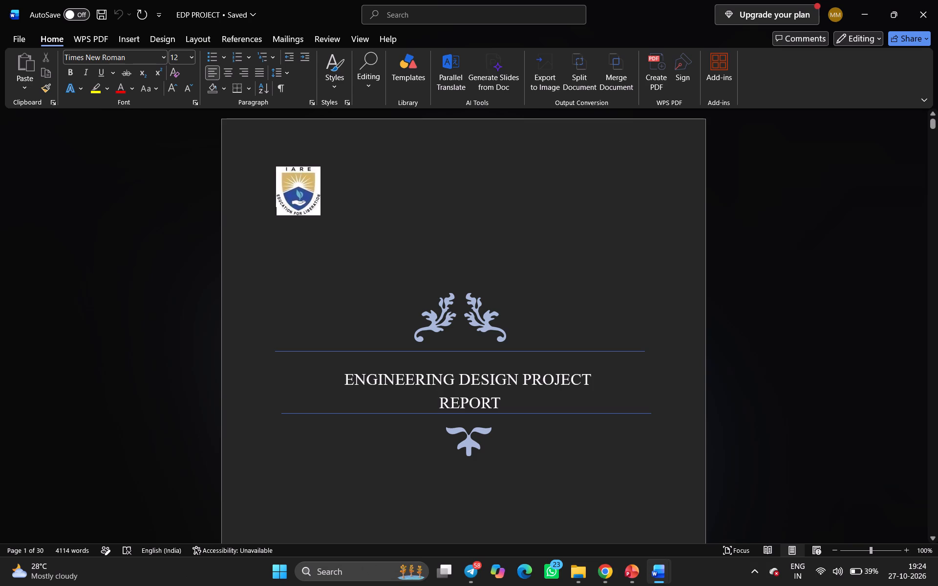
{"action": "scroll", "coordinate": [523, 257], "scroll_direction": "down", "scroll_amount": 1}
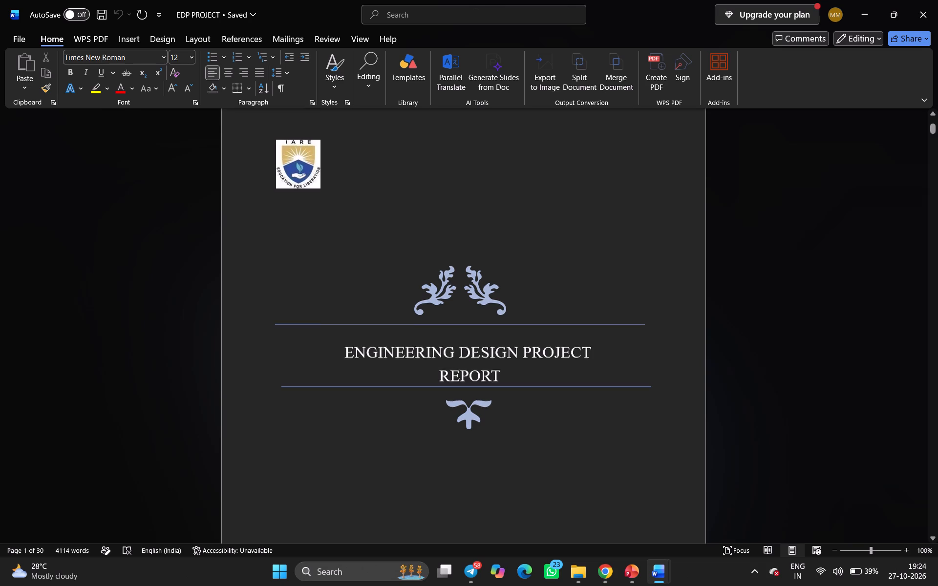
{"action": "scroll", "coordinate": [523, 257], "scroll_direction": "down", "scroll_amount": 7}
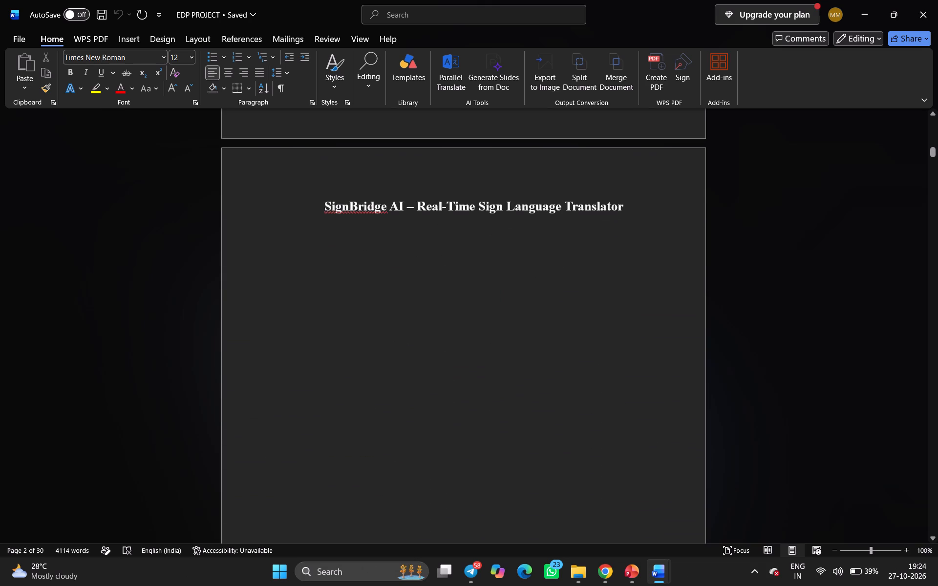
{"action": "scroll", "coordinate": [523, 257], "scroll_direction": "down", "scroll_amount": 1}
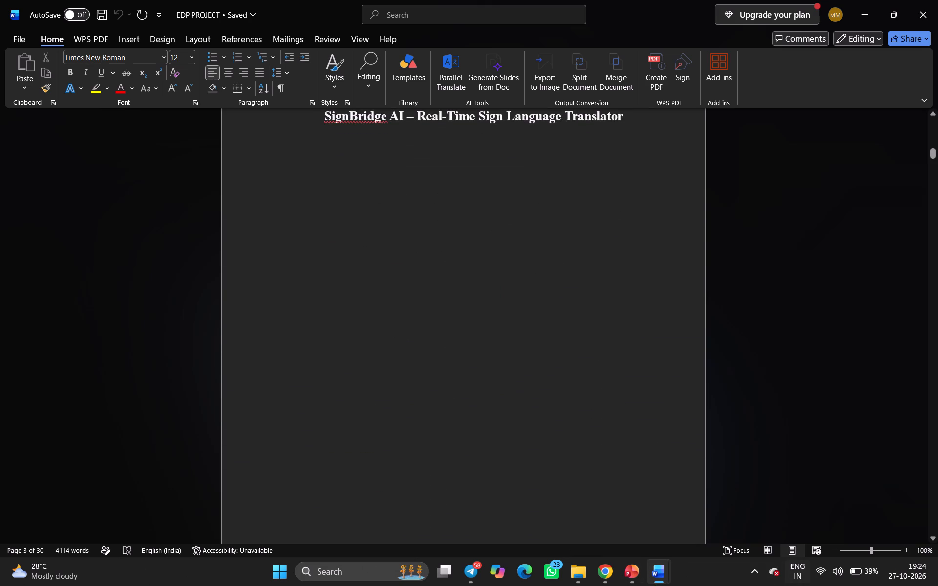
{"action": "scroll", "coordinate": [616, 265], "scroll_direction": "up", "scroll_amount": 20}
{"action": "scroll", "coordinate": [616, 265], "scroll_direction": "up", "scroll_amount": 1}
{"action": "scroll", "coordinate": [616, 265], "scroll_direction": "down", "scroll_amount": 3}
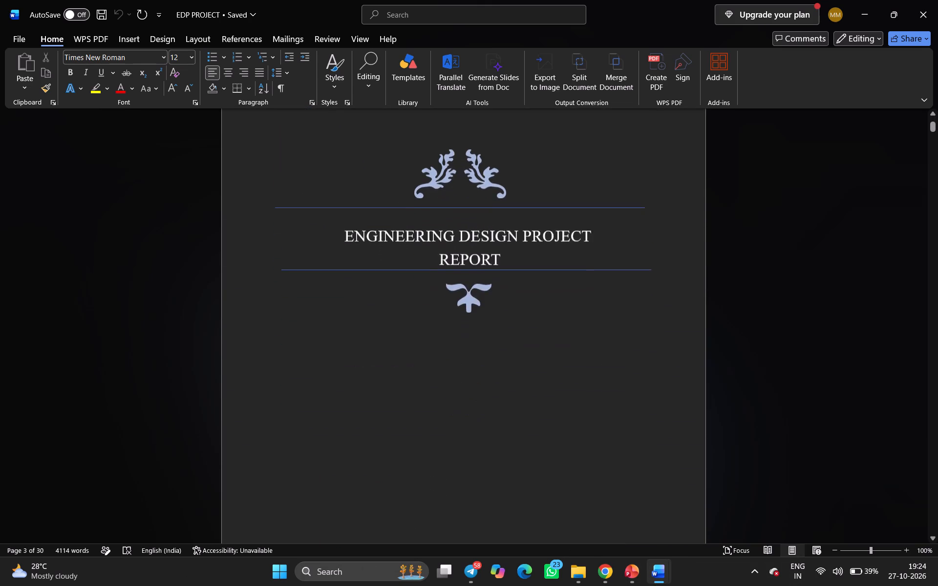
{"action": "scroll", "coordinate": [616, 265], "scroll_direction": "down", "scroll_amount": 8}
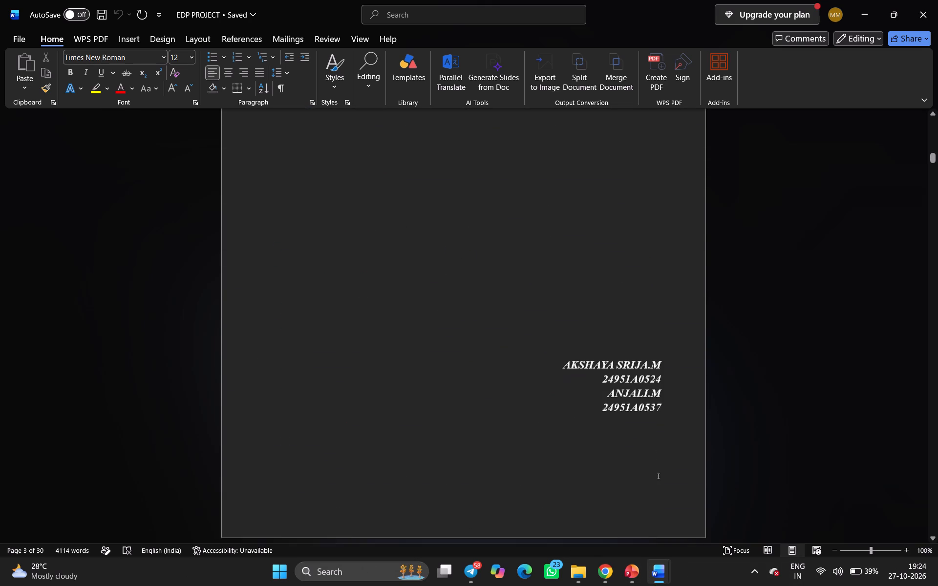
{"action": "scroll", "coordinate": [616, 265], "scroll_direction": "down", "scroll_amount": 2}
{"action": "scroll", "coordinate": [616, 265], "scroll_direction": "up", "scroll_amount": 3}
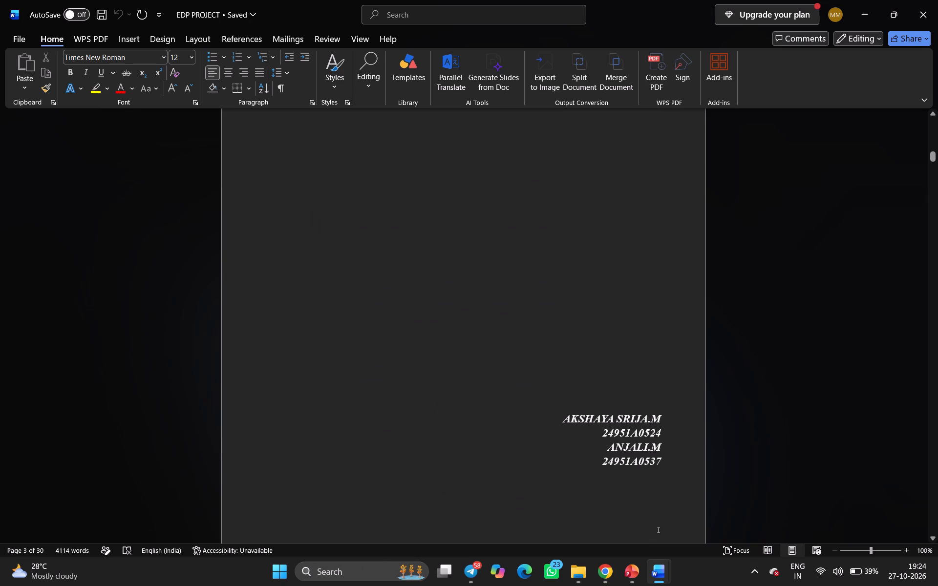
{"action": "scroll", "coordinate": [616, 265], "scroll_direction": "down", "scroll_amount": 5}
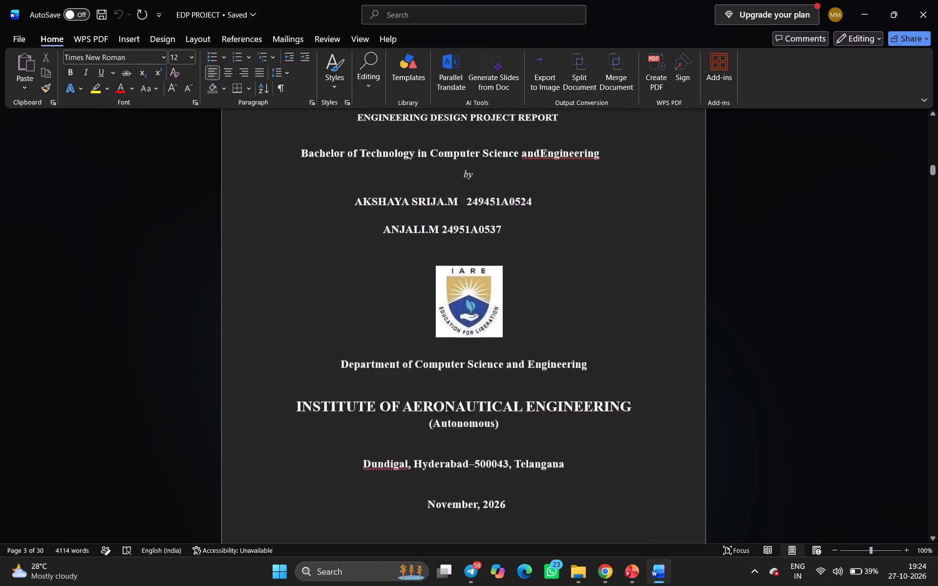
{"action": "scroll", "coordinate": [616, 265], "scroll_direction": "down", "scroll_amount": 4}
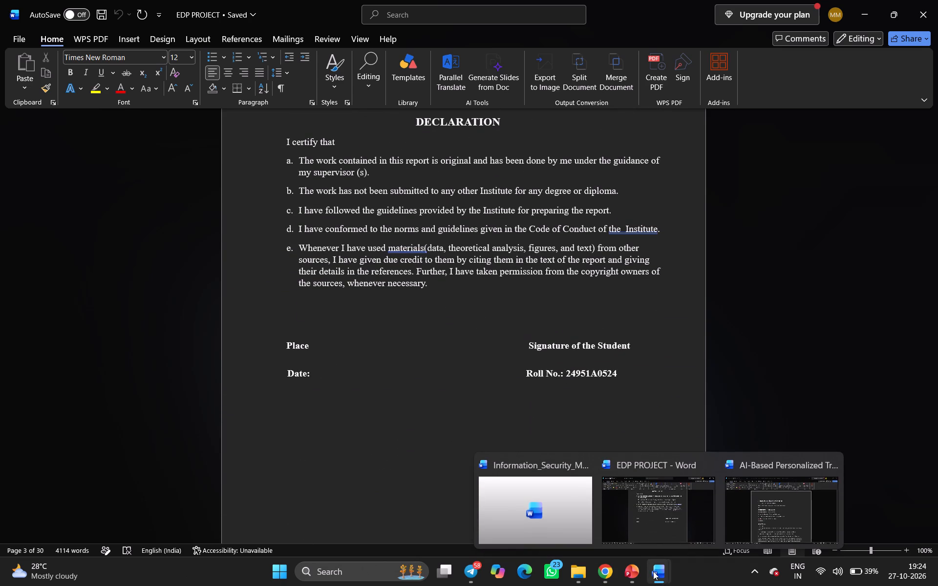
Compare the declaration, approval sheet and abstract in the Travel Planner report with the same sections in EDP PROJECT.
{"action": "left_click", "coordinate": [797, 482]}
{"action": "scroll", "coordinate": [533, 398], "scroll_direction": "down", "scroll_amount": 2}
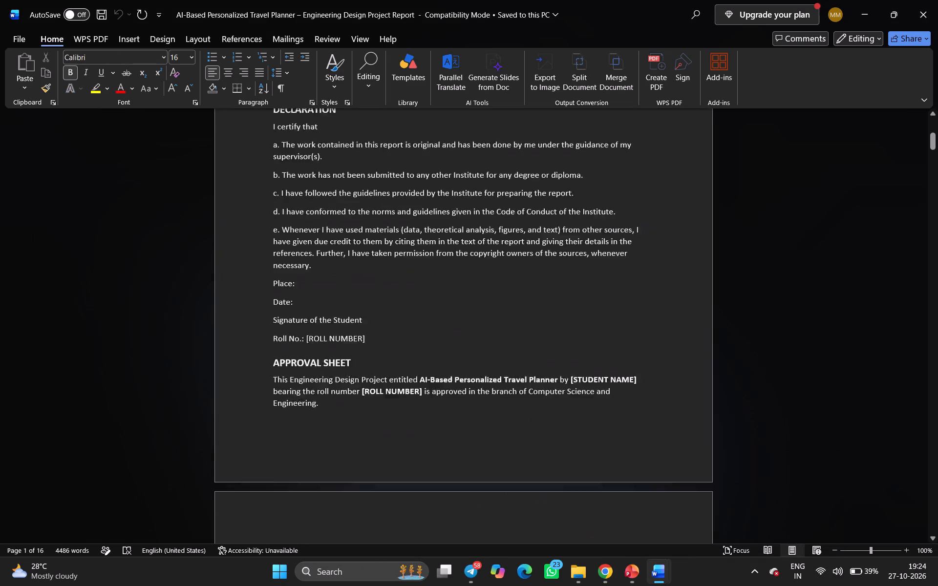
{"action": "scroll", "coordinate": [533, 398], "scroll_direction": "down", "scroll_amount": 4}
{"action": "scroll", "coordinate": [533, 398], "scroll_direction": "up", "scroll_amount": 7}
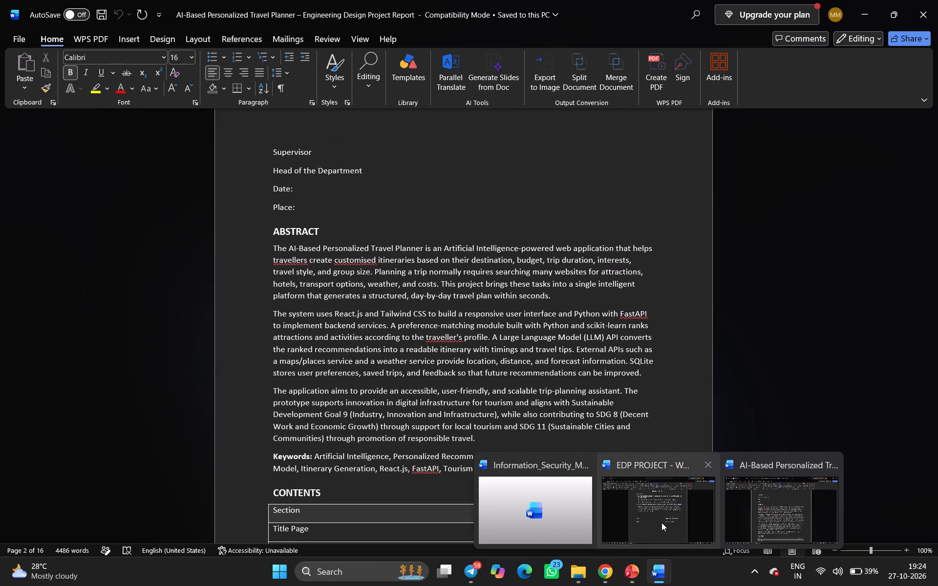
{"action": "left_click", "coordinate": [661, 512]}
{"action": "scroll", "coordinate": [541, 420], "scroll_direction": "down", "scroll_amount": 2}
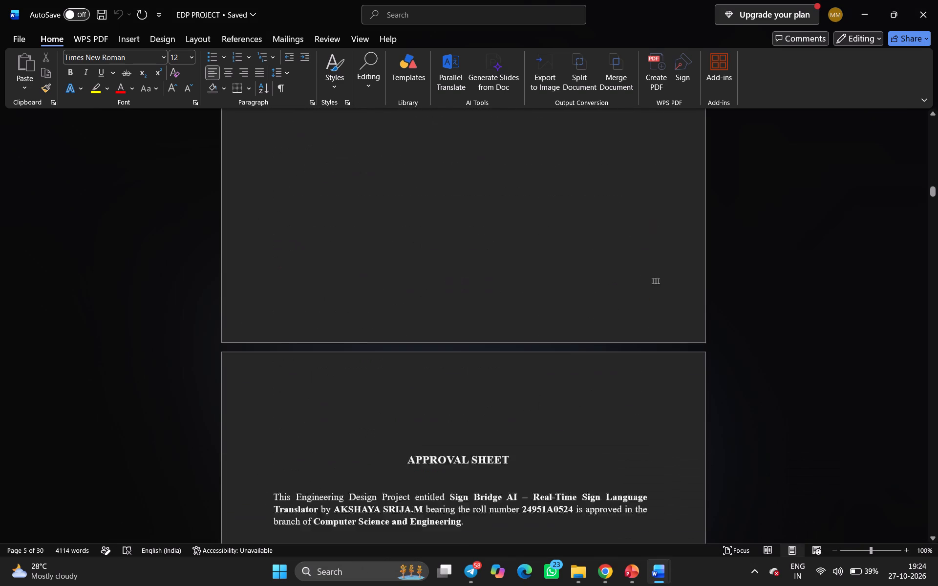
{"action": "scroll", "coordinate": [541, 420], "scroll_direction": "down", "scroll_amount": 5}
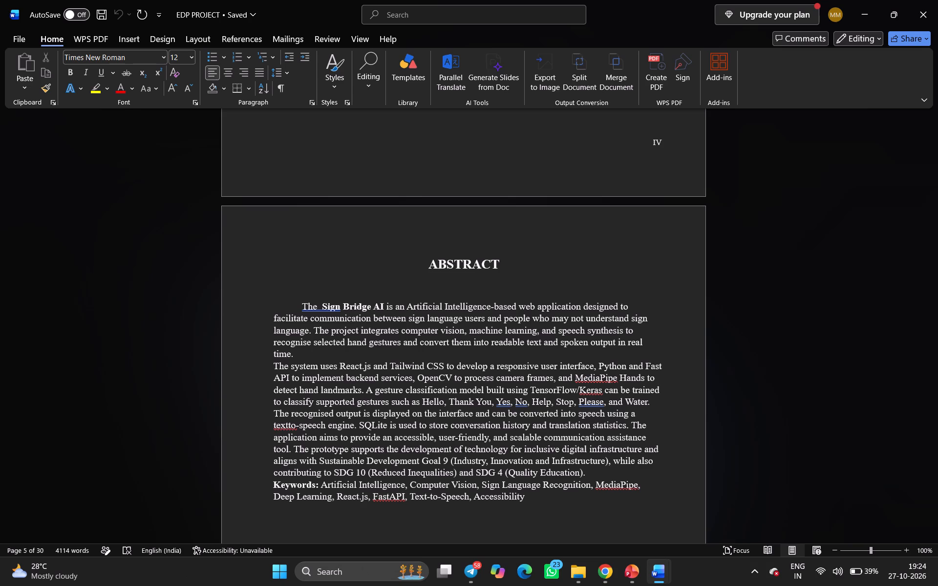
Switch to WhatsApp.
{"action": "left_click", "coordinate": [548, 573]}
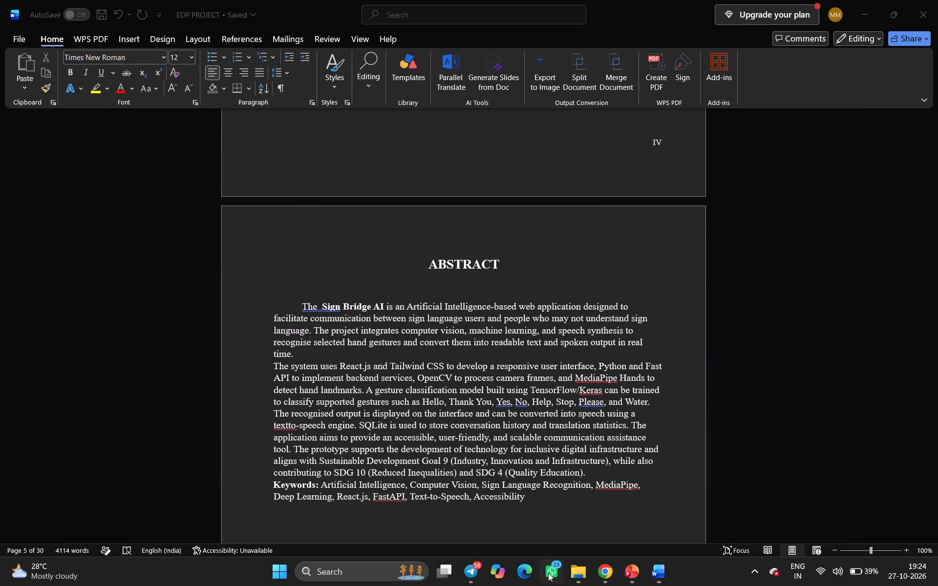
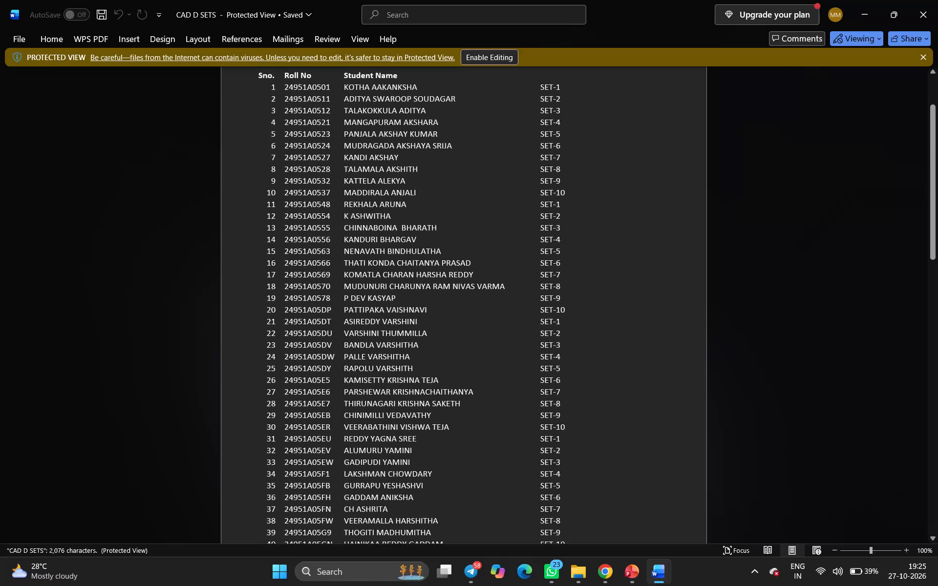
Look through the student list in the CAD D SETS document for the set assignments, and close the document.
{"action": "scroll", "coordinate": [553, 238], "scroll_direction": "down", "scroll_amount": 2}
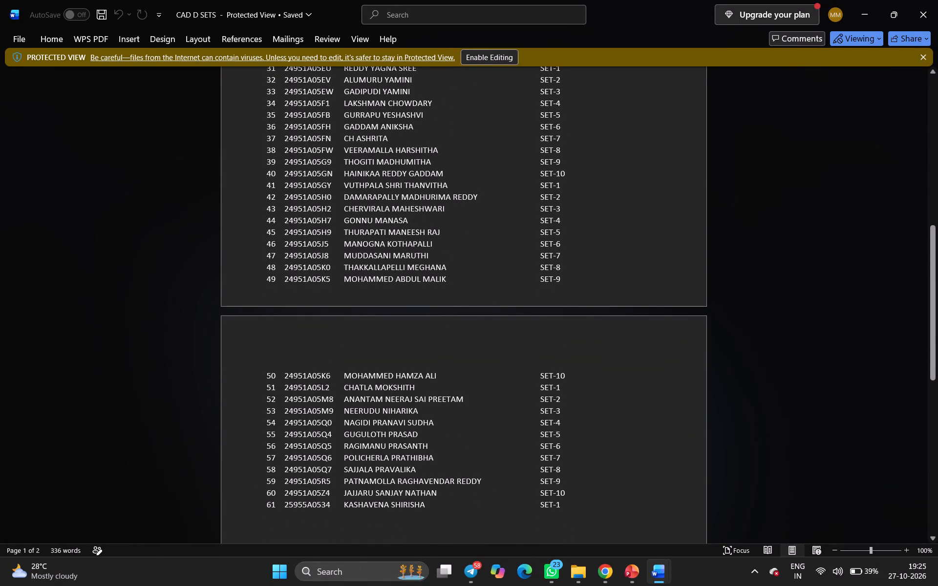
{"action": "left_click_drag", "start_coordinate": [566, 255], "coordinate": [510, 261]}
{"action": "left_click", "coordinate": [510, 261]}
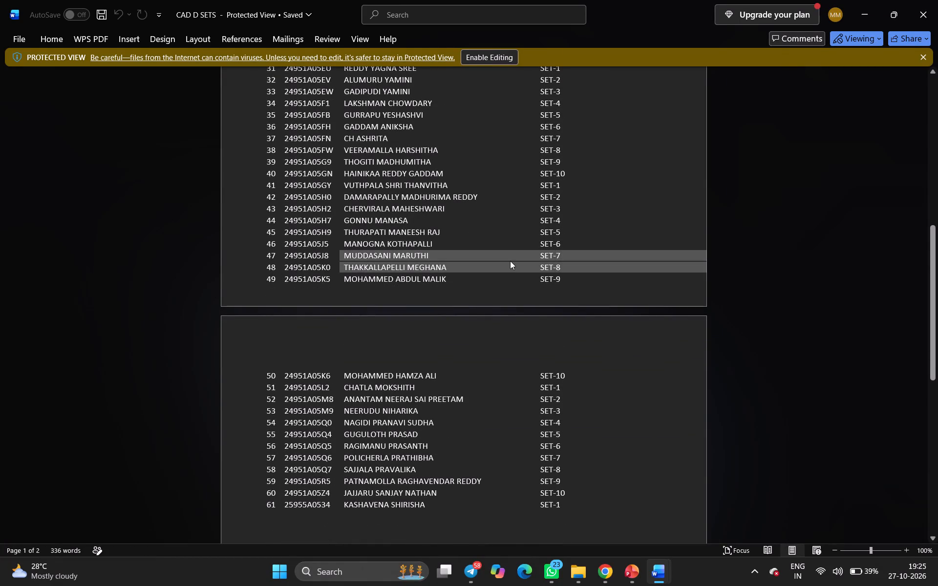
{"action": "left_click", "coordinate": [511, 256]}
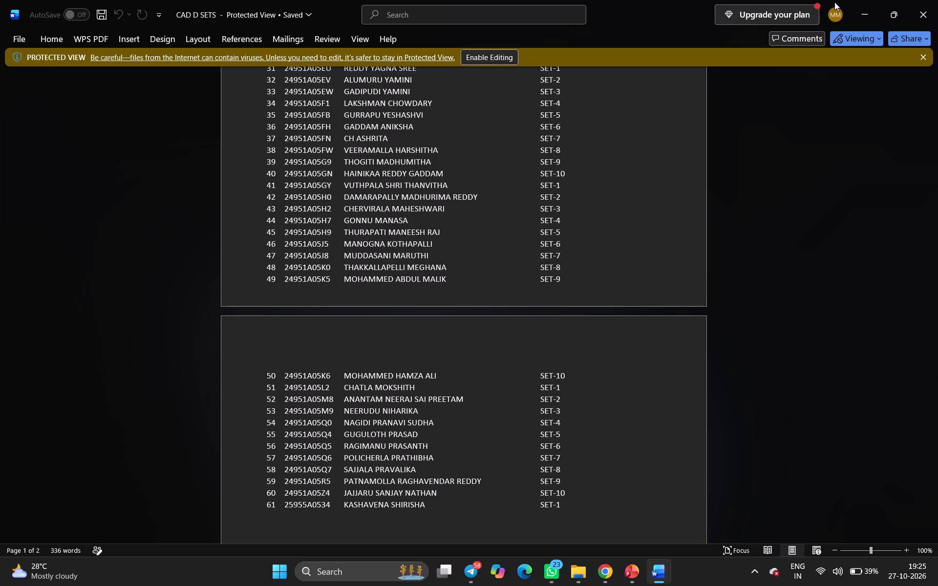
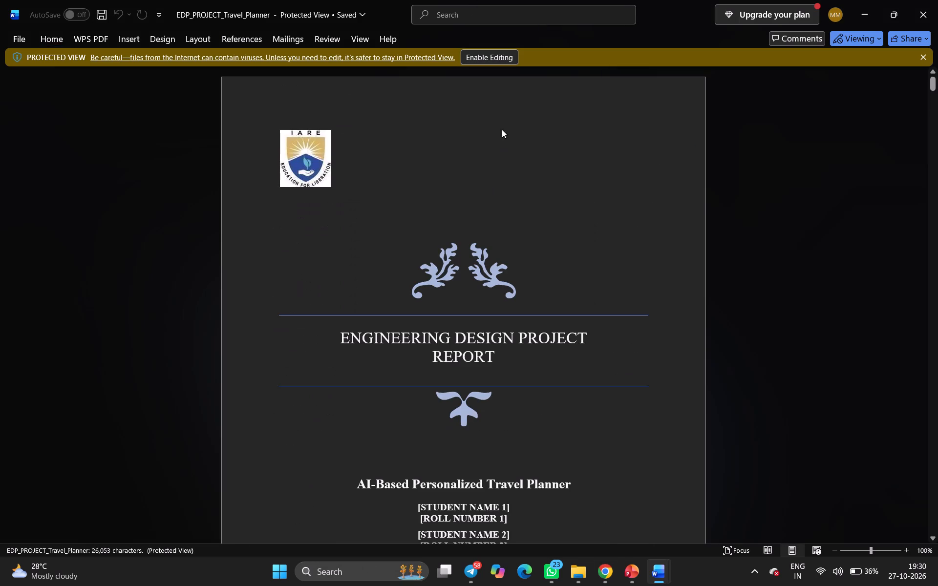
{"action": "left_click", "coordinate": [494, 57]}
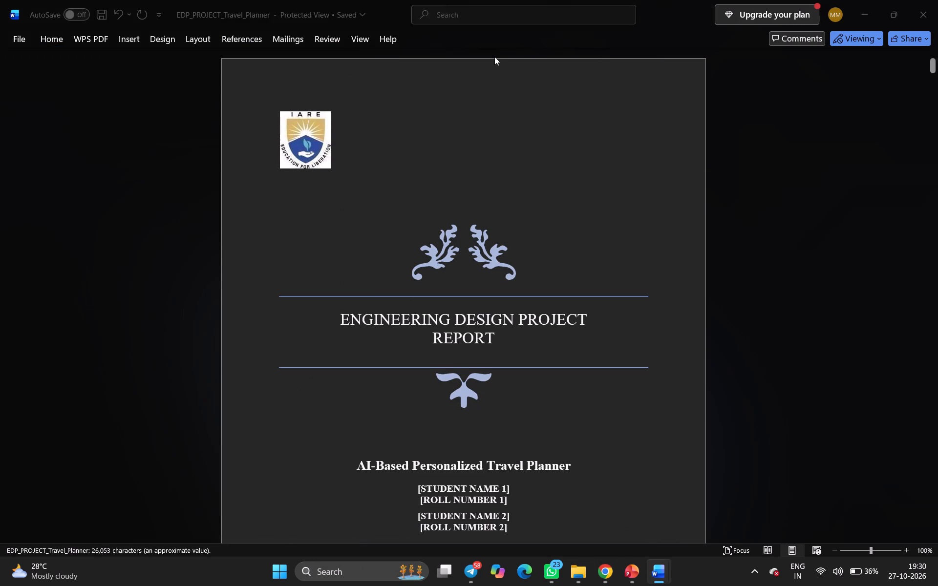
Delete the two student name and roll number placeholders below the project title on the cover page.
{"action": "scroll", "coordinate": [509, 230], "scroll_direction": "down", "scroll_amount": 3}
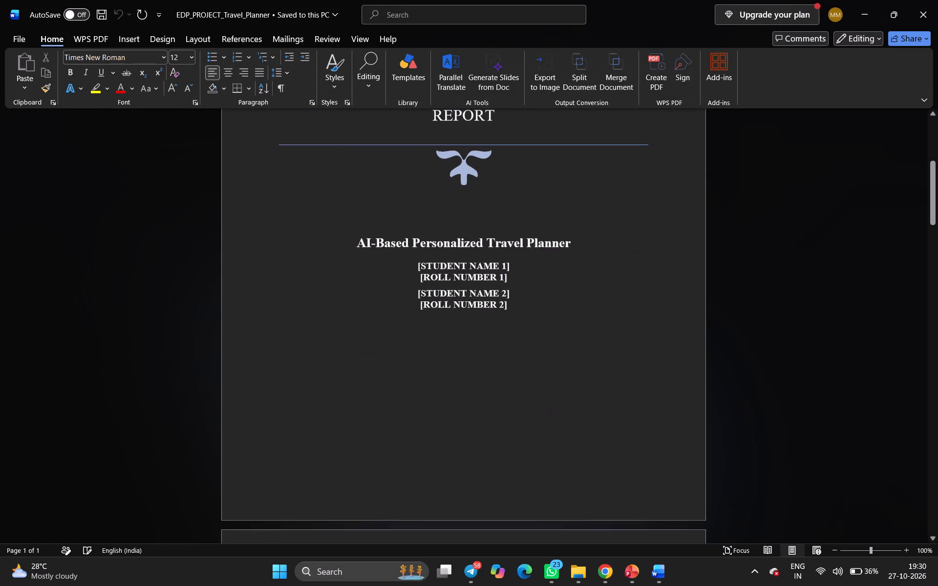
{"action": "left_click", "coordinate": [505, 264]}
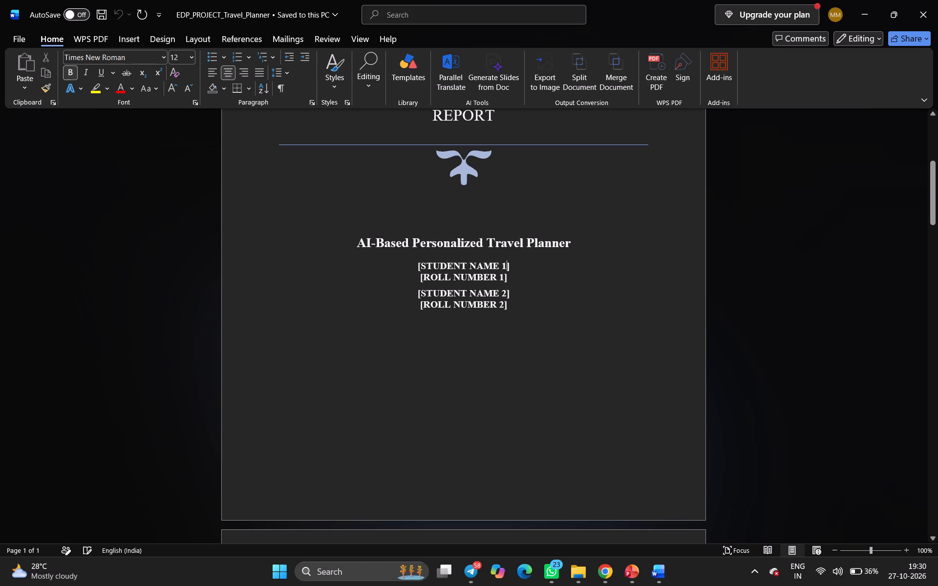
{"action": "left_click_drag", "start_coordinate": [416, 264], "coordinate": [489, 268]}
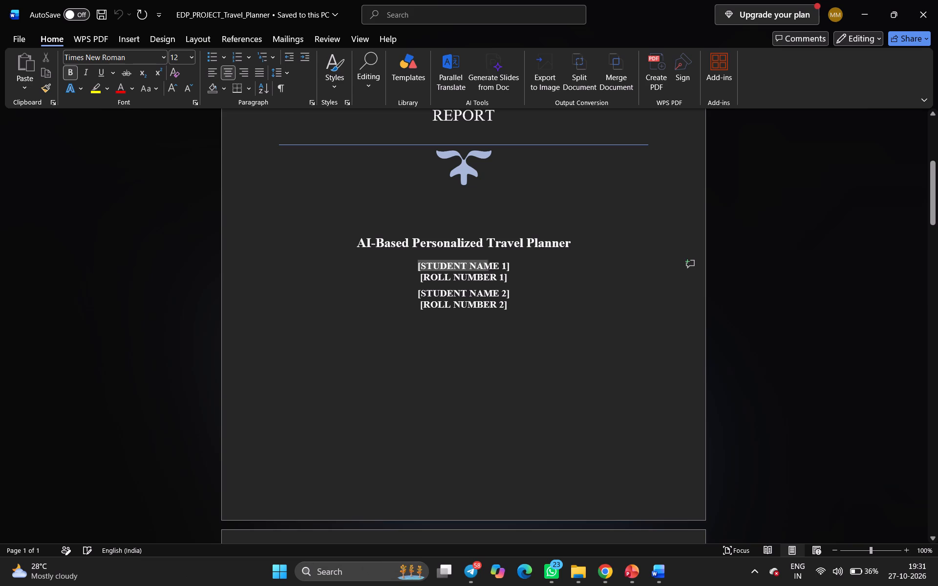
{"action": "left_click_drag", "start_coordinate": [489, 268], "coordinate": [507, 307]}
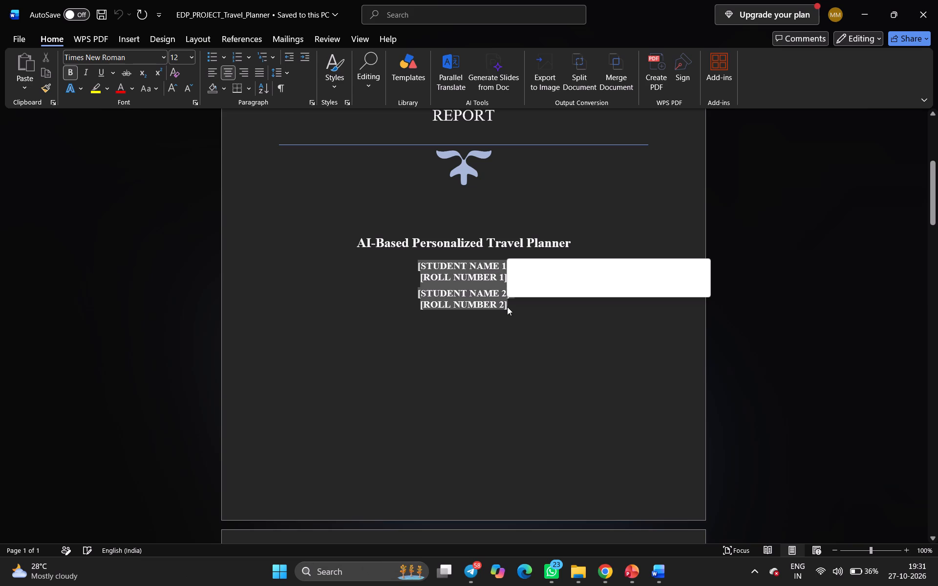
{"action": "key", "text": "BackSpace"}
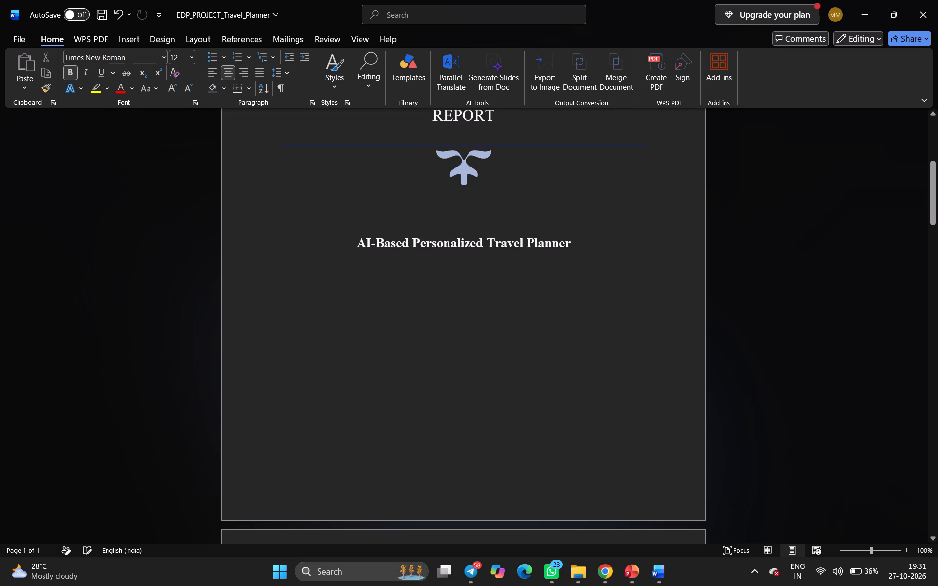
{"action": "scroll", "coordinate": [507, 307], "scroll_direction": "up", "scroll_amount": 3}
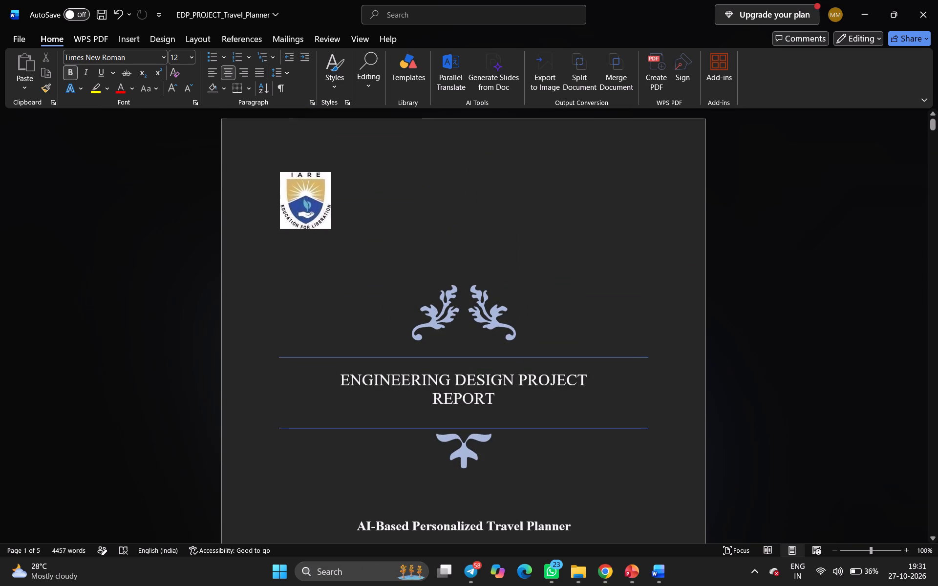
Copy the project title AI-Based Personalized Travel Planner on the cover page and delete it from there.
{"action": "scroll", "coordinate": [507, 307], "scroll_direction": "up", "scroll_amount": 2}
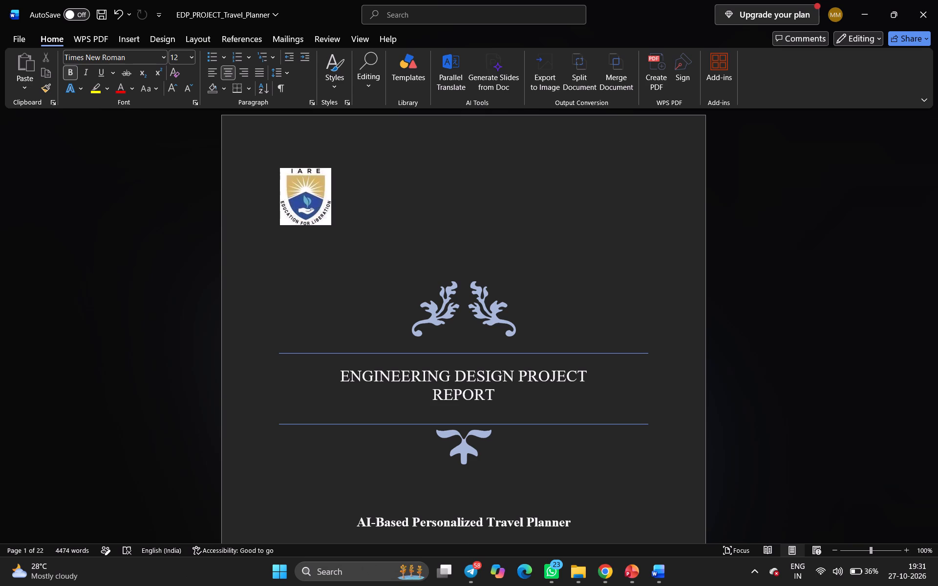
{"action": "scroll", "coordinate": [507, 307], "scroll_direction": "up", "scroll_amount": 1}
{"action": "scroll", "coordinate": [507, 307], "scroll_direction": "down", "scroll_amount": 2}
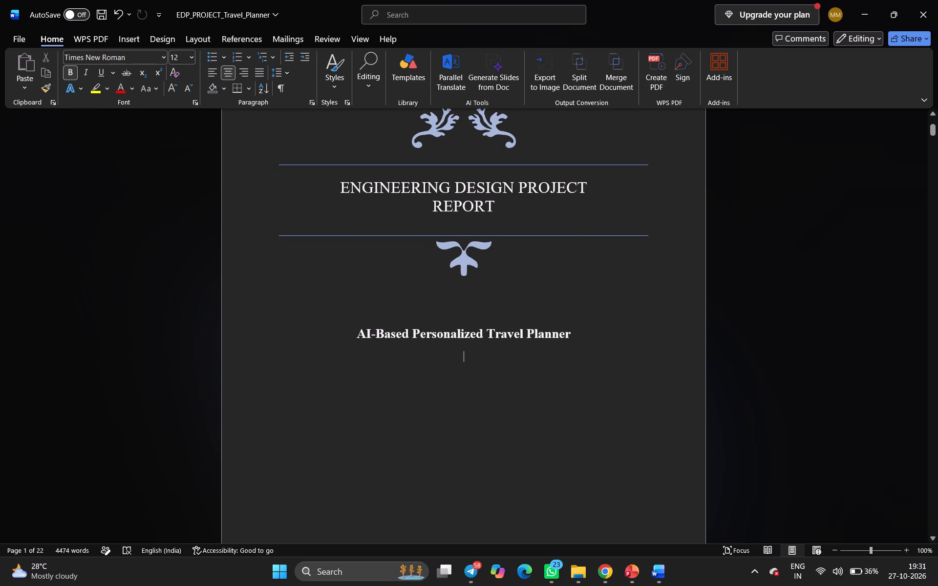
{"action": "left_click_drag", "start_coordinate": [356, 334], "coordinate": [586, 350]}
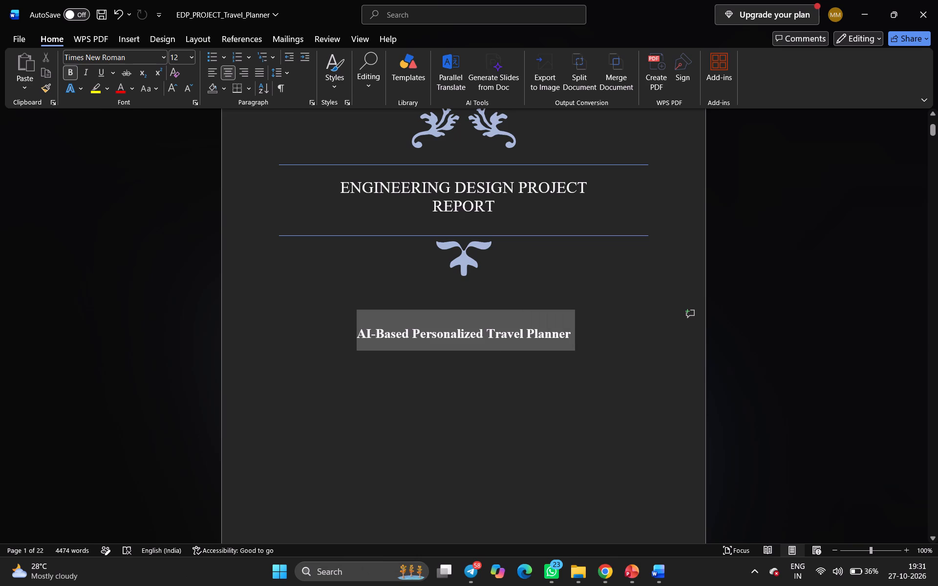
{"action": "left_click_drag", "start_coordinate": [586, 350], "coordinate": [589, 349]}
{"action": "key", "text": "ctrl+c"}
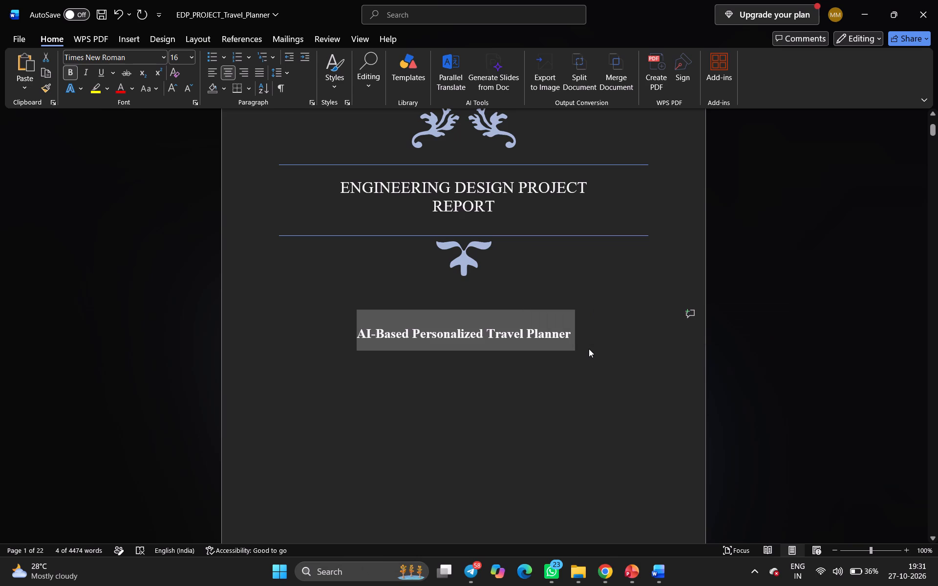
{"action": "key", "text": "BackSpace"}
Examine the report's front matter, from the cover and title page through the declaration and approval sheet to the abstract.
{"action": "scroll", "coordinate": [589, 349], "scroll_direction": "down", "scroll_amount": 5}
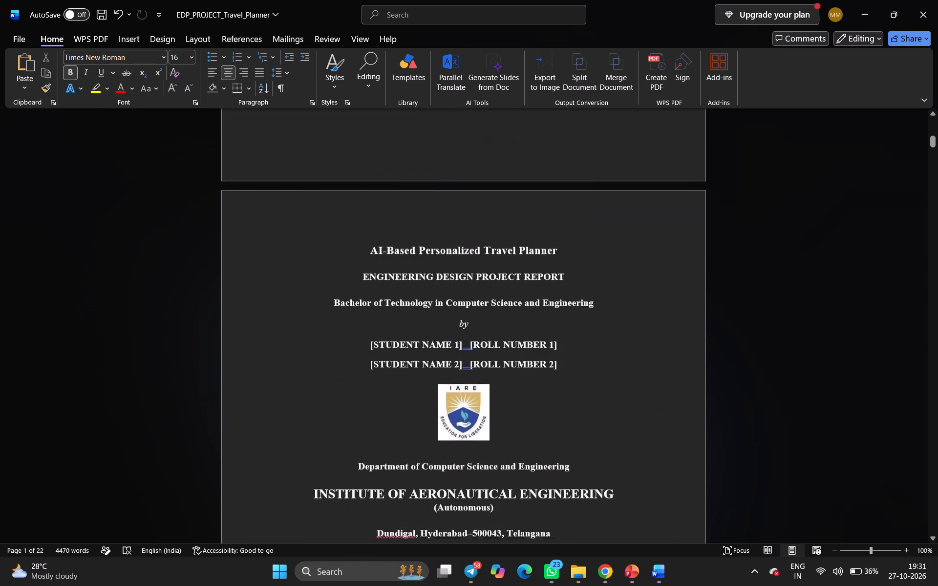
{"action": "scroll", "coordinate": [589, 349], "scroll_direction": "down", "scroll_amount": 2}
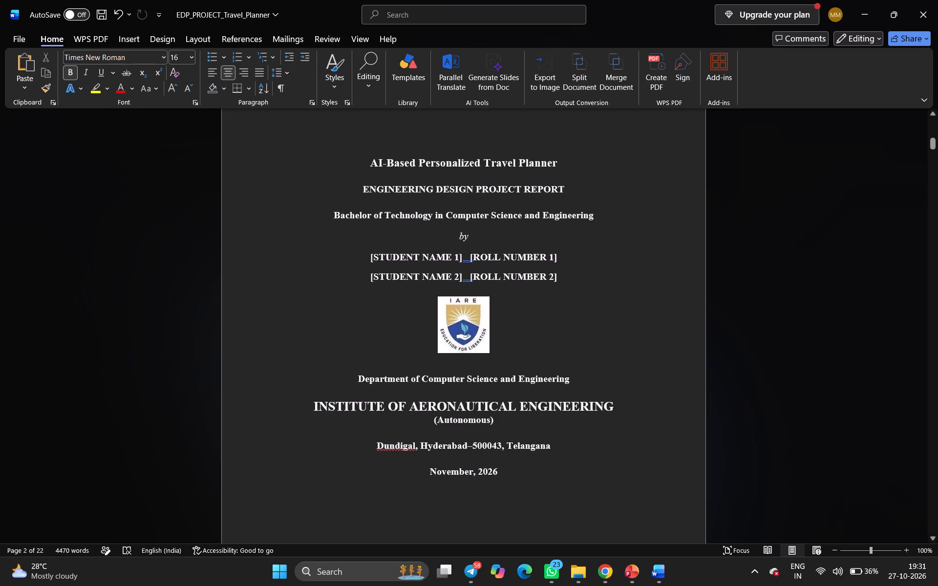
{"action": "scroll", "coordinate": [460, 264], "scroll_direction": "down", "scroll_amount": 4}
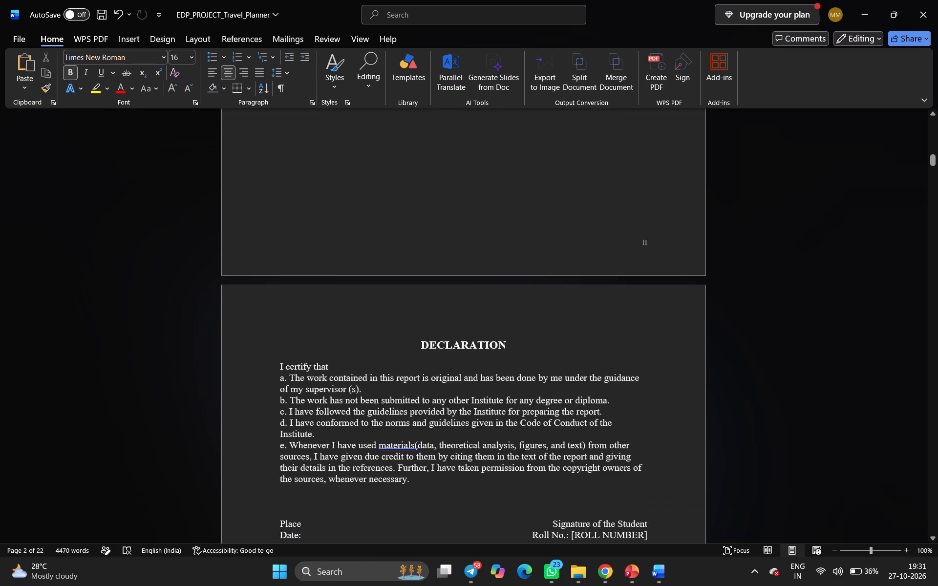
{"action": "scroll", "coordinate": [460, 264], "scroll_direction": "up", "scroll_amount": 7}
{"action": "scroll", "coordinate": [460, 264], "scroll_direction": "down", "scroll_amount": 1}
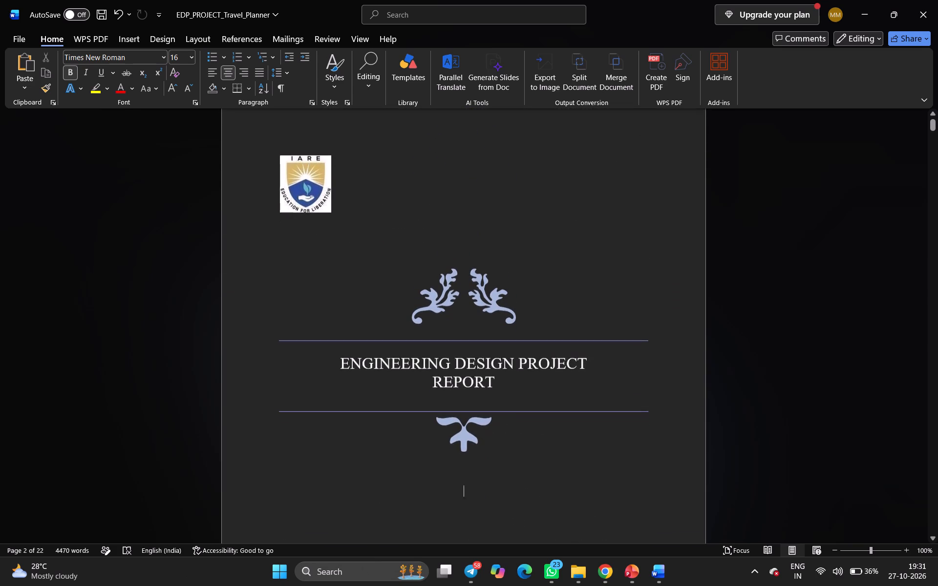
{"action": "scroll", "coordinate": [460, 264], "scroll_direction": "down", "scroll_amount": 3}
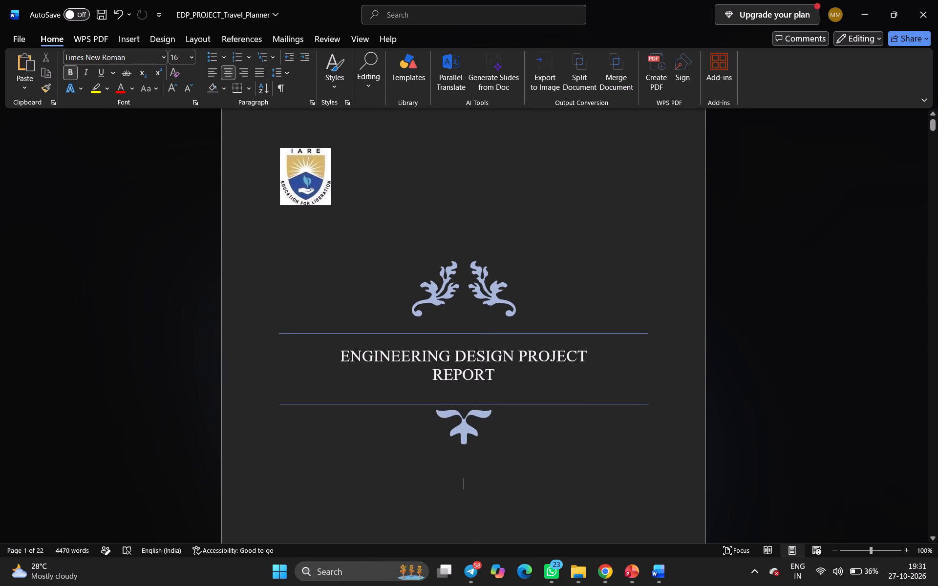
{"action": "scroll", "coordinate": [460, 264], "scroll_direction": "down", "scroll_amount": 2}
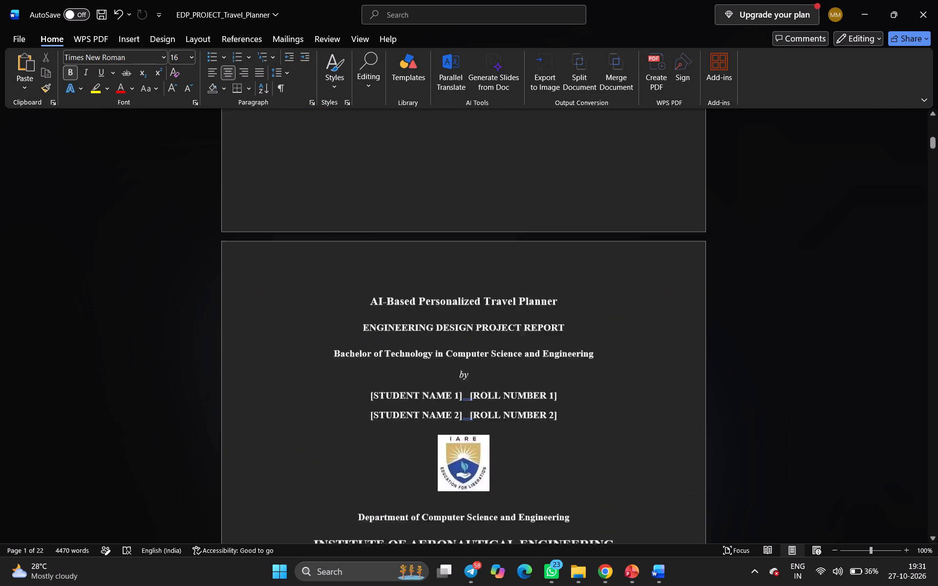
{"action": "scroll", "coordinate": [460, 264], "scroll_direction": "down", "scroll_amount": 1}
{"action": "scroll", "coordinate": [460, 264], "scroll_direction": "up", "scroll_amount": 6}
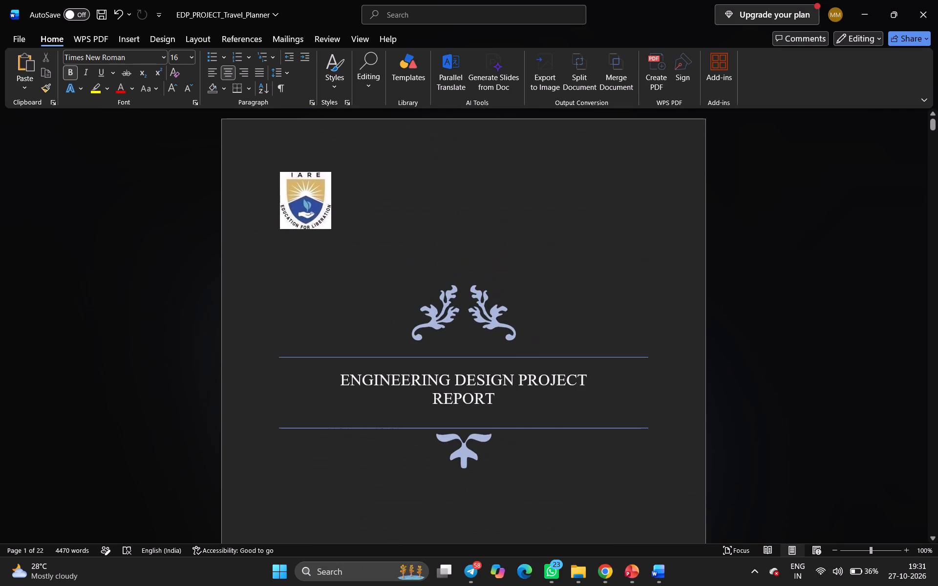
{"action": "scroll", "coordinate": [460, 264], "scroll_direction": "down", "scroll_amount": 4}
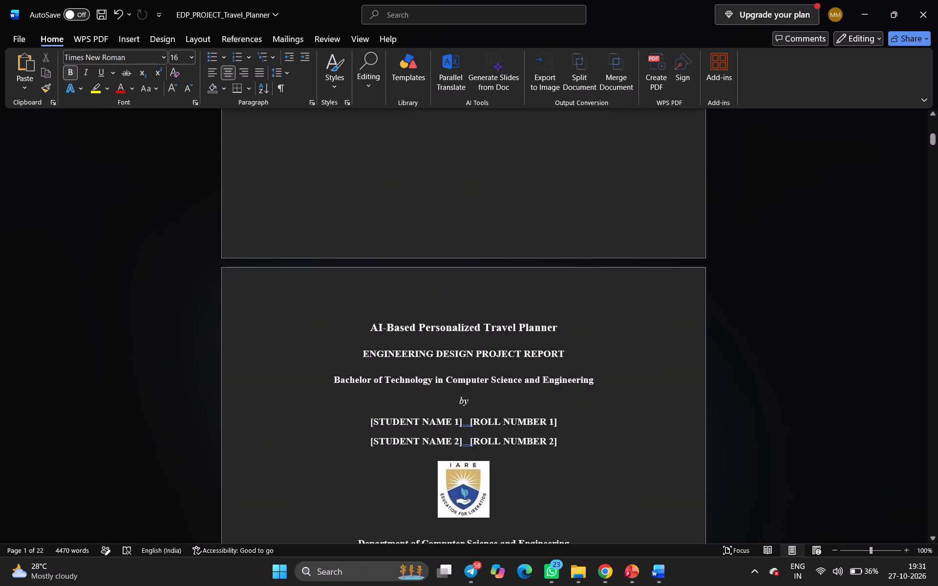
{"action": "scroll", "coordinate": [460, 264], "scroll_direction": "up", "scroll_amount": 1}
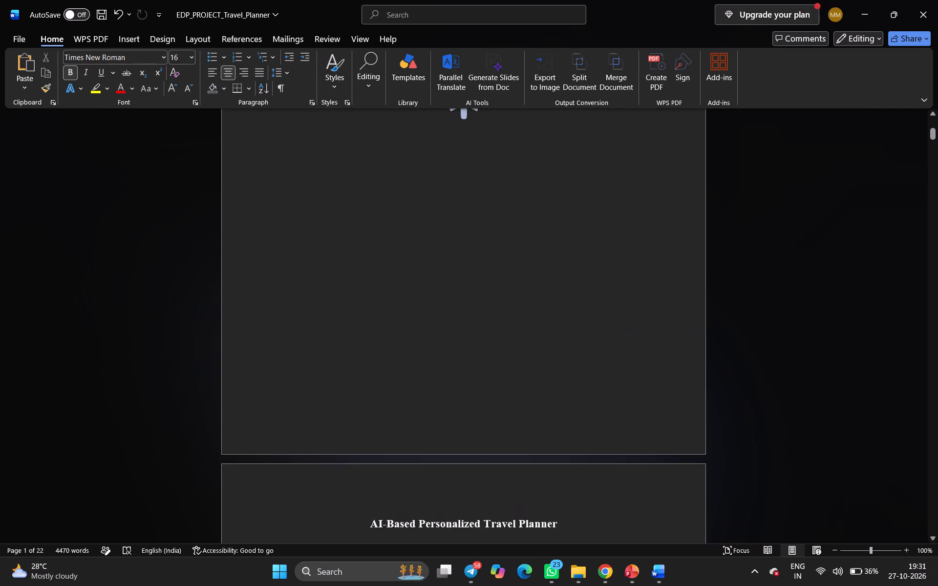
{"action": "scroll", "coordinate": [460, 264], "scroll_direction": "down", "scroll_amount": 1}
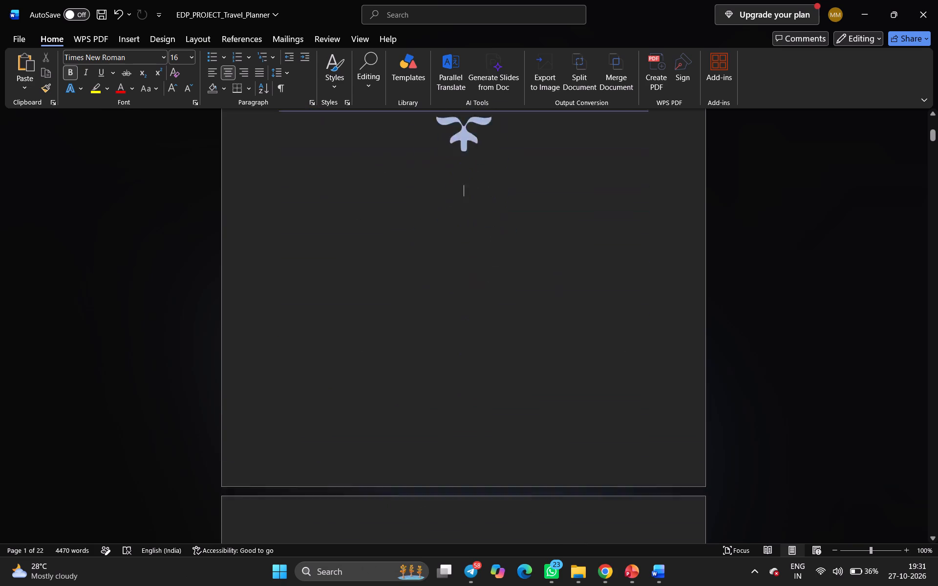
{"action": "scroll", "coordinate": [460, 264], "scroll_direction": "down", "scroll_amount": 1}
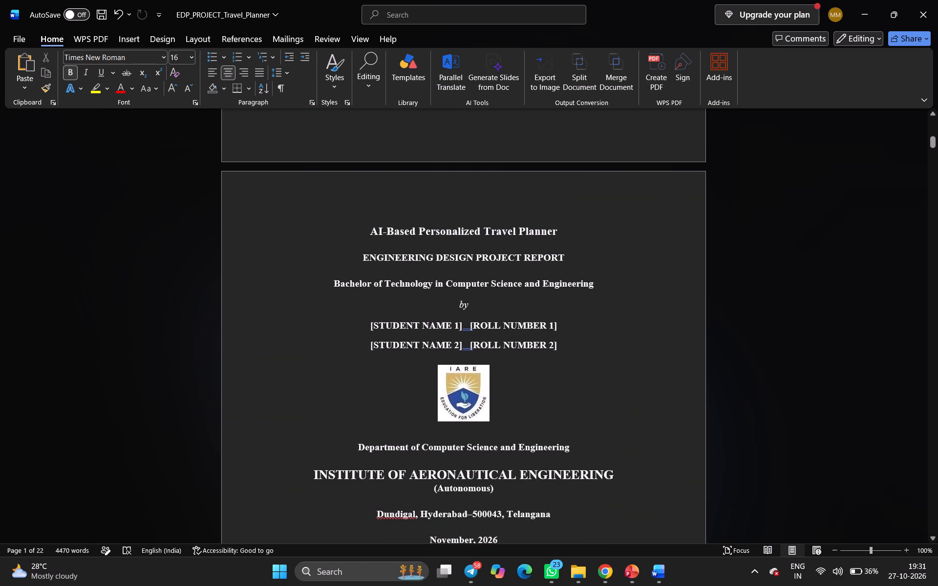
{"action": "scroll", "coordinate": [461, 319], "scroll_direction": "down", "scroll_amount": 1}
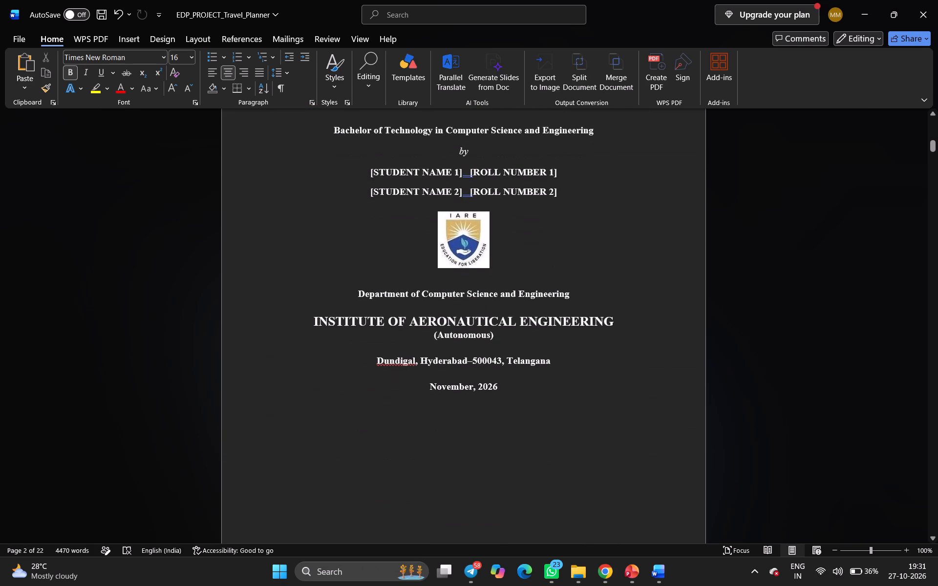
{"action": "scroll", "coordinate": [446, 328], "scroll_direction": "down", "scroll_amount": 4}
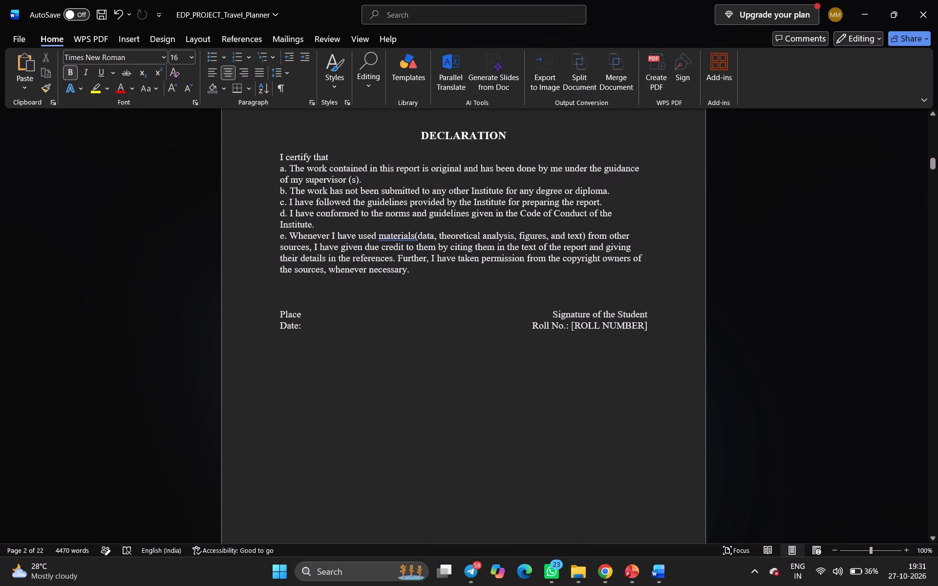
{"action": "scroll", "coordinate": [511, 344], "scroll_direction": "down", "scroll_amount": 2}
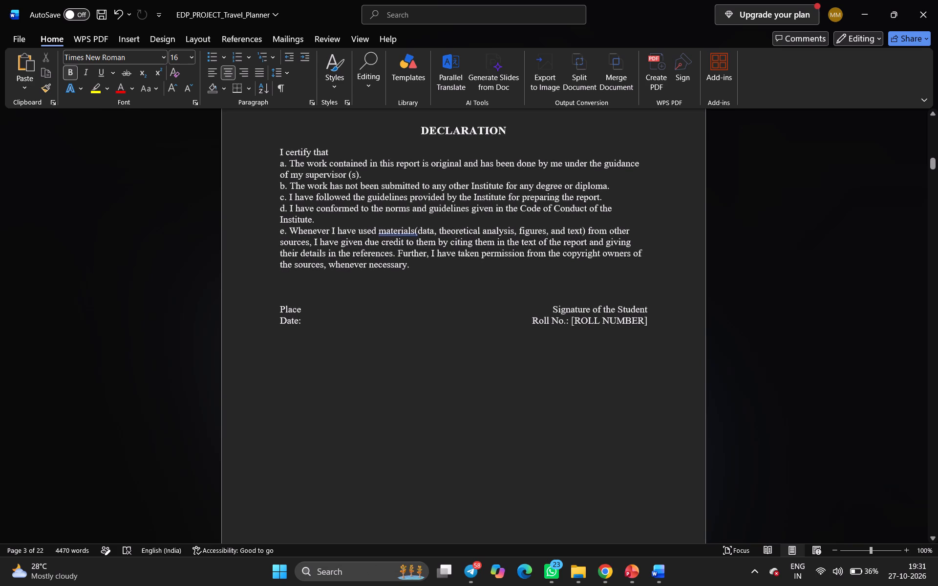
{"action": "scroll", "coordinate": [511, 344], "scroll_direction": "down", "scroll_amount": 2}
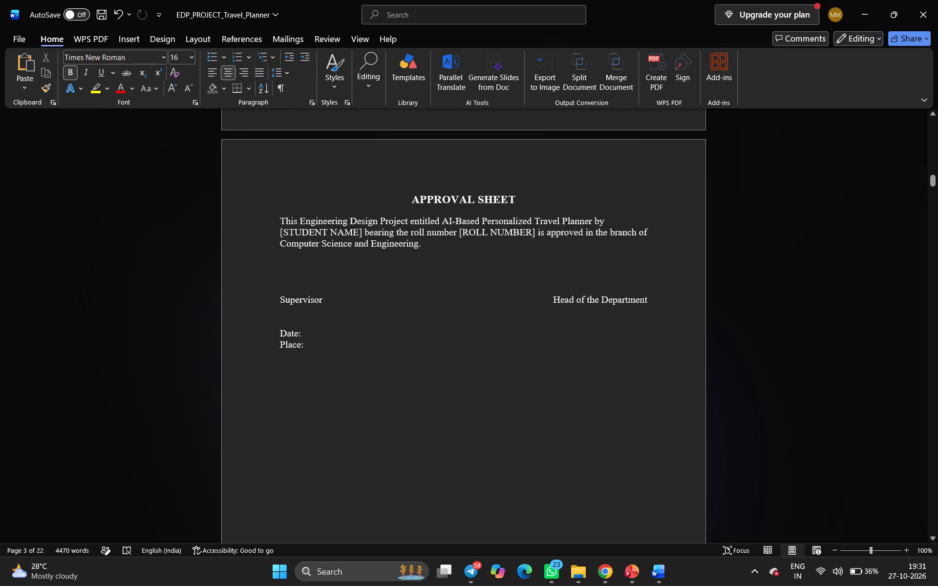
{"action": "scroll", "coordinate": [511, 344], "scroll_direction": "down", "scroll_amount": 5}
{"action": "scroll", "coordinate": [511, 344], "scroll_direction": "up", "scroll_amount": 3}
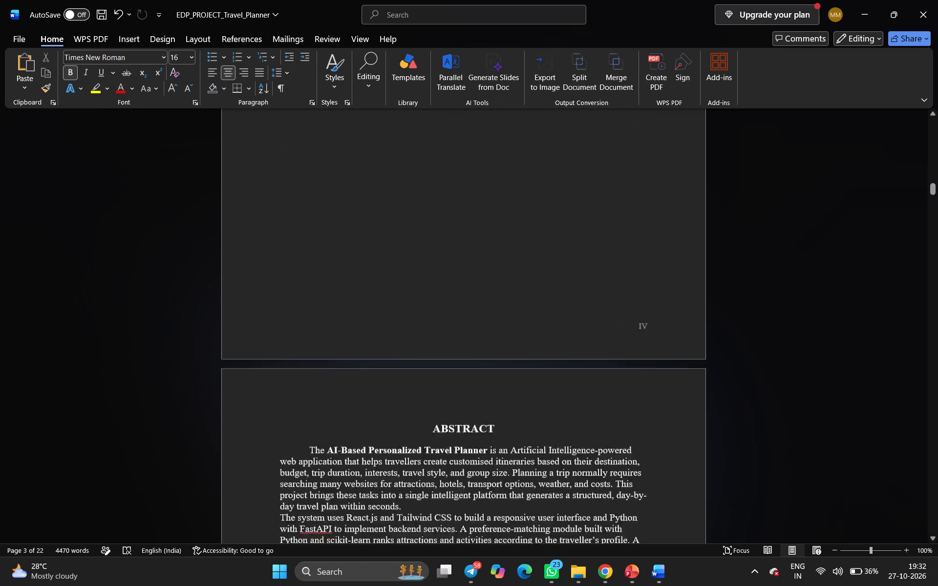
{"action": "scroll", "coordinate": [511, 344], "scroll_direction": "up", "scroll_amount": 9}
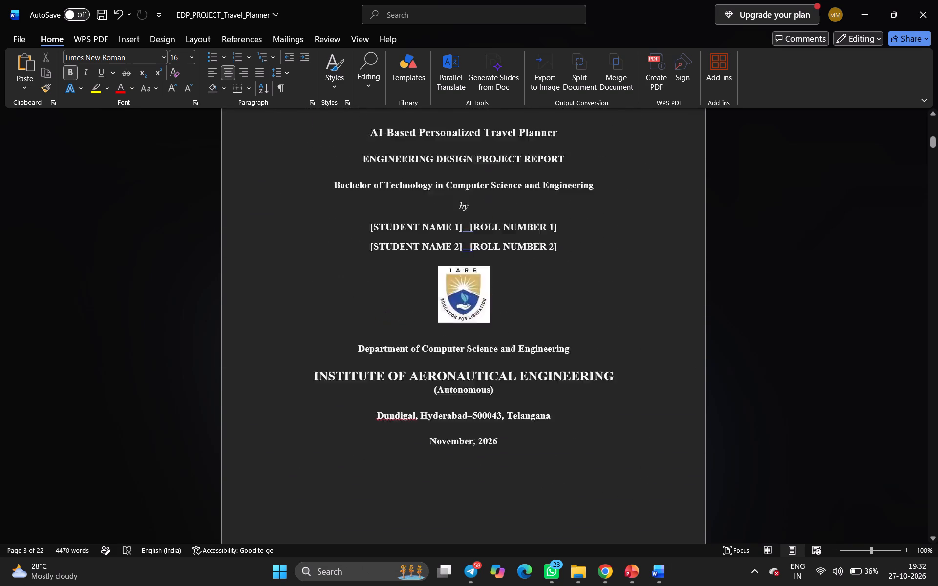
{"action": "scroll", "coordinate": [511, 344], "scroll_direction": "up", "scroll_amount": 1}
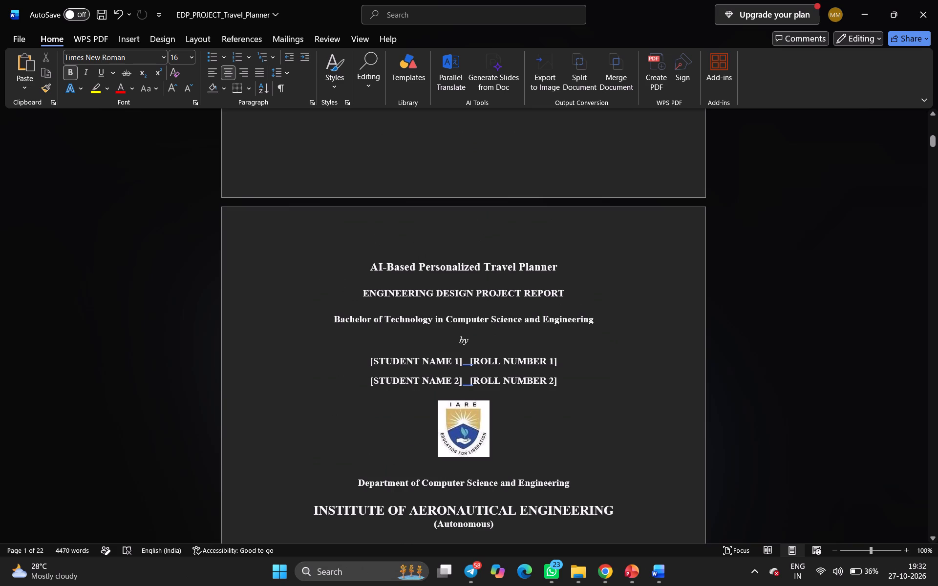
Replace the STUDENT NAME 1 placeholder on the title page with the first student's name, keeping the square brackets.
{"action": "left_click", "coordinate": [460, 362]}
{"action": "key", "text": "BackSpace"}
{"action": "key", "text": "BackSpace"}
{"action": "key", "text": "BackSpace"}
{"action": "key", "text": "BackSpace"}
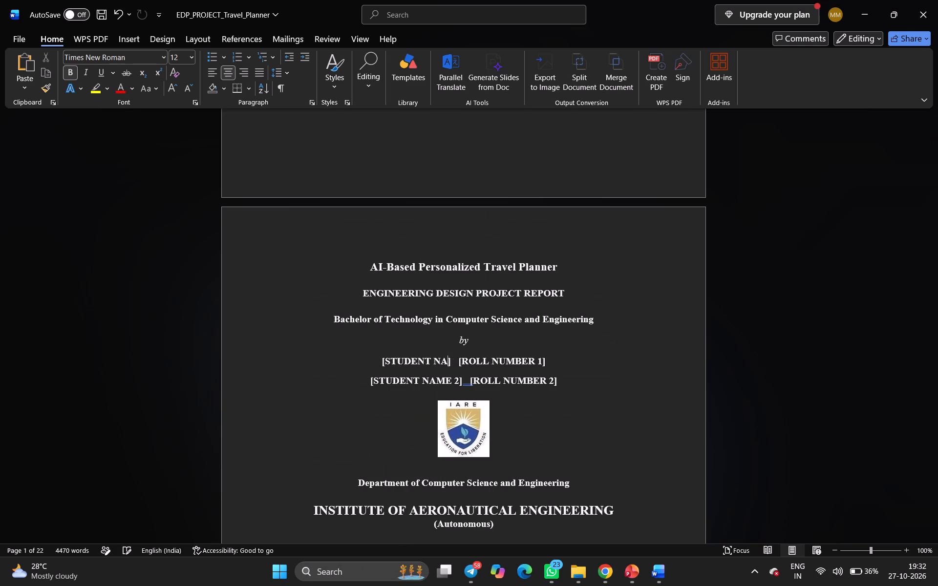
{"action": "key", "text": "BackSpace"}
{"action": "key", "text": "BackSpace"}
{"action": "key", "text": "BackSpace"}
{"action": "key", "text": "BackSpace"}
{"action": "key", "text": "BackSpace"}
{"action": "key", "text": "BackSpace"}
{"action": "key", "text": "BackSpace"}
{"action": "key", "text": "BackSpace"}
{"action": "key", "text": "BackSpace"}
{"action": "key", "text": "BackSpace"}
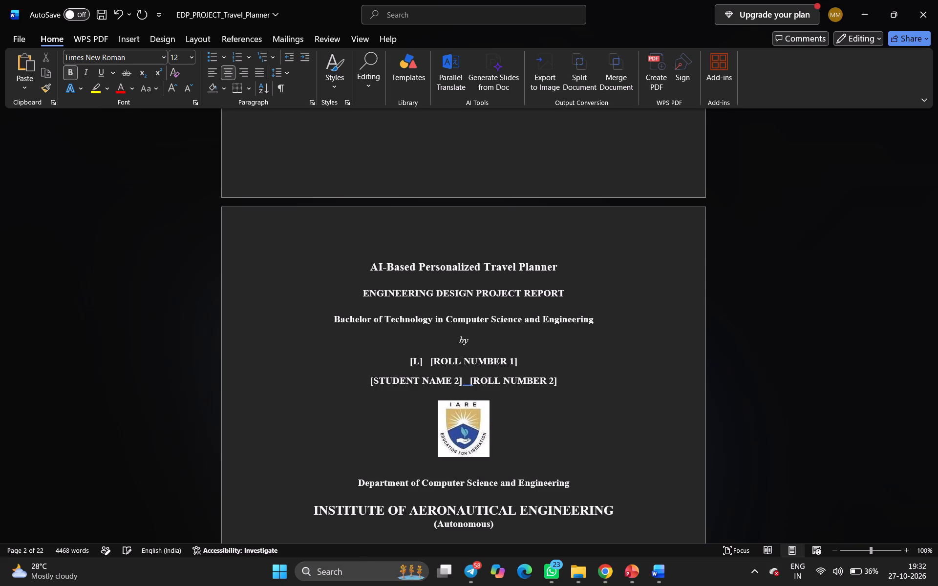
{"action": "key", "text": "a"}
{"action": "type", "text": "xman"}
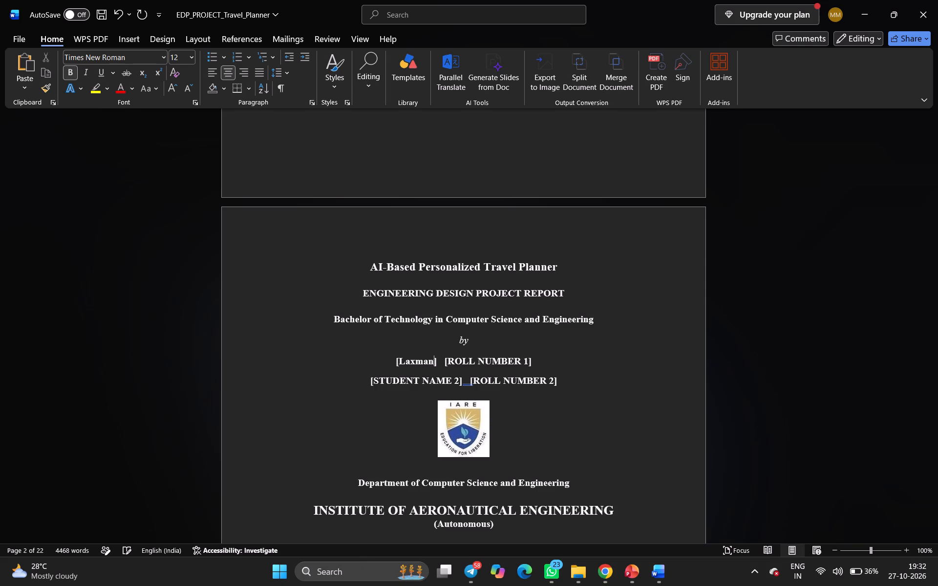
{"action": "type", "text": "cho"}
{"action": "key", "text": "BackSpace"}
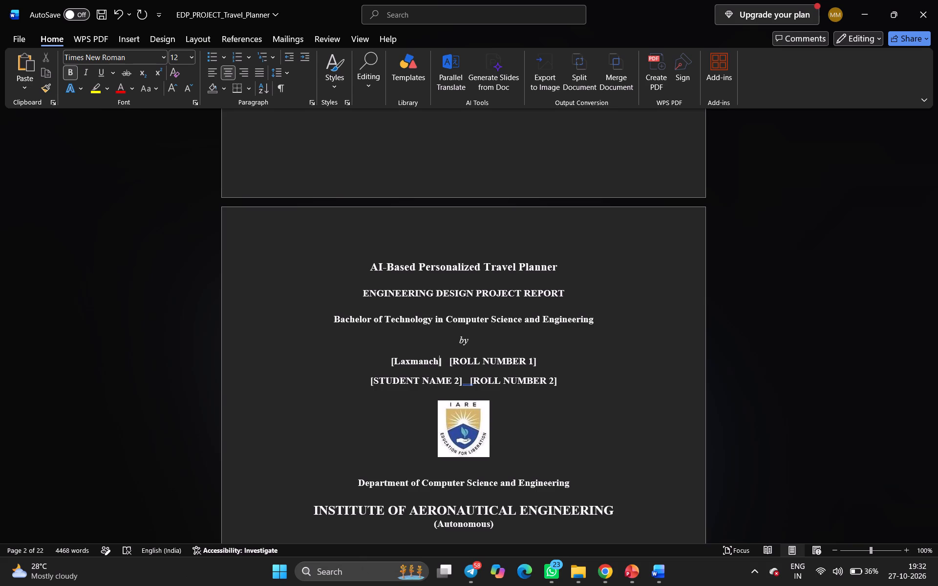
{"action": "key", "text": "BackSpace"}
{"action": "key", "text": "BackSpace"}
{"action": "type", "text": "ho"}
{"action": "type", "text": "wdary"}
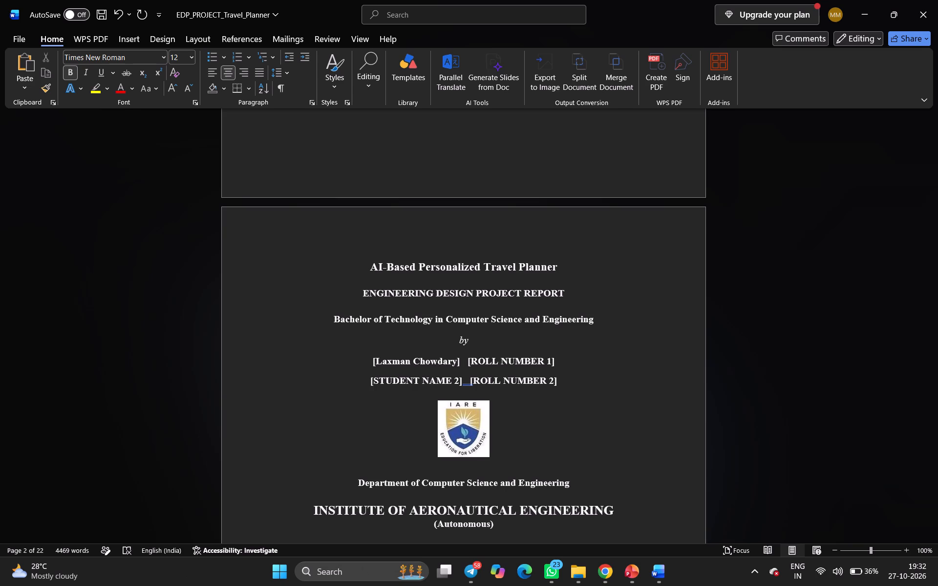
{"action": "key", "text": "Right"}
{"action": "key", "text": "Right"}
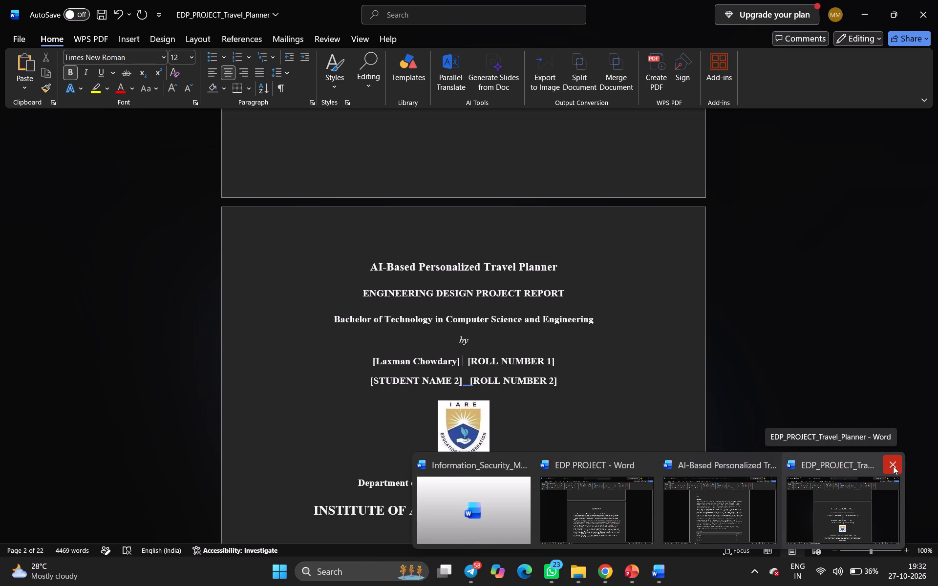
Close the EDP_PROJECT_Travel_Planner document without saving its changes and switch to the EDP PROJECT document.
{"action": "left_click", "coordinate": [893, 465]}
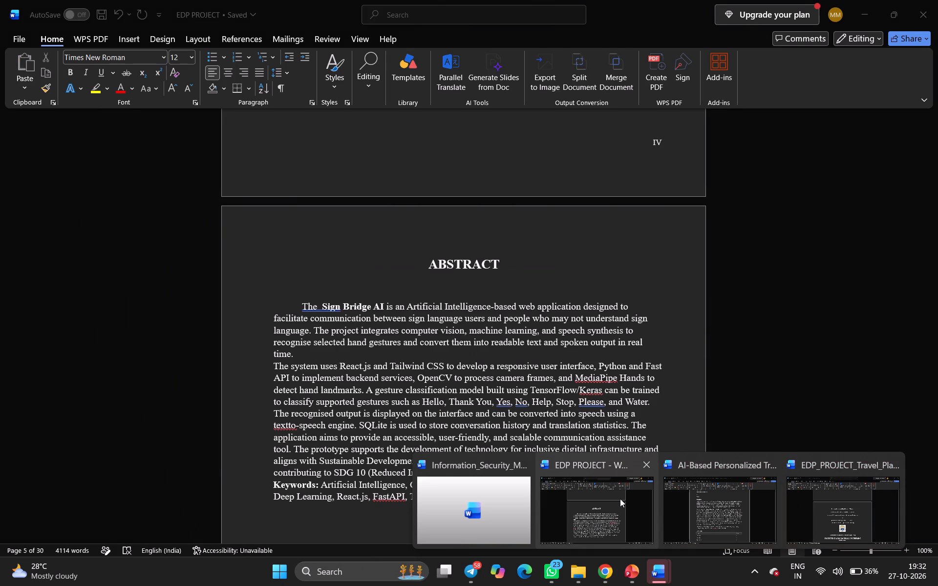
{"action": "left_click", "coordinate": [620, 499]}
{"action": "scroll", "coordinate": [529, 372], "scroll_direction": "up", "scroll_amount": 1}
{"action": "left_click", "coordinate": [518, 375]}
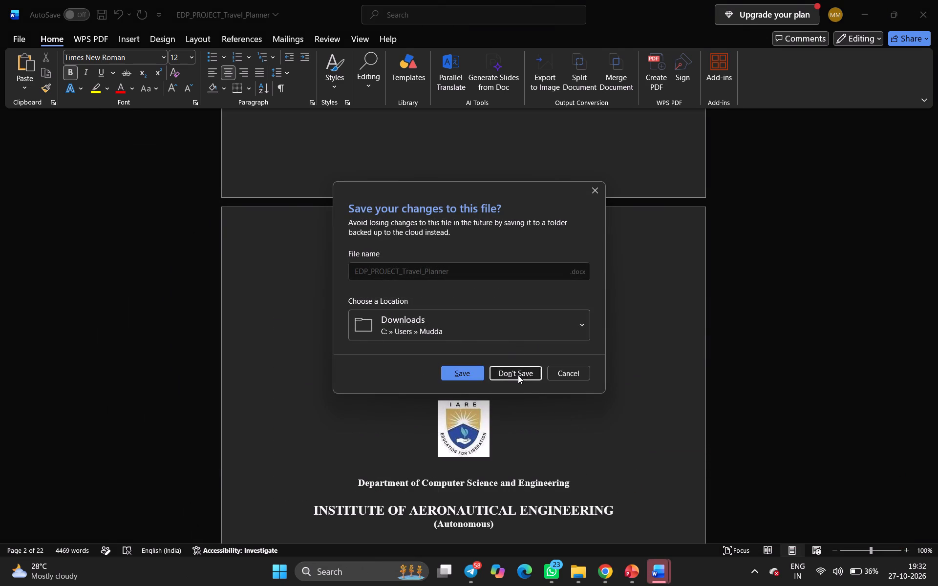
Examine the front pages of the EDP PROJECT document, from the abstract back to the project title page.
{"action": "scroll", "coordinate": [505, 319], "scroll_direction": "up", "scroll_amount": 4}
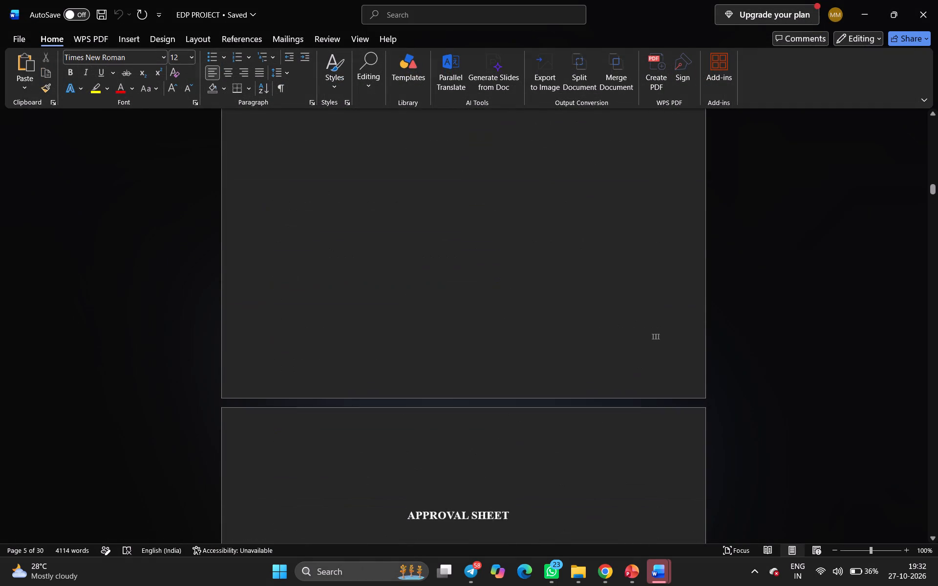
{"action": "scroll", "coordinate": [505, 319], "scroll_direction": "up", "scroll_amount": 3}
{"action": "scroll", "coordinate": [505, 319], "scroll_direction": "down", "scroll_amount": 1}
{"action": "scroll", "coordinate": [505, 319], "scroll_direction": "up", "scroll_amount": 7}
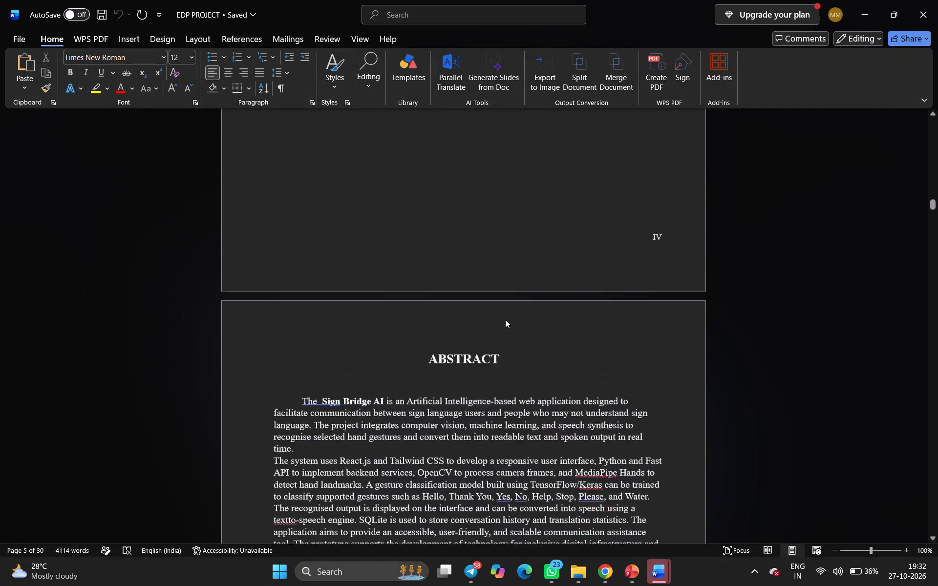
{"action": "scroll", "coordinate": [505, 319], "scroll_direction": "up", "scroll_amount": 15}
{"action": "scroll", "coordinate": [505, 319], "scroll_direction": "down", "scroll_amount": 5}
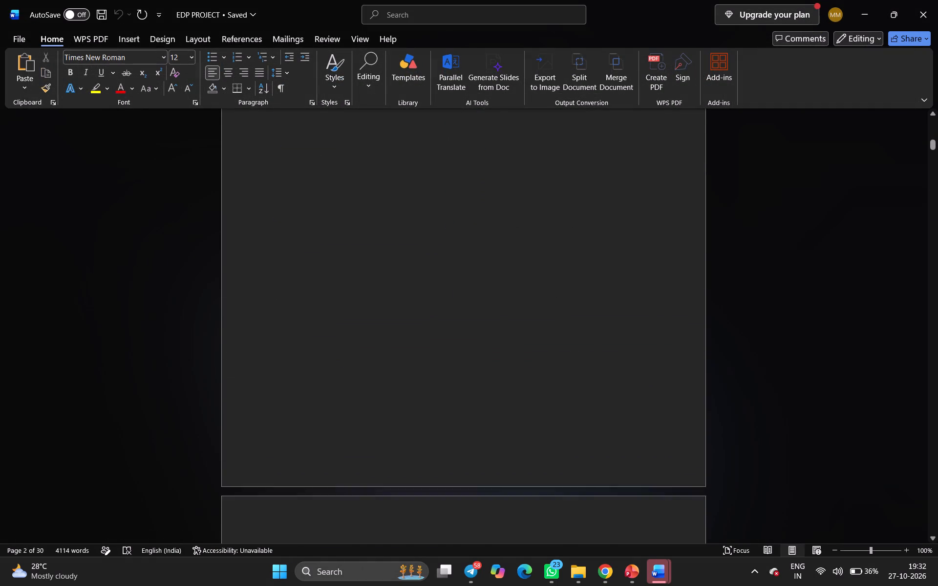
{"action": "scroll", "coordinate": [505, 319], "scroll_direction": "down", "scroll_amount": 3}
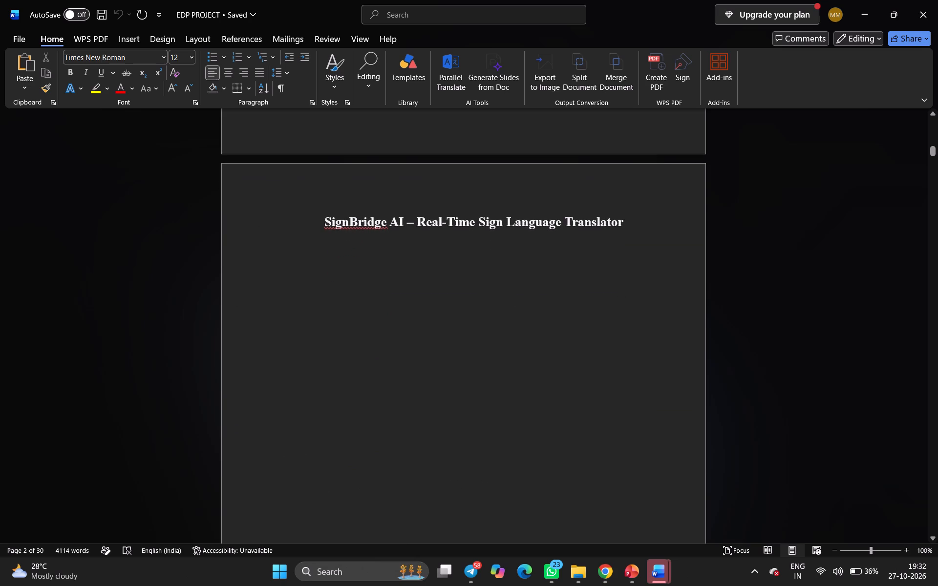
Examine the layout of the cover and title pages in the EDP PROJECT document.
{"action": "scroll", "coordinate": [505, 319], "scroll_direction": "down", "scroll_amount": 1}
{"action": "scroll", "coordinate": [505, 319], "scroll_direction": "up", "scroll_amount": 1}
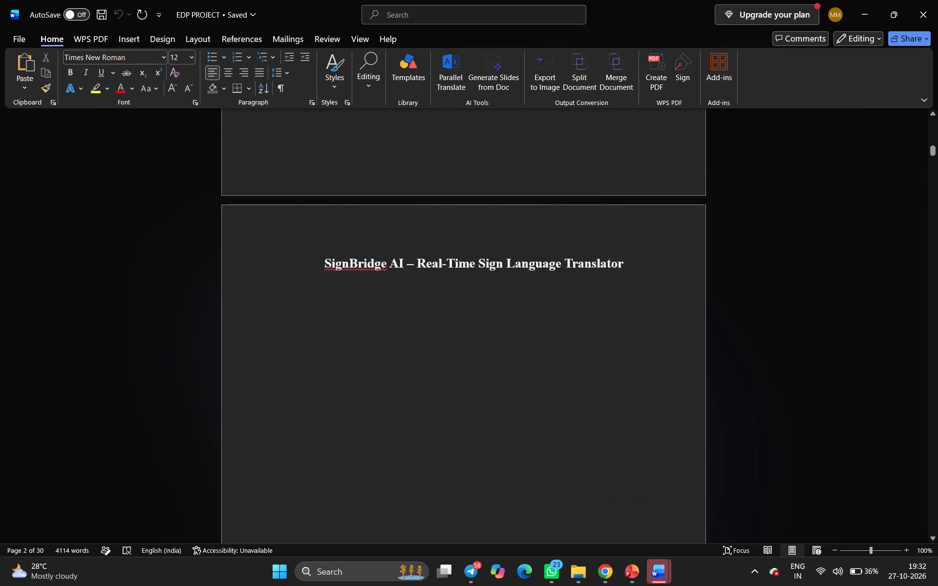
{"action": "scroll", "coordinate": [505, 319], "scroll_direction": "up", "scroll_amount": 8}
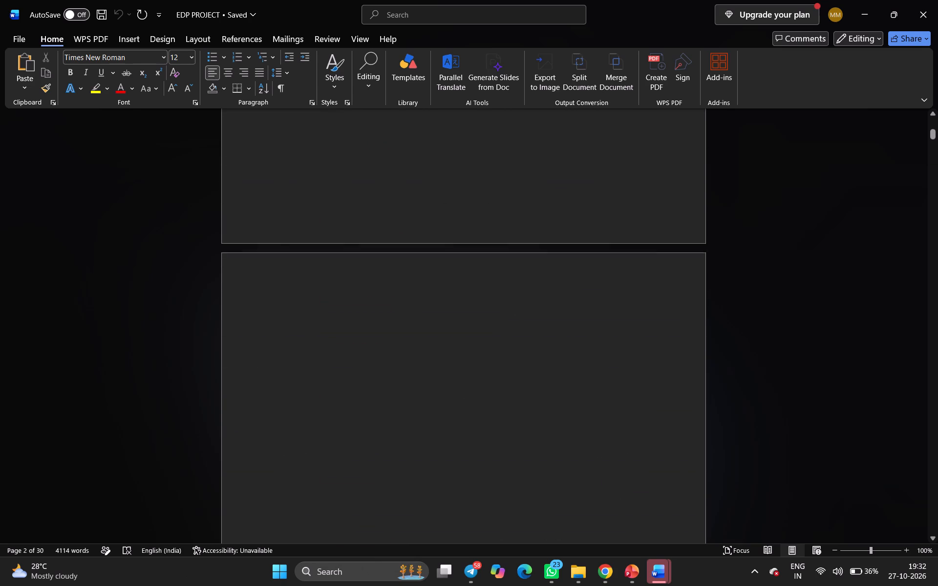
{"action": "scroll", "coordinate": [505, 319], "scroll_direction": "up", "scroll_amount": 3}
{"action": "scroll", "coordinate": [505, 319], "scroll_direction": "down", "scroll_amount": 1}
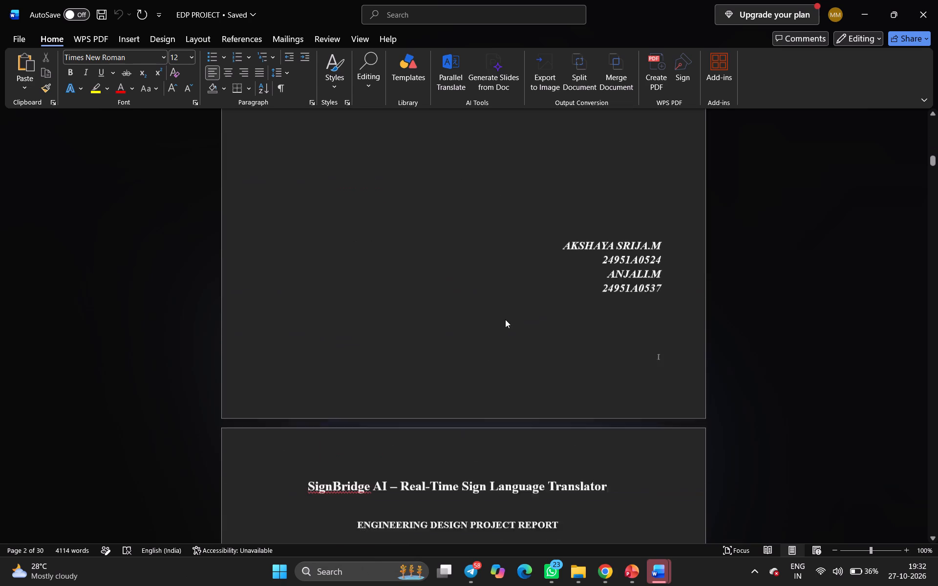
{"action": "scroll", "coordinate": [505, 319], "scroll_direction": "down", "scroll_amount": 1}
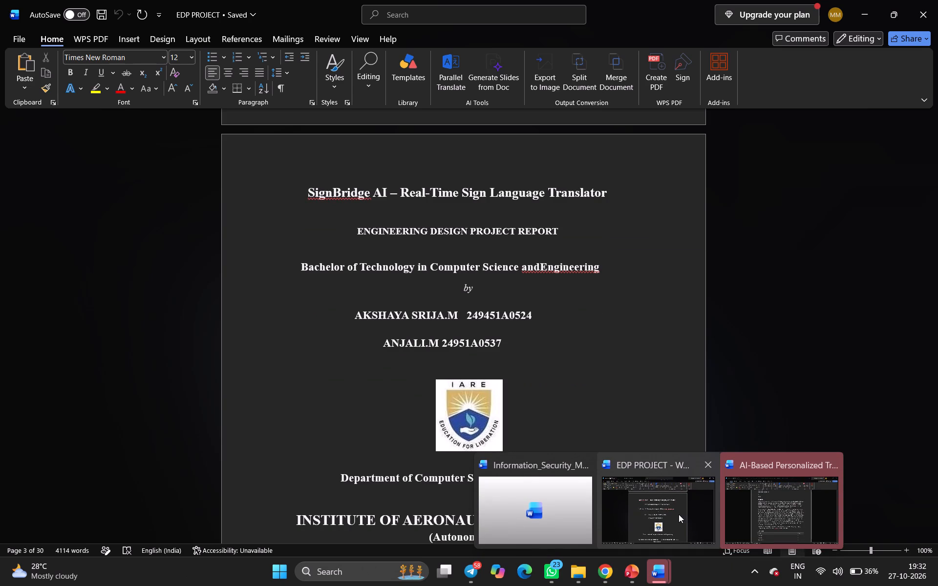
{"action": "left_click", "coordinate": [679, 514]}
{"action": "left_click", "coordinate": [662, 513]}
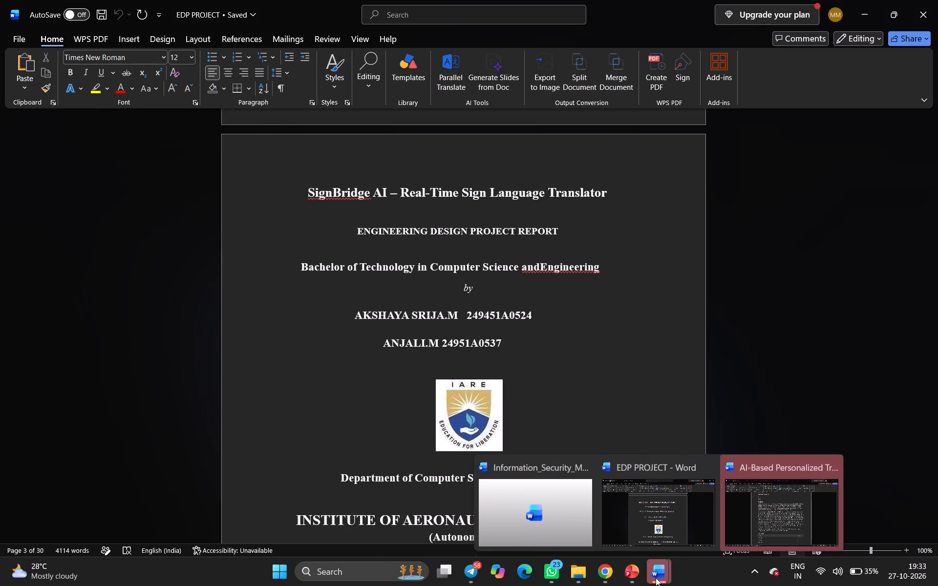
Reopen the EDP_PROJECT_Travel_Planner Word document from the Downloads folder at its title page.
{"action": "left_click", "coordinate": [576, 577]}
{"action": "scroll", "coordinate": [226, 163], "scroll_direction": "up", "scroll_amount": 9}
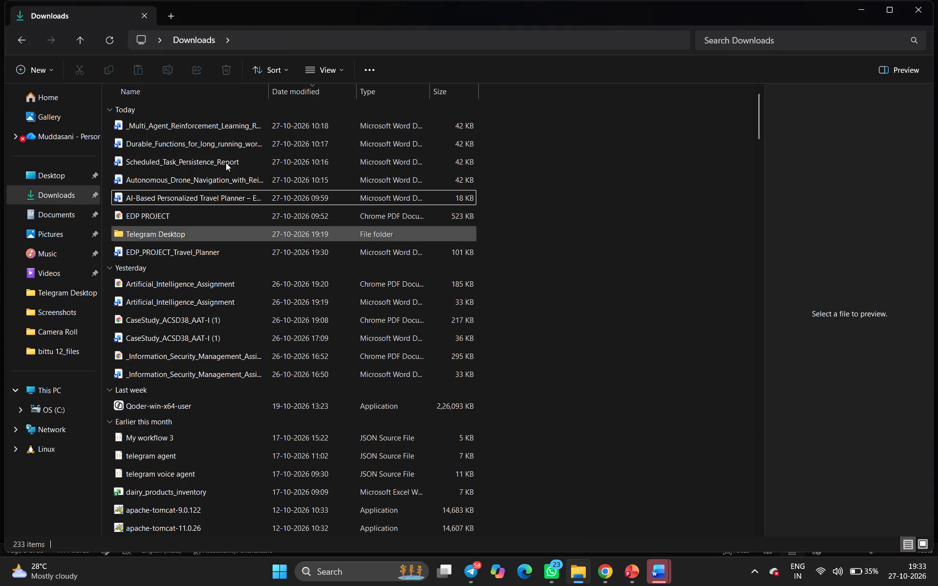
{"action": "left_click", "coordinate": [111, 36]}
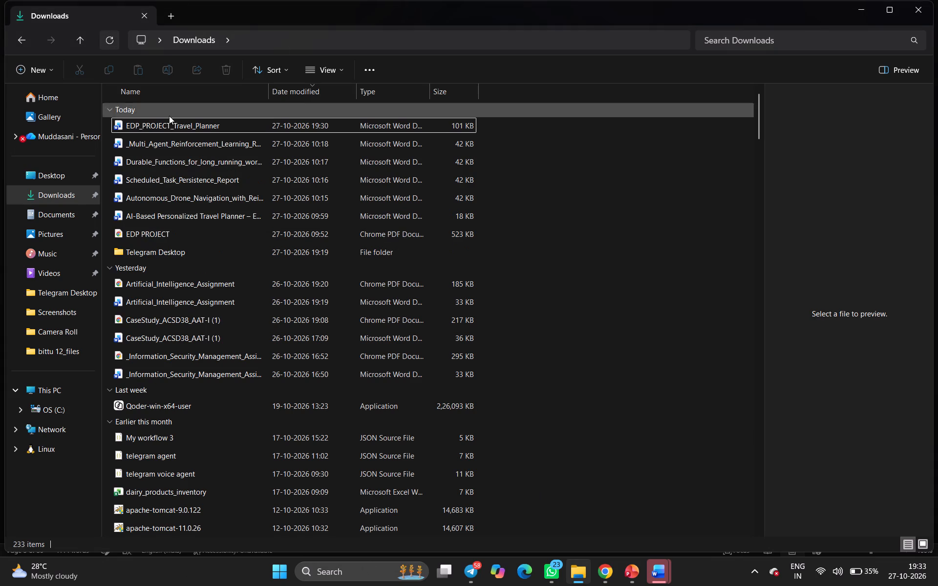
{"action": "double_click", "coordinate": [172, 123]}
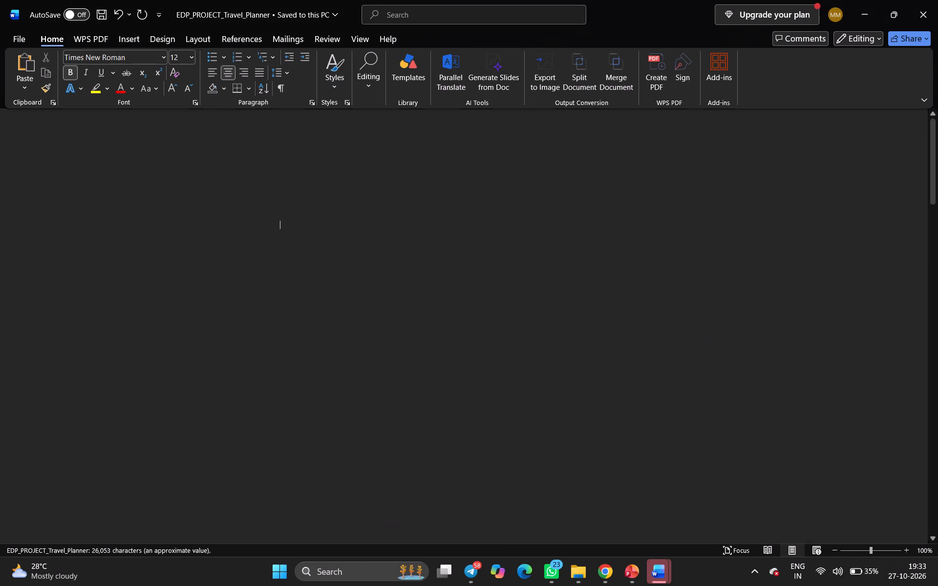
{"action": "scroll", "coordinate": [365, 297], "scroll_direction": "down", "scroll_amount": 2}
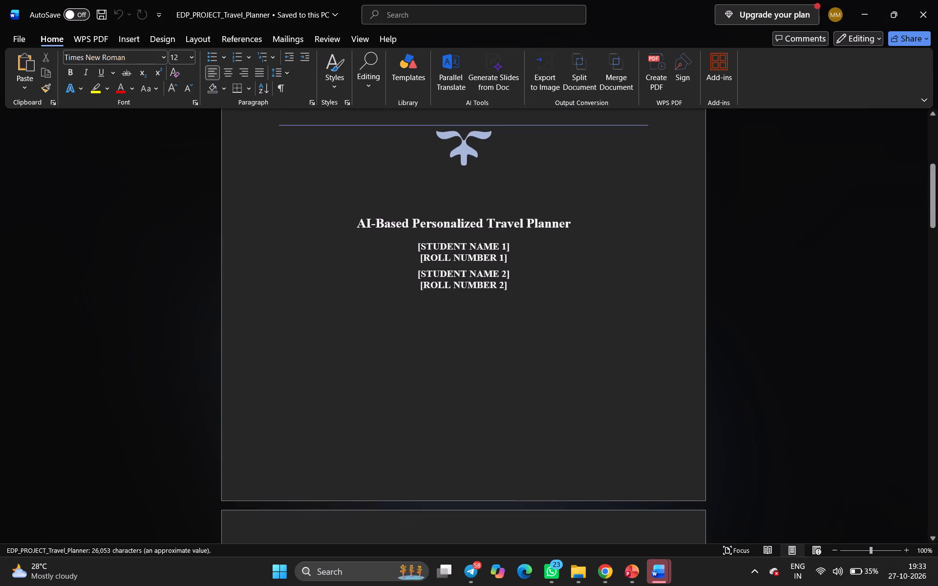
{"action": "scroll", "coordinate": [427, 237], "scroll_direction": "up", "scroll_amount": 3}
{"action": "scroll", "coordinate": [427, 237], "scroll_direction": "down", "scroll_amount": 3}
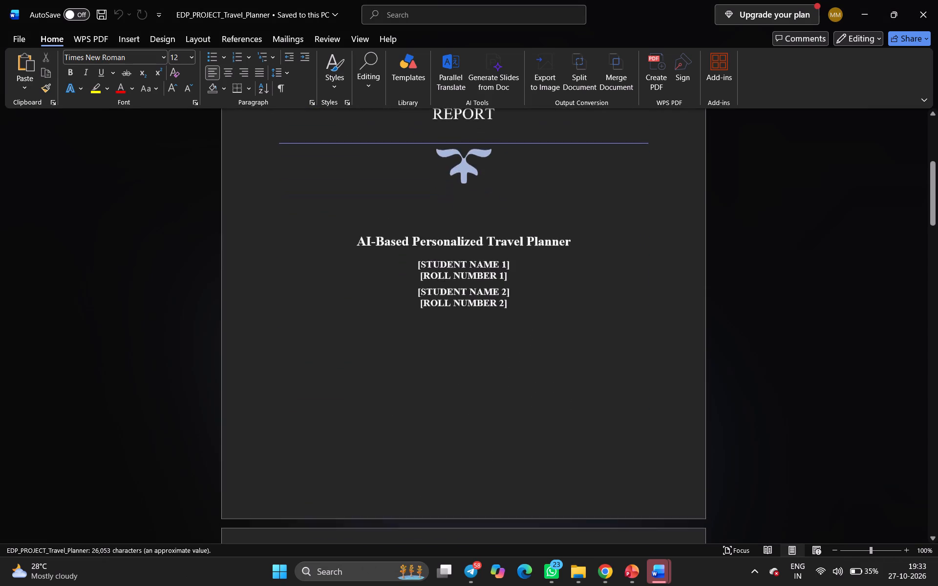
{"action": "scroll", "coordinate": [427, 237], "scroll_direction": "down", "scroll_amount": 2}
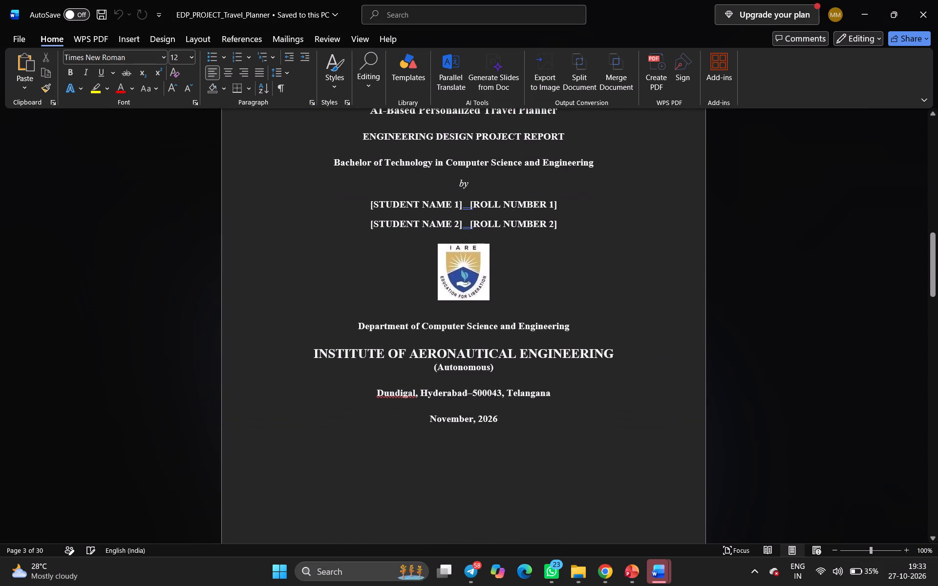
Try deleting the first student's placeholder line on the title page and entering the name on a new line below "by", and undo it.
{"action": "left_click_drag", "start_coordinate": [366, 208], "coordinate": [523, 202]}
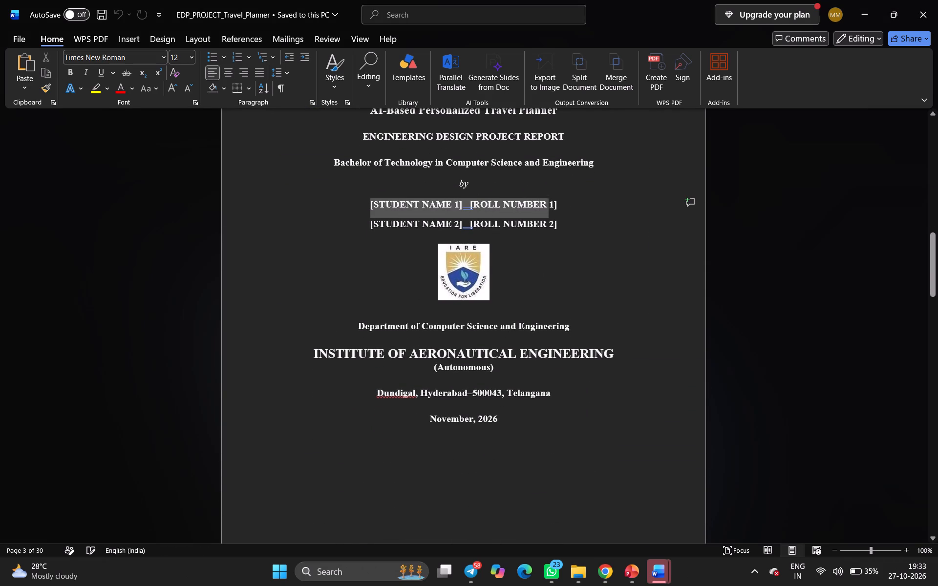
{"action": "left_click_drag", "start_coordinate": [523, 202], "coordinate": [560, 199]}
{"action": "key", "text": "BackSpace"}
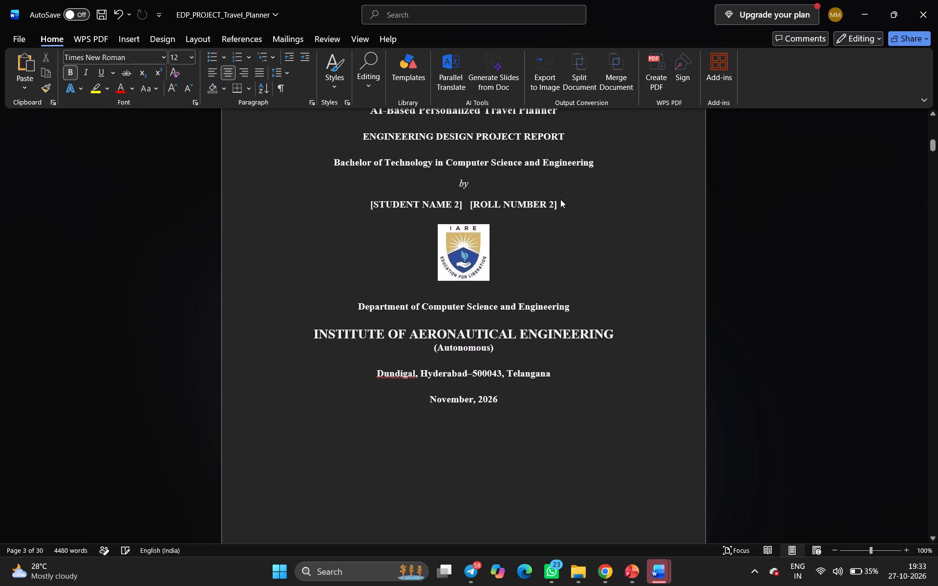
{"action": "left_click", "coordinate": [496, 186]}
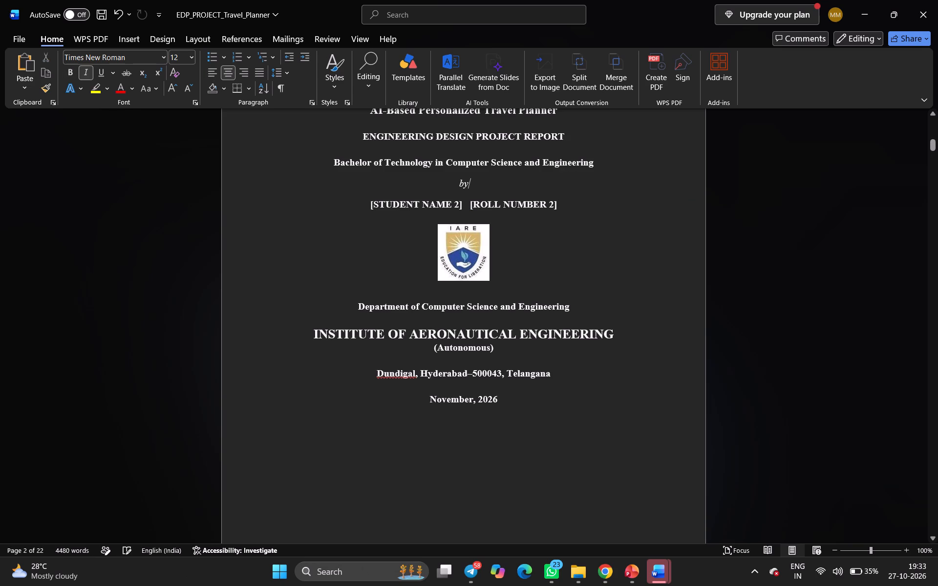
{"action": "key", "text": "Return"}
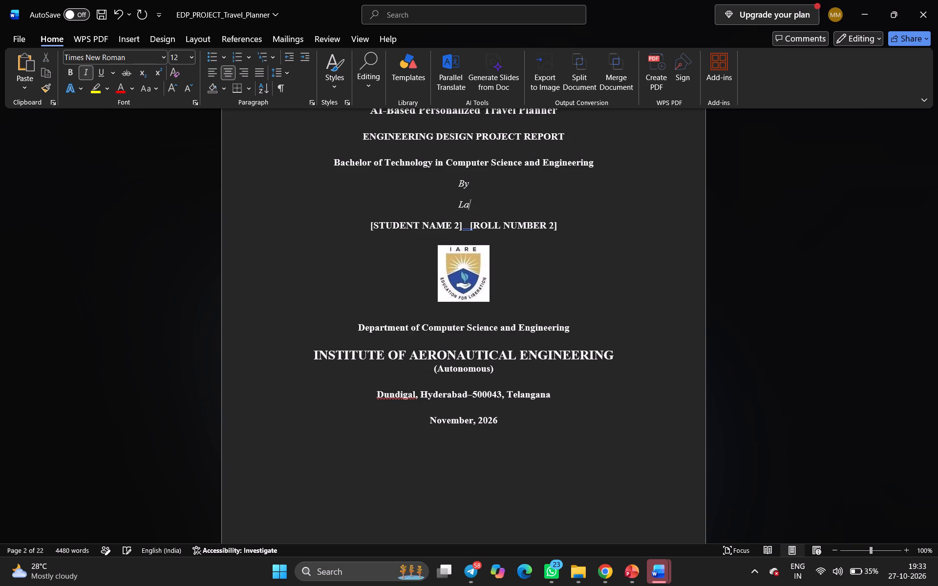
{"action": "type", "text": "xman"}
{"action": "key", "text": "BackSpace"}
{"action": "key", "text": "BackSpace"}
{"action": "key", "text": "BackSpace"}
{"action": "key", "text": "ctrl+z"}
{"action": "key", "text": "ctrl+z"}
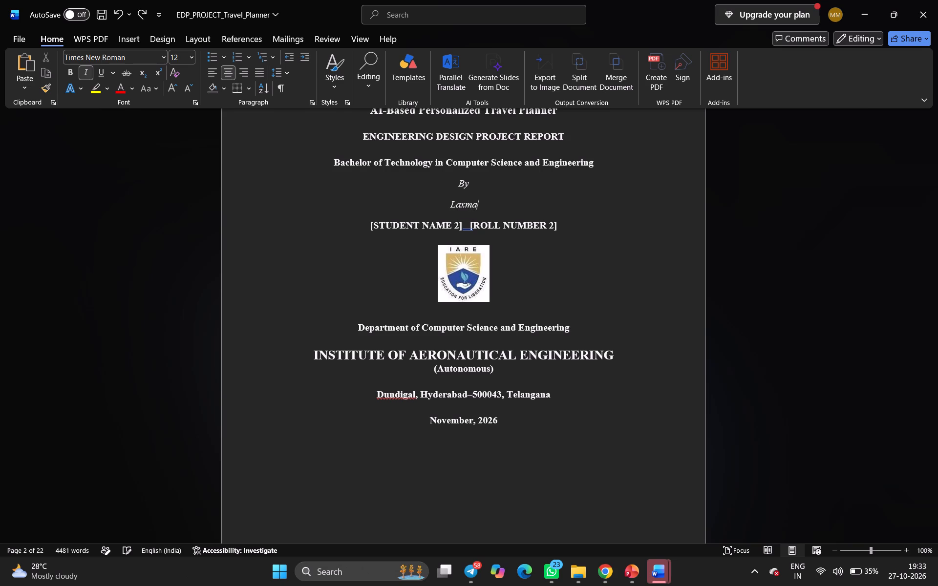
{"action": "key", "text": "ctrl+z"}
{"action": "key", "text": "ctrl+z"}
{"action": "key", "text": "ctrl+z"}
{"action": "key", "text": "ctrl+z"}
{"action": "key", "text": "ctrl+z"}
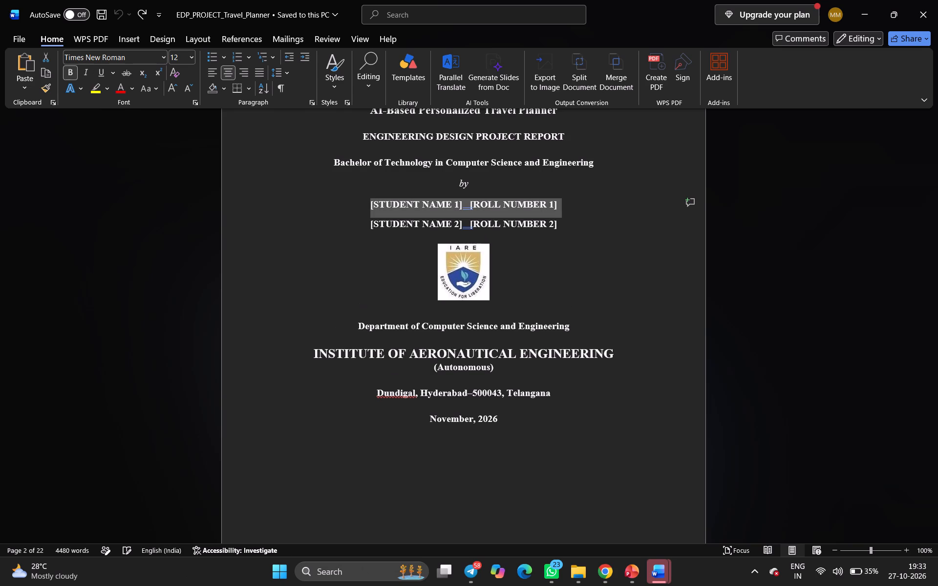
Replace the [STUDENT NAME 1] placeholder on the title page with the first student's name, removing the square brackets.
{"action": "left_click_drag", "start_coordinate": [451, 218], "coordinate": [454, 203]}
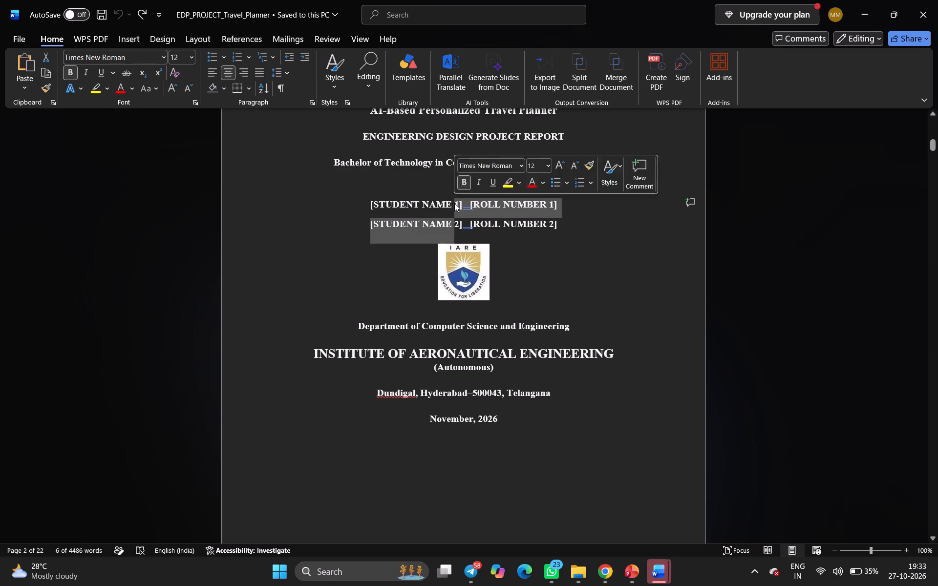
{"action": "left_click", "coordinate": [454, 203]}
{"action": "left_click", "coordinate": [458, 204]}
{"action": "key", "text": "BackSpace"}
{"action": "key", "text": "BackSpace"}
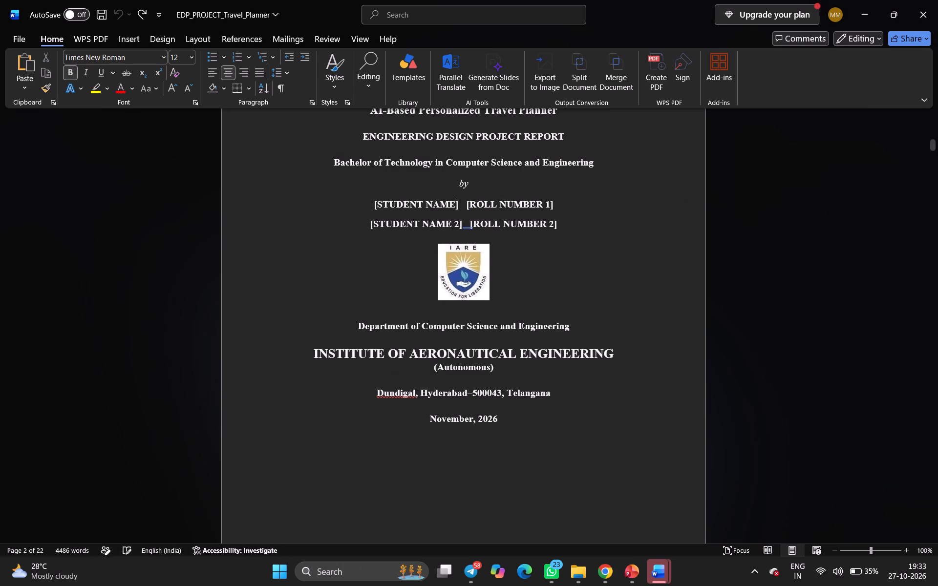
{"action": "key", "text": "BackSpace"}
{"action": "key", "text": "BackSpace"}
{"action": "key", "text": "BackSpace"}
{"action": "key", "text": "BackSpace"}
{"action": "key", "text": "BackSpace"}
{"action": "key", "text": "BackSpace"}
{"action": "key", "text": "BackSpace"}
{"action": "key", "text": "BackSpace"}
{"action": "key", "text": "BackSpace"}
{"action": "key", "text": "BackSpace"}
{"action": "key", "text": "BackSpace"}
{"action": "key", "text": "BackSpace"}
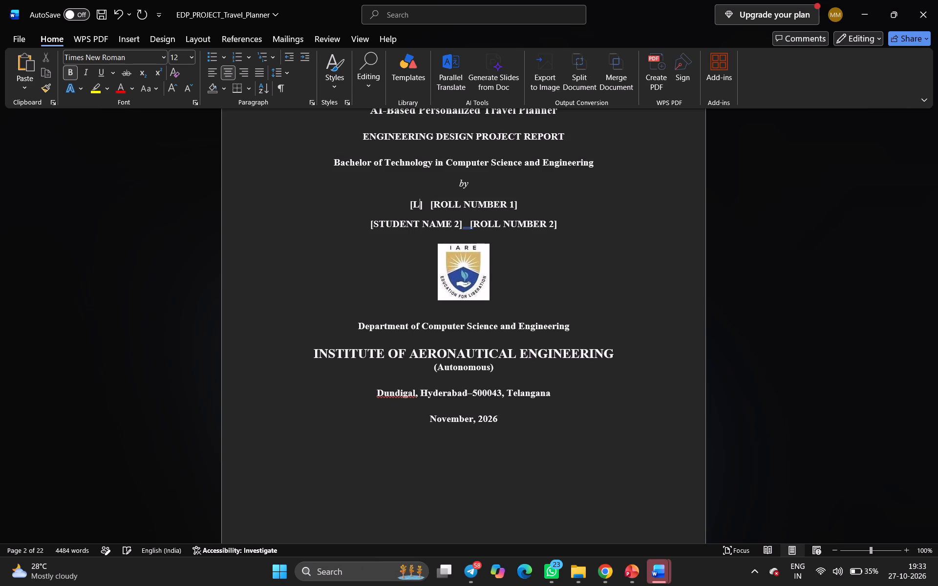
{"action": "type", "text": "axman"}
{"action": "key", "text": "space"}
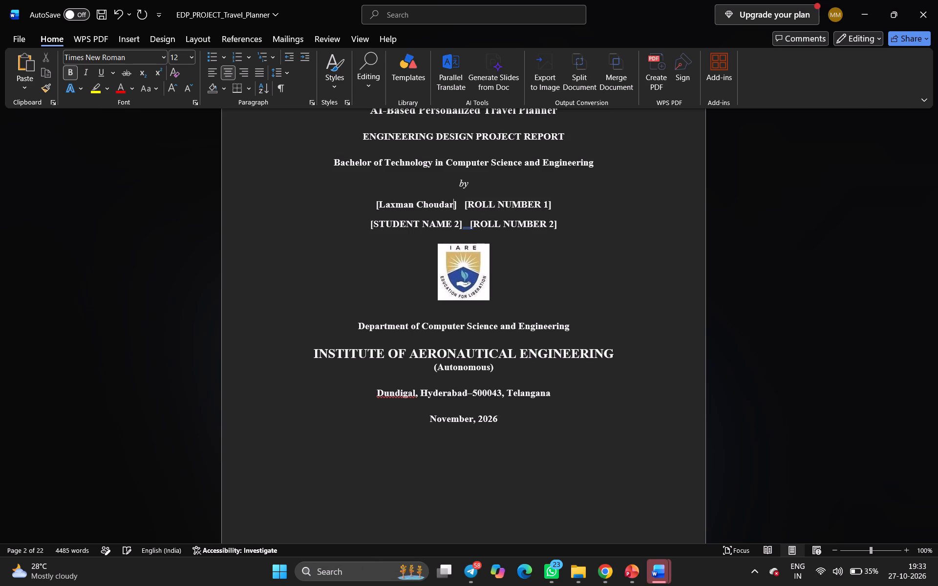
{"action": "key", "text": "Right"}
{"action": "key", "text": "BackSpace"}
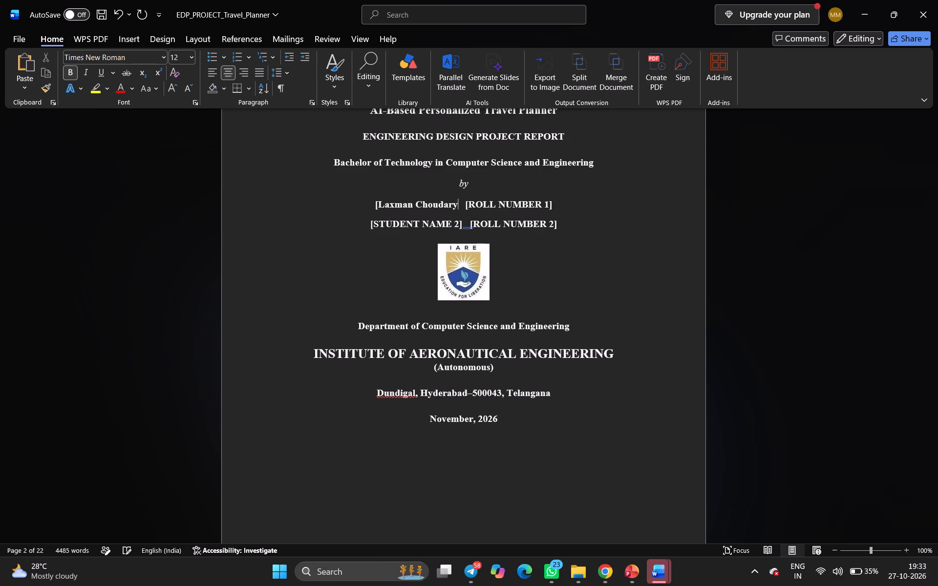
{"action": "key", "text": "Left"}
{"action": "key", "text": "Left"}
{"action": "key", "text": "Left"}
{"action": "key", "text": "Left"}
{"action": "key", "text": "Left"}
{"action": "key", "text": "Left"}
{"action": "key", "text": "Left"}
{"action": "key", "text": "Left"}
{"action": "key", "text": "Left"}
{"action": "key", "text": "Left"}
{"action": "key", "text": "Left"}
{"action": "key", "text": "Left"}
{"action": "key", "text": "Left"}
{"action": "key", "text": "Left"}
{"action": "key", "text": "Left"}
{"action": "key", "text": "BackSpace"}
Replace the [ROLL NUMBER 1] placeholder on the title page with the first student's roll number, removing the square brackets.
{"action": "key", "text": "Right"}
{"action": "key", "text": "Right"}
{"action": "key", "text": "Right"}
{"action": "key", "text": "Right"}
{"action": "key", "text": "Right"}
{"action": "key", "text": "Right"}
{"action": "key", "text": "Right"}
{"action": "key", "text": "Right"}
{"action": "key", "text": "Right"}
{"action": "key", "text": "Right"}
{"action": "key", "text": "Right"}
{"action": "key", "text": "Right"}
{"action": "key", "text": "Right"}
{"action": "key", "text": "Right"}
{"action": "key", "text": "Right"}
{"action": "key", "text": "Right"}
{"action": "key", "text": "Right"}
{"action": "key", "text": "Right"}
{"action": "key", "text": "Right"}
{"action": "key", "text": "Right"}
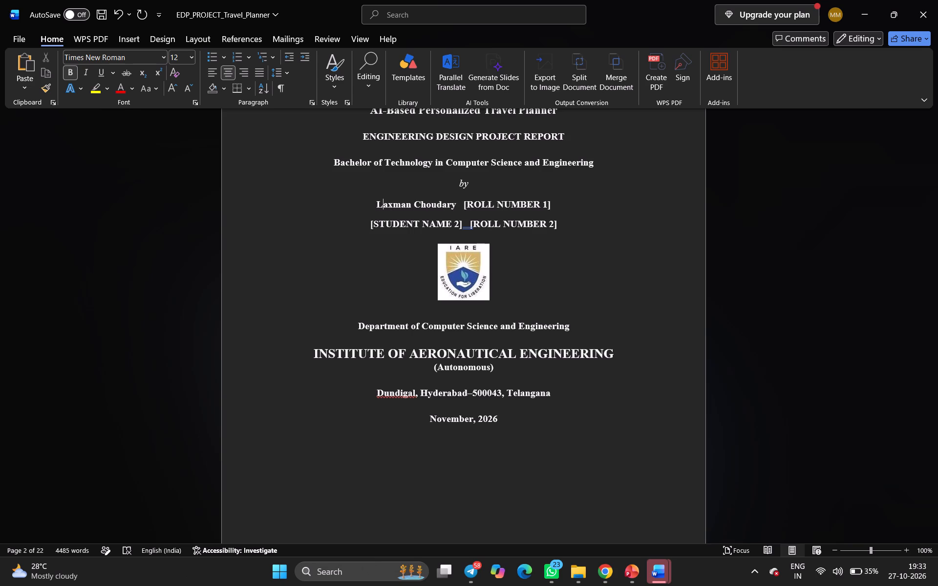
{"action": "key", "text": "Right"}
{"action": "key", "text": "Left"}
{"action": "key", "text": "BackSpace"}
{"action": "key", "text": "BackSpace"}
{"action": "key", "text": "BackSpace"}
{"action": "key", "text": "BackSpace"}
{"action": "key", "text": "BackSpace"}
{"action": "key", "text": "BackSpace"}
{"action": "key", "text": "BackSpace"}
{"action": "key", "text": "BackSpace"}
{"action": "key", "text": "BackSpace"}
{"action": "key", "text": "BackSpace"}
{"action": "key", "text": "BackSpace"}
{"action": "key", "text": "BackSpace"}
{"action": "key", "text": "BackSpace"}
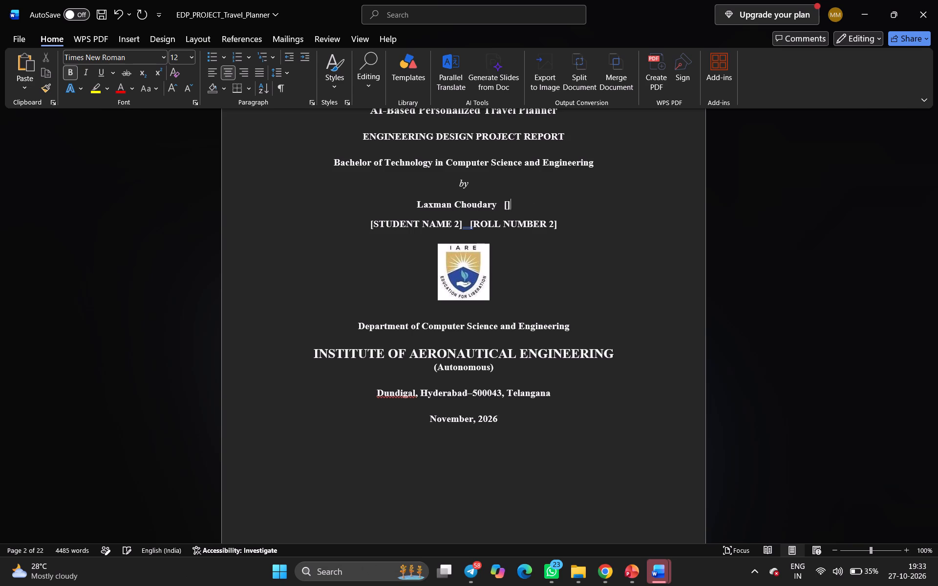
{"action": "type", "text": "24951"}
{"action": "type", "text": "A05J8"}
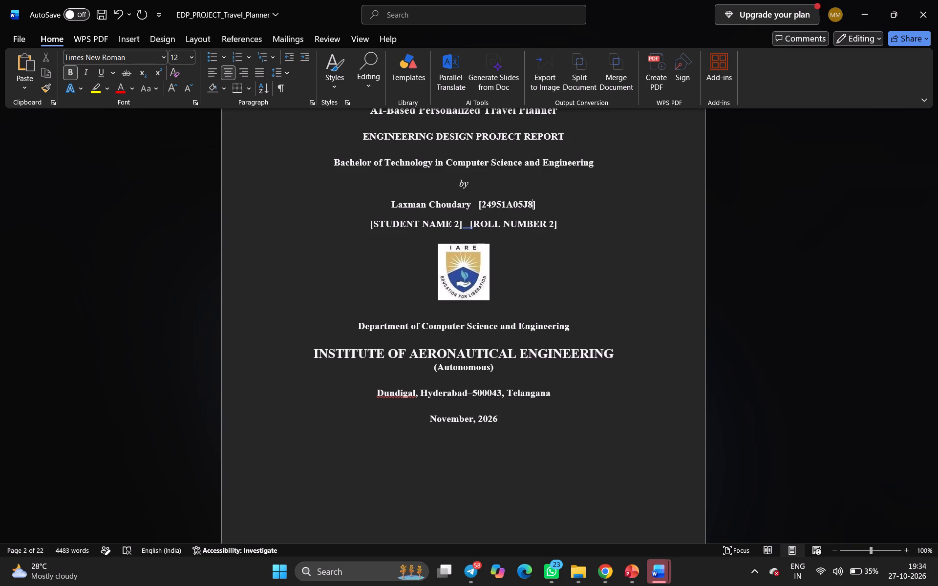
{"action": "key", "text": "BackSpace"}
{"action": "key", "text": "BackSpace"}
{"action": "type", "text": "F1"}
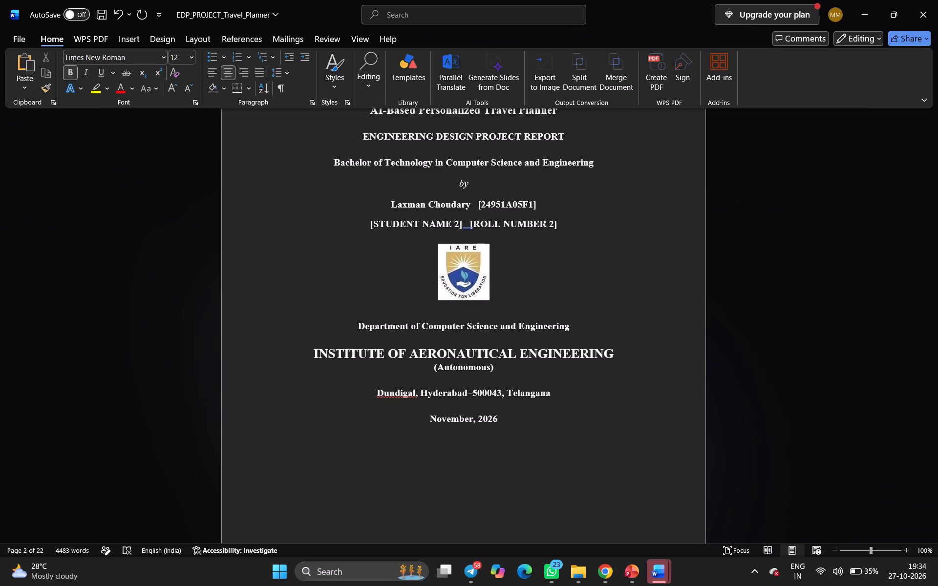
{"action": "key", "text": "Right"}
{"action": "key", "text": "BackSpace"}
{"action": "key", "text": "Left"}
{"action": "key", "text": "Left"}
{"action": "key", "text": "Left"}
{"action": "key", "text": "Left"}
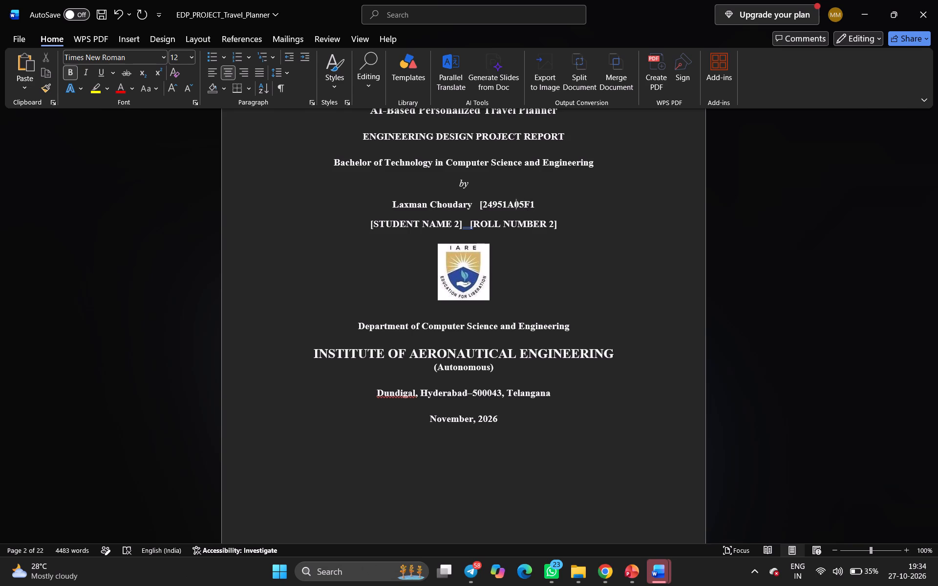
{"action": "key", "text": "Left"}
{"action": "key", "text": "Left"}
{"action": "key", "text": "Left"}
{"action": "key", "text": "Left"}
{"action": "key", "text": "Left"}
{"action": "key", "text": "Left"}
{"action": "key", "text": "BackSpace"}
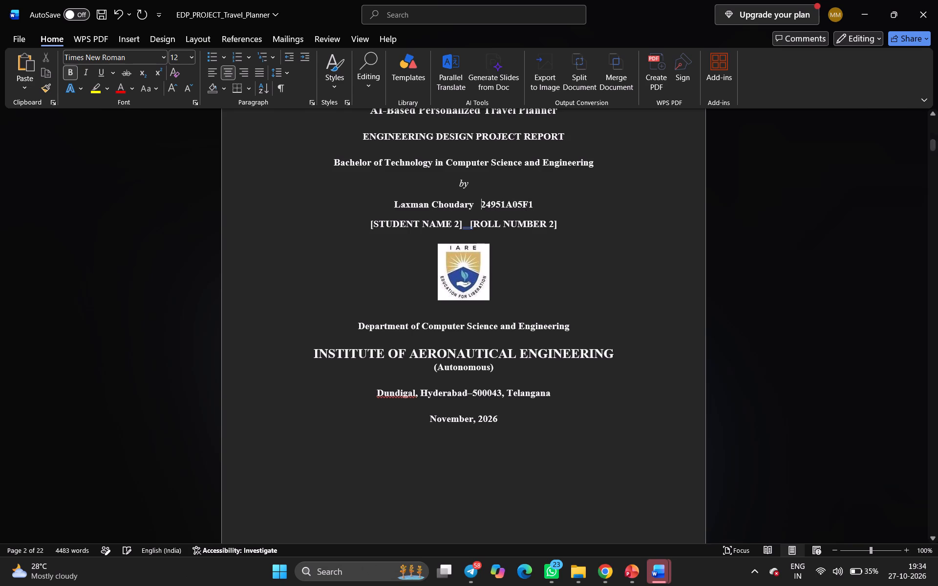
Replace the [STUDENT NAME 2] placeholder on the title page with the second student's name, removing the square brackets.
{"action": "left_click", "coordinate": [460, 225]}
{"action": "key", "text": "BackSpace"}
{"action": "key", "text": "BackSpace"}
{"action": "key", "text": "BackSpace"}
{"action": "key", "text": "BackSpace"}
{"action": "key", "text": "BackSpace"}
{"action": "key", "text": "BackSpace"}
{"action": "key", "text": "BackSpace"}
{"action": "key", "text": "BackSpace"}
{"action": "key", "text": "BackSpace"}
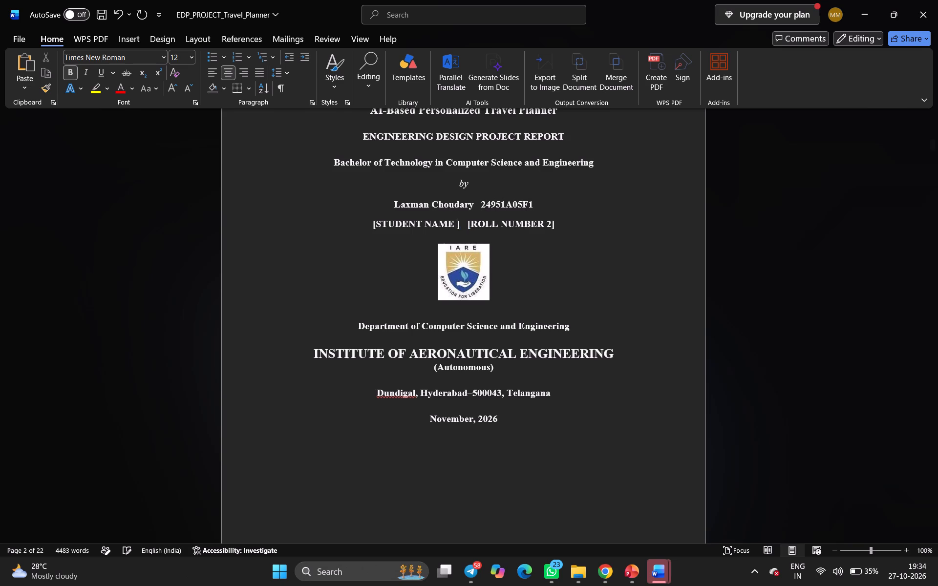
{"action": "key", "text": "BackSpace"}
{"action": "key", "text": "BackSpace"}
{"action": "key", "text": "BackSpace"}
{"action": "key", "text": "BackSpace"}
{"action": "key", "text": "BackSpace"}
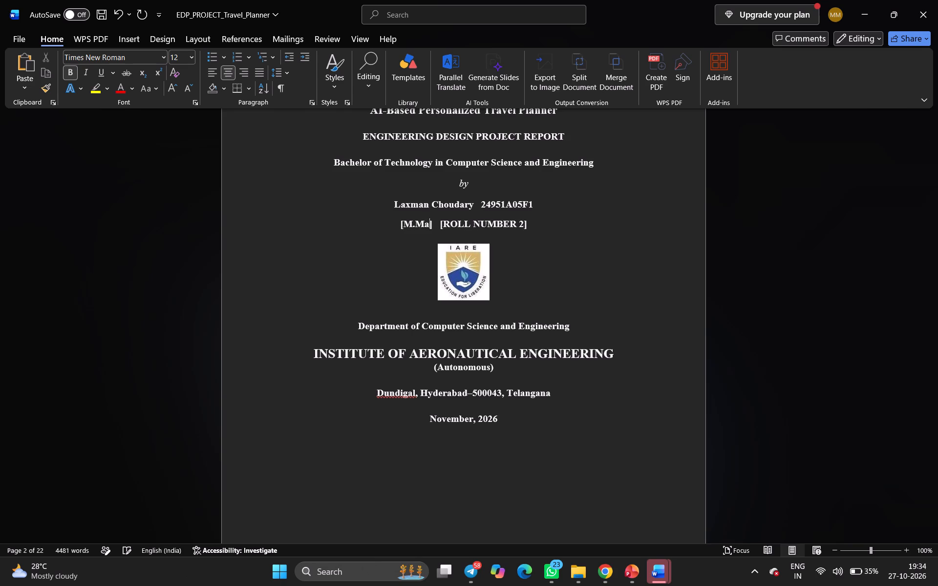
{"action": "key", "text": "Right"}
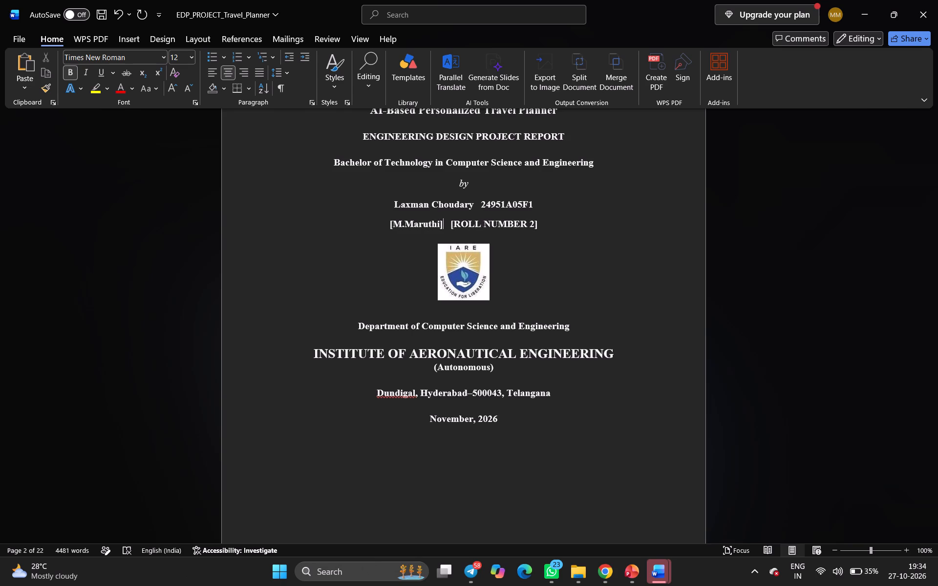
{"action": "key", "text": "BackSpace"}
{"action": "key", "text": "Left"}
{"action": "key", "text": "Left"}
{"action": "key", "text": "Left"}
{"action": "key", "text": "Left"}
{"action": "key", "text": "Left"}
{"action": "key", "text": "Left"}
{"action": "key", "text": "Left"}
{"action": "key", "text": "Left"}
{"action": "key", "text": "Left"}
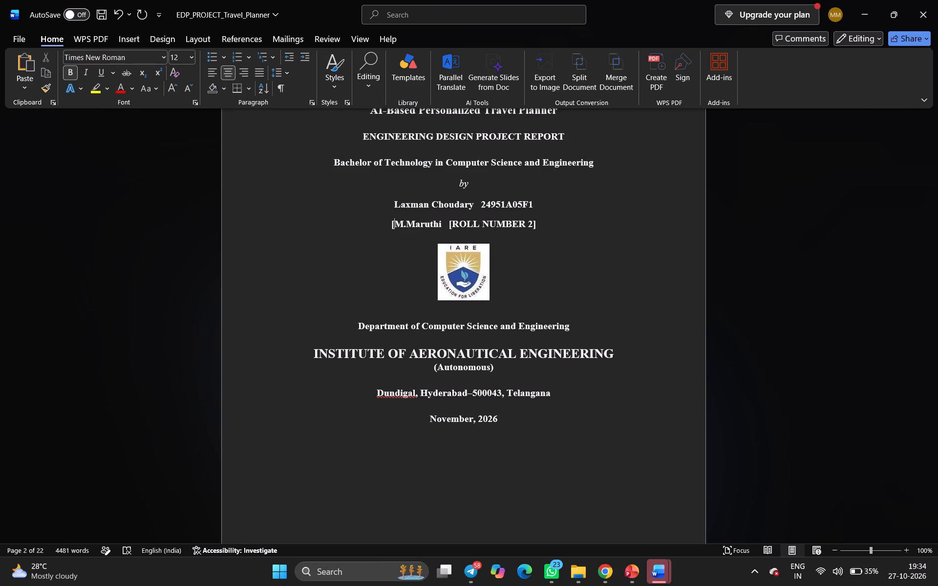
{"action": "key", "text": "BackSpace"}
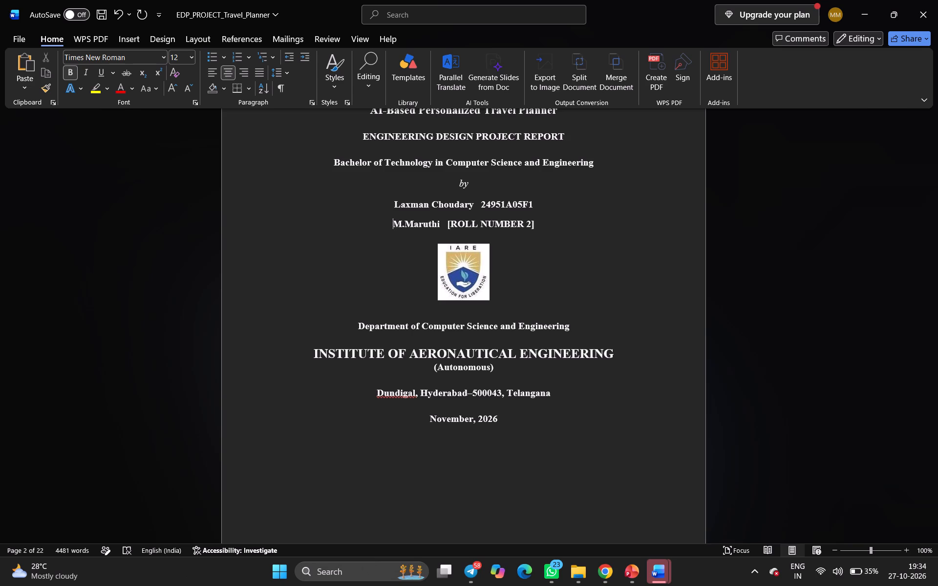
Replace the [ROLL NUMBER 2] placeholder on the title page with the second student's roll number, removing the square brackets.
{"action": "key", "text": "Right"}
{"action": "key", "text": "Right"}
{"action": "key", "text": "Right"}
{"action": "key", "text": "Right"}
{"action": "key", "text": "Right"}
{"action": "key", "text": "Right"}
{"action": "key", "text": "Right"}
{"action": "key", "text": "Right"}
{"action": "key", "text": "Right"}
{"action": "key", "text": "Right"}
{"action": "key", "text": "Right"}
{"action": "key", "text": "Right"}
{"action": "key", "text": "Right"}
{"action": "key", "text": "Right"}
{"action": "key", "text": "Right"}
{"action": "key", "text": "Right"}
{"action": "key", "text": "Right"}
{"action": "key", "text": "Right"}
{"action": "key", "text": "Right"}
{"action": "key", "text": "Right"}
{"action": "key", "text": "Right"}
{"action": "key", "text": "Right"}
{"action": "key", "text": "Right"}
{"action": "key", "text": "Right"}
{"action": "key", "text": "Right"}
{"action": "key", "text": "Right"}
{"action": "key", "text": "BackSpace"}
{"action": "key", "text": "BackSpace"}
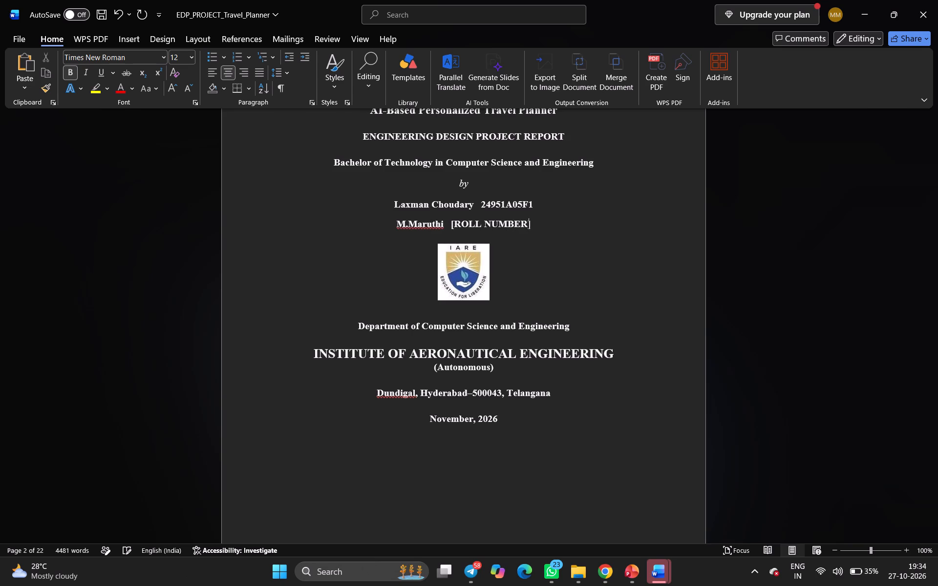
{"action": "key", "text": "BackSpace"}
{"action": "key", "text": "BackSpace"}
{"action": "key", "text": "BackSpace"}
{"action": "key", "text": "BackSpace"}
{"action": "key", "text": "BackSpace"}
{"action": "key", "text": "BackSpace"}
{"action": "key", "text": "BackSpace"}
{"action": "key", "text": "BackSpace"}
{"action": "key", "text": "BackSpace"}
{"action": "key", "text": "BackSpace"}
{"action": "key", "text": "BackSpace"}
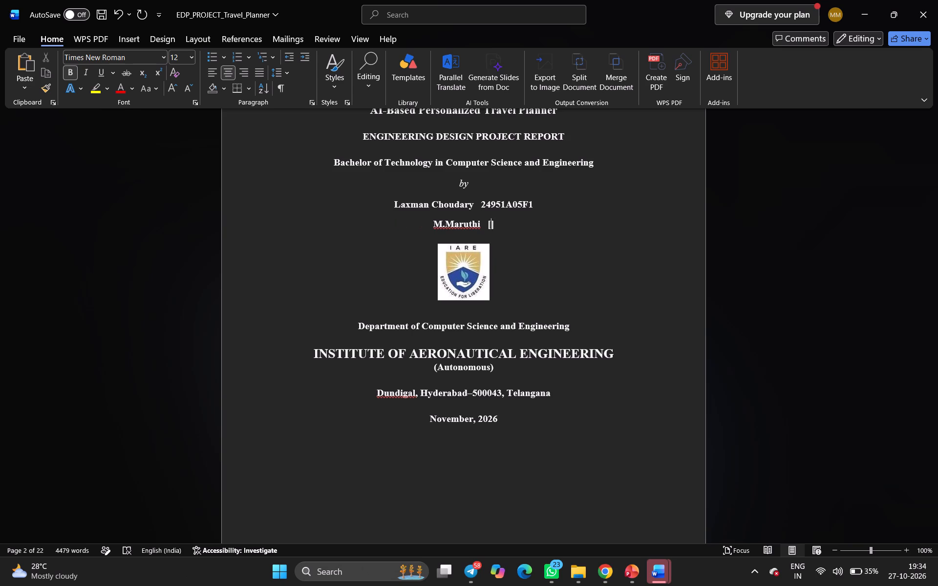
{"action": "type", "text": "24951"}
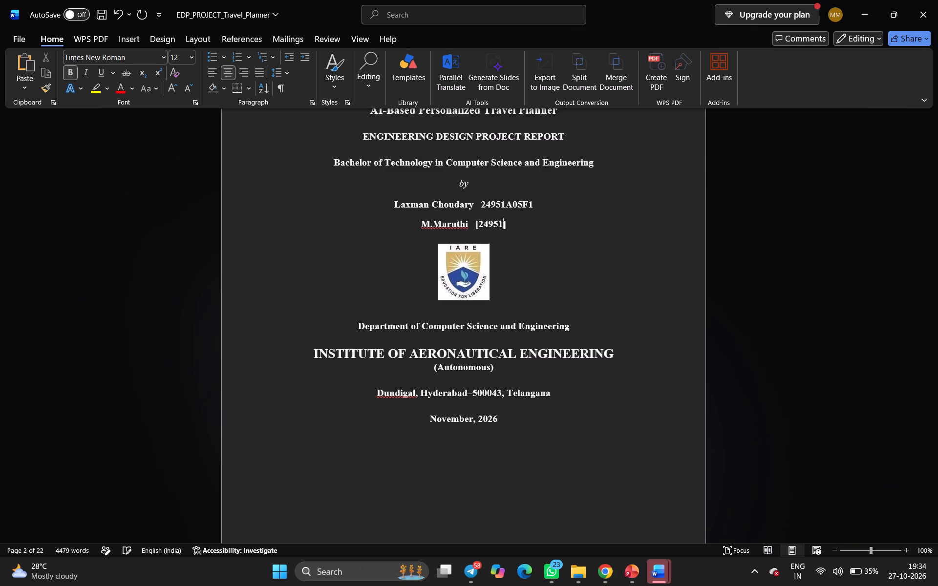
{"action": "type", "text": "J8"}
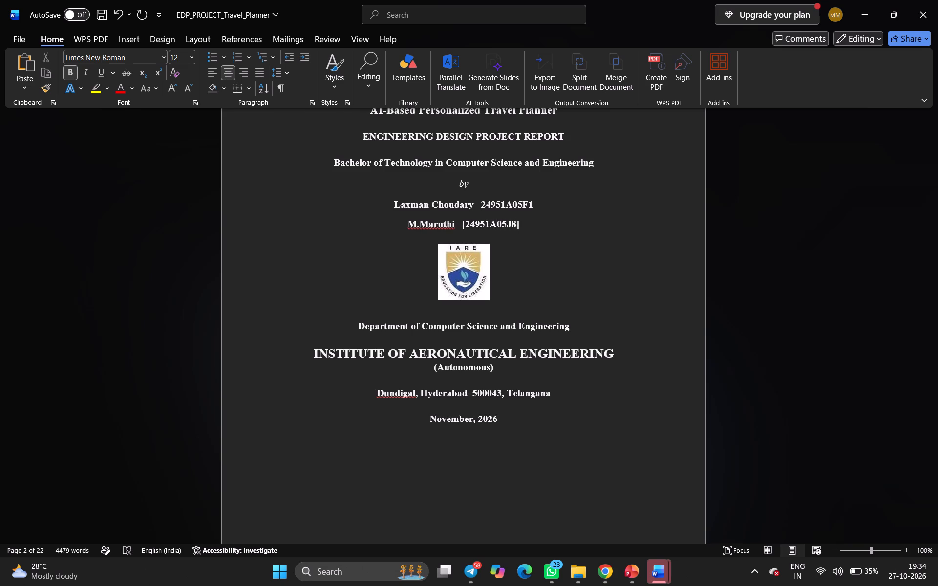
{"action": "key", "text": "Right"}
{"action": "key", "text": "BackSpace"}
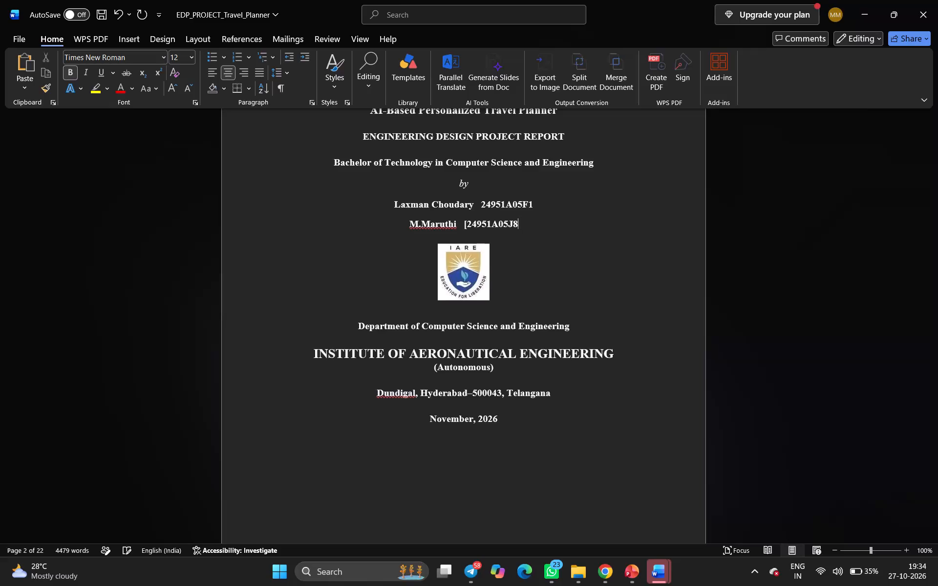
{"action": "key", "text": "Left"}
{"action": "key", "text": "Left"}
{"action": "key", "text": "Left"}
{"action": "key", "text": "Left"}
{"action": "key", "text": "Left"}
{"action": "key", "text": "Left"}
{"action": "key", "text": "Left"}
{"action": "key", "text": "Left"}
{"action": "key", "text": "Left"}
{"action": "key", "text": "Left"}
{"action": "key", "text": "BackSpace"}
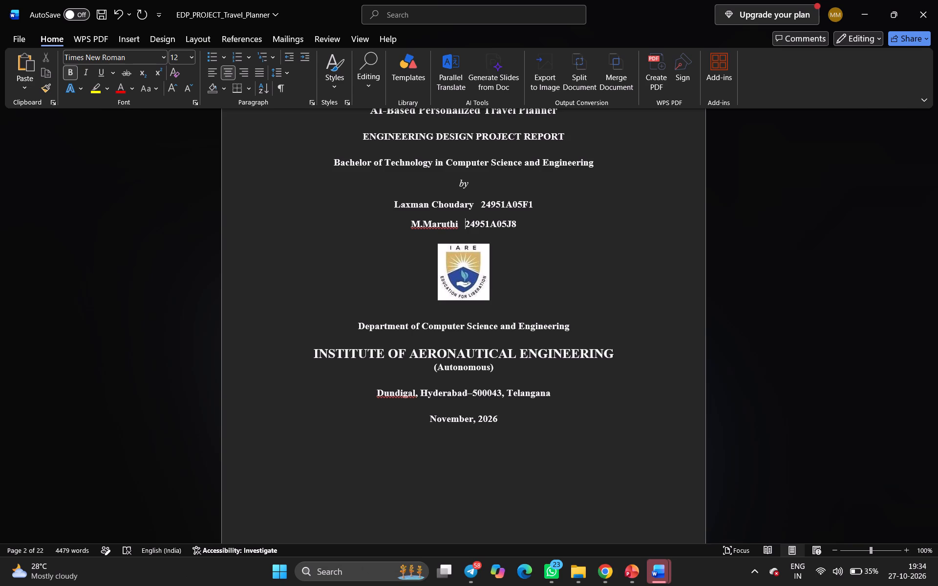
Delete the four student name and roll number placeholder lines below the project title on the cover page.
{"action": "scroll", "coordinate": [460, 225], "scroll_direction": "down", "scroll_amount": 1}
{"action": "scroll", "coordinate": [460, 225], "scroll_direction": "up", "scroll_amount": 5}
{"action": "scroll", "coordinate": [460, 225], "scroll_direction": "down", "scroll_amount": 1}
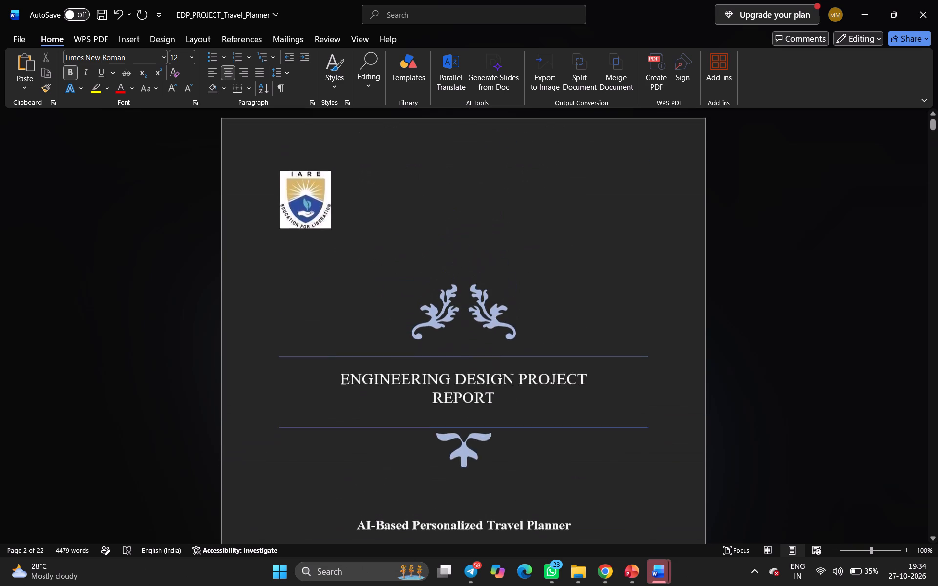
{"action": "scroll", "coordinate": [460, 225], "scroll_direction": "down", "scroll_amount": 1}
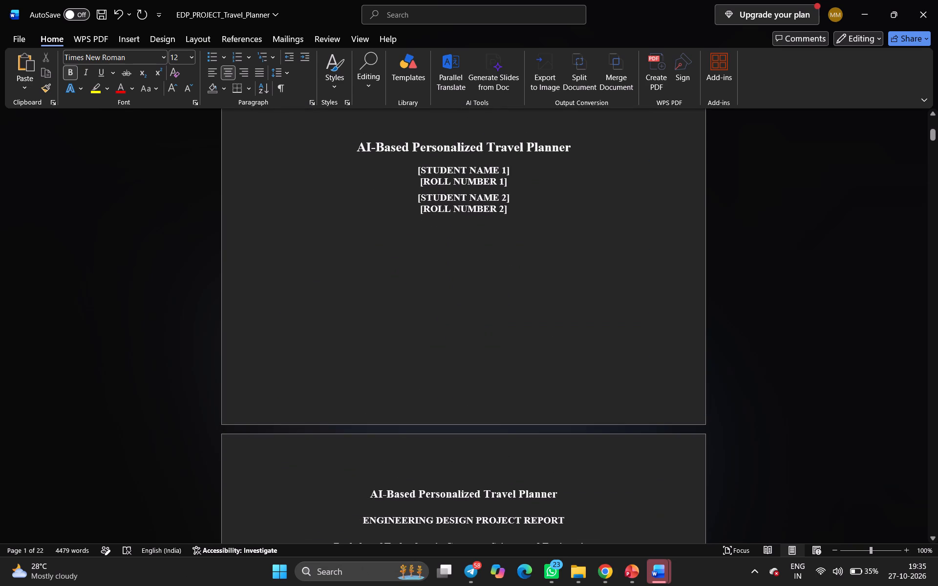
{"action": "left_click_drag", "start_coordinate": [417, 173], "coordinate": [483, 190]}
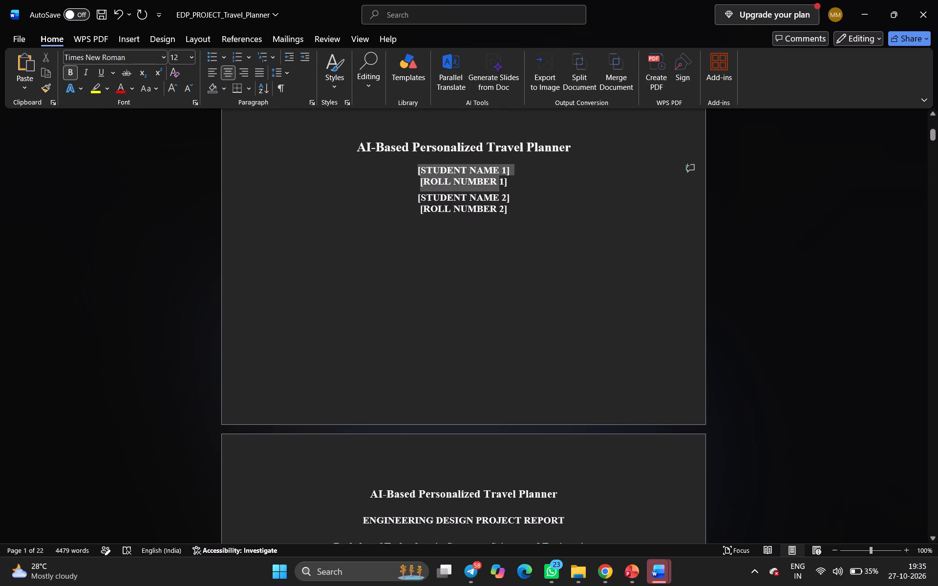
{"action": "left_click_drag", "start_coordinate": [483, 190], "coordinate": [512, 205]}
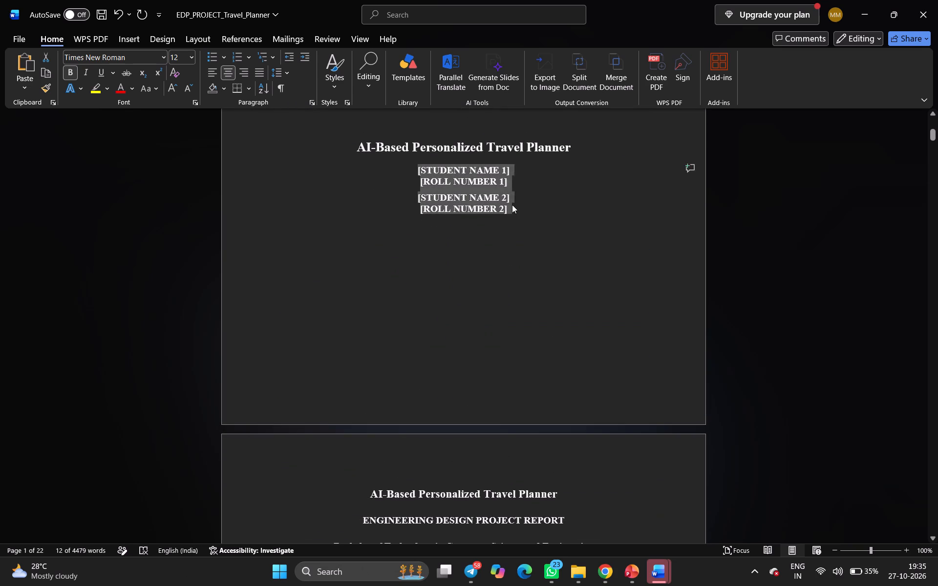
{"action": "key", "text": "BackSpace"}
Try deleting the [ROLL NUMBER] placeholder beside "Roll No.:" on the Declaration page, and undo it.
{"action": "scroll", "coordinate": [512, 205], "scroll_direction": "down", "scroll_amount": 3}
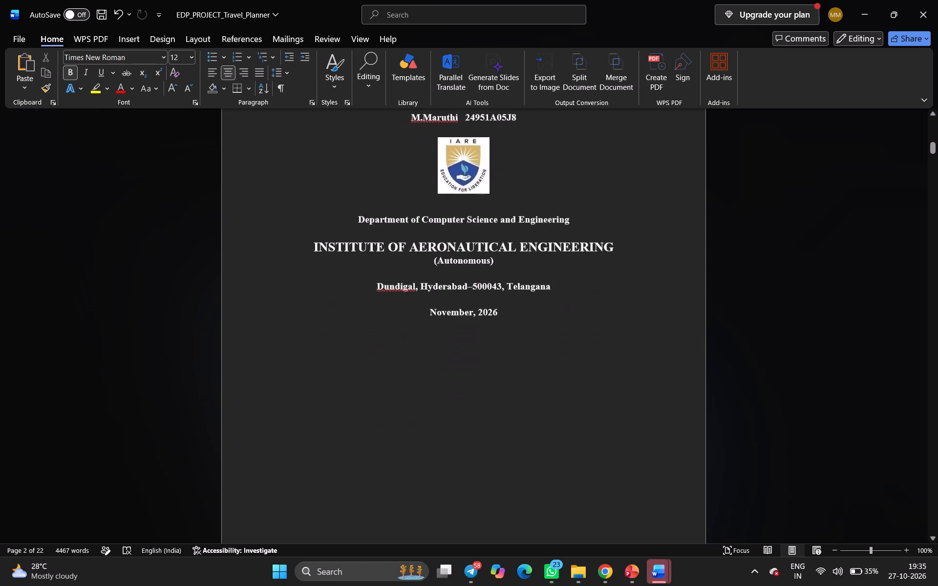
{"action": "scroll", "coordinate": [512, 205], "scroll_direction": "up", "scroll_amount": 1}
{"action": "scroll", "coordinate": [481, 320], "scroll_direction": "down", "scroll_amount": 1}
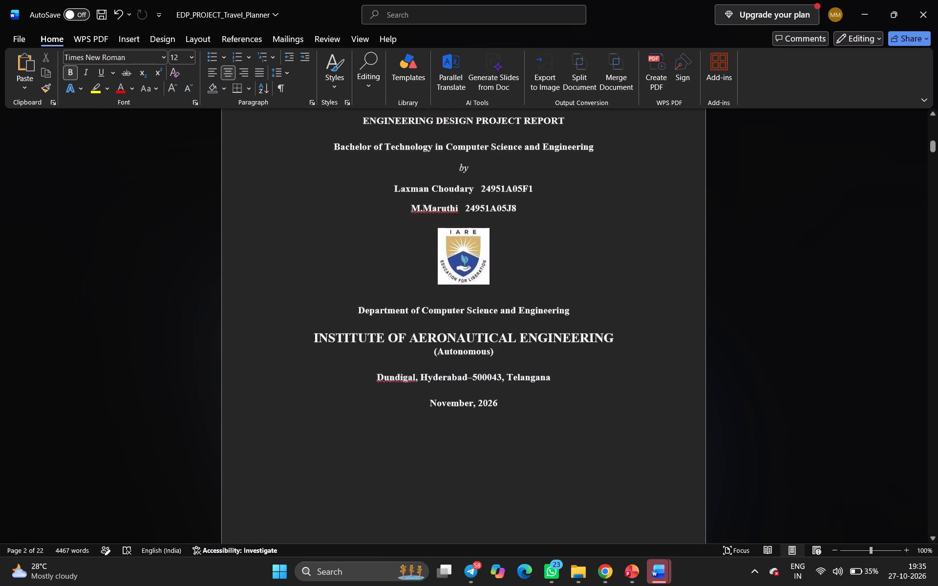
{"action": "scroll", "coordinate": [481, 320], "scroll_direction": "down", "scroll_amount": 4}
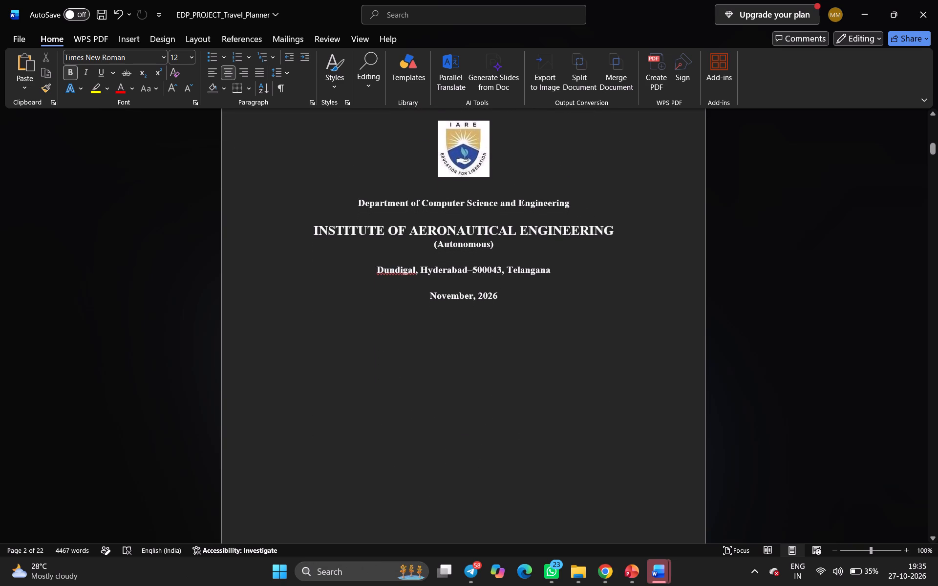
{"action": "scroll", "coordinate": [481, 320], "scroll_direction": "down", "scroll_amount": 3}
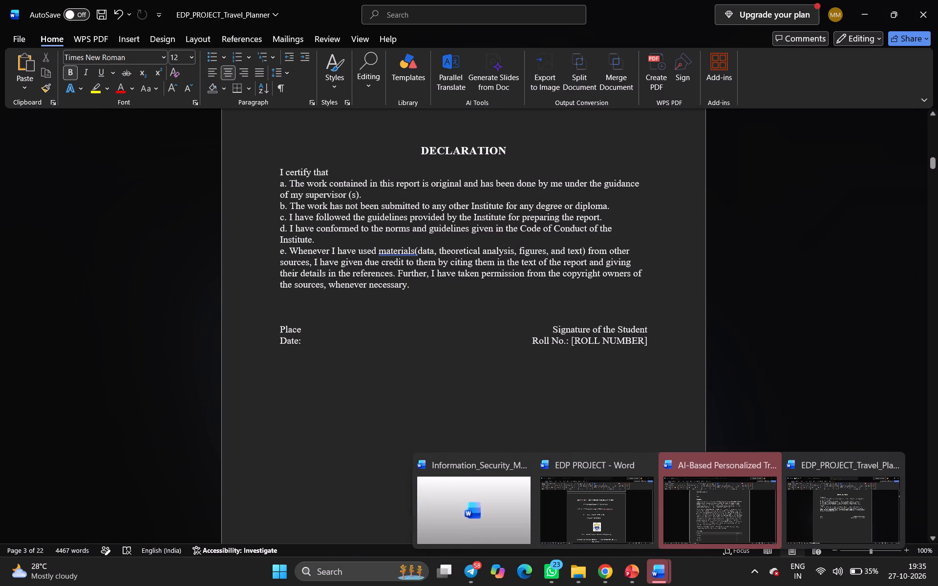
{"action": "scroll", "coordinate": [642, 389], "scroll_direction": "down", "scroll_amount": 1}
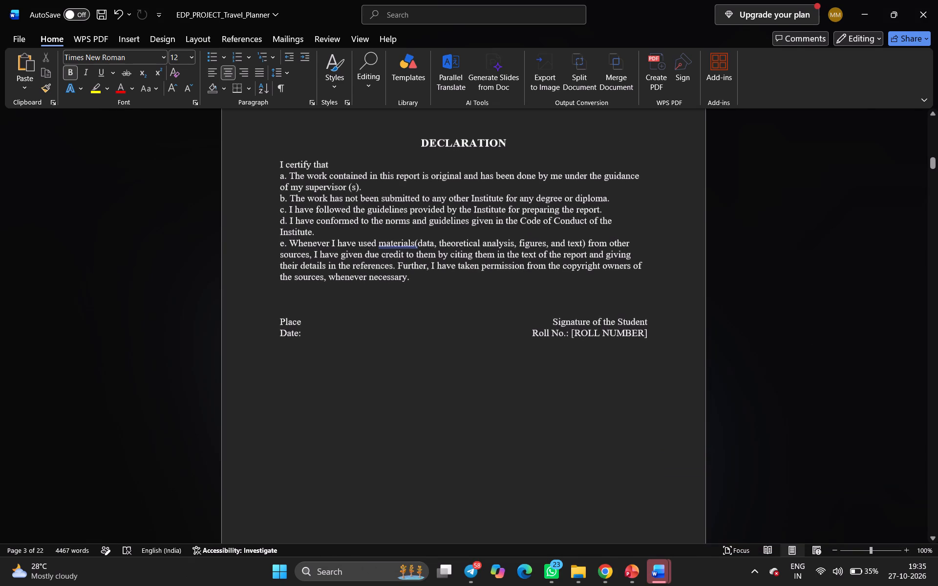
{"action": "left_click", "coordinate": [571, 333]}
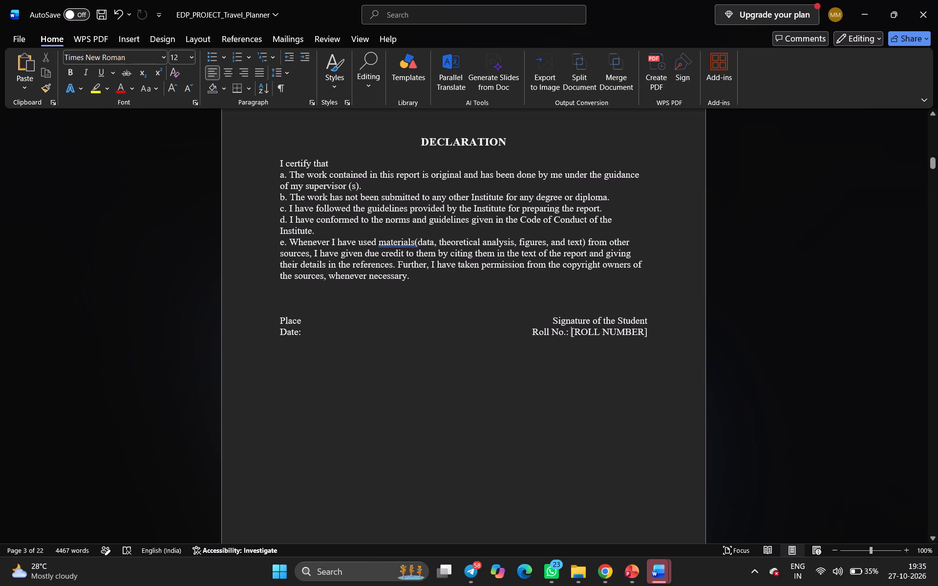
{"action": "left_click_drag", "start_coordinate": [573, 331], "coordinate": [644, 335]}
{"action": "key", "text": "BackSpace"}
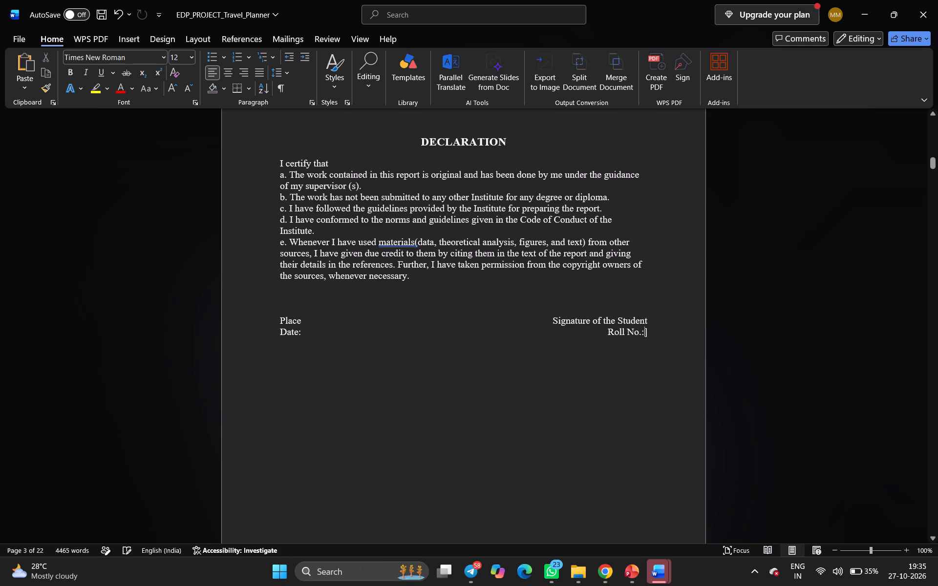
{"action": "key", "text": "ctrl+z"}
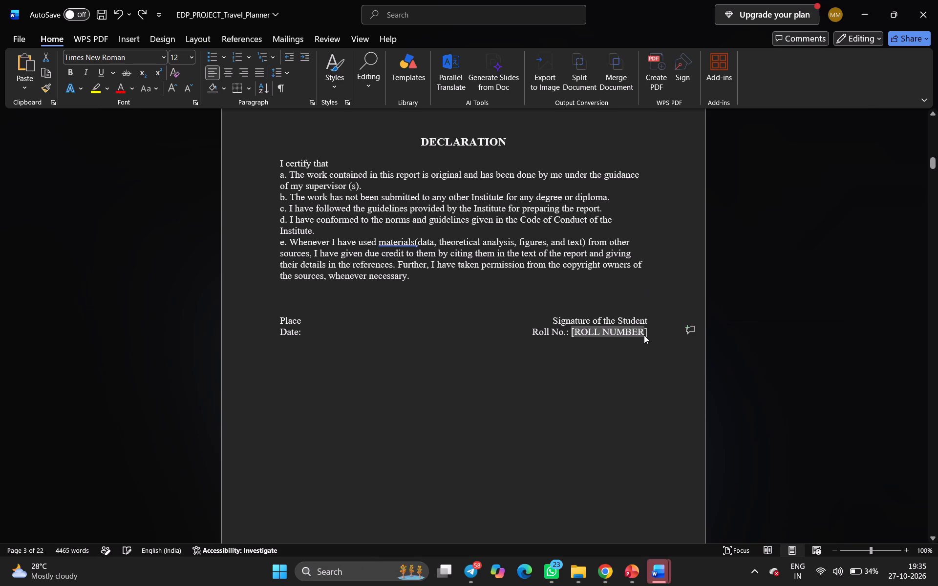
Replace the ROLL NUMBER text inside the square brackets on the Declaration page with the first student's roll number.
{"action": "left_click", "coordinate": [644, 331]}
{"action": "key", "text": "BackSpace"}
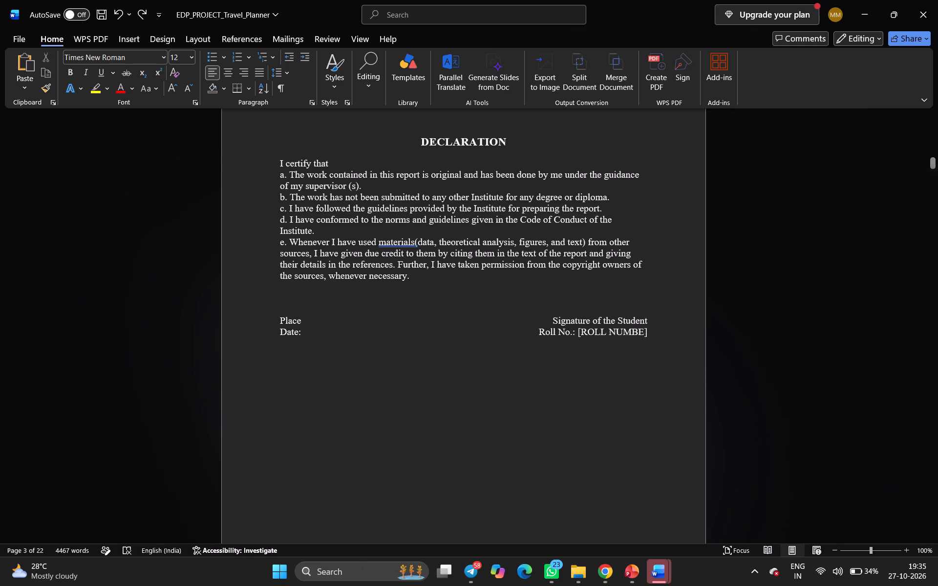
{"action": "key", "text": "BackSpace"}
{"action": "key", "text": "BackSpace"}
{"action": "key", "text": "BackSpace"}
{"action": "key", "text": "BackSpace"}
{"action": "key", "text": "BackSpace"}
{"action": "key", "text": "BackSpace"}
{"action": "key", "text": "BackSpace"}
{"action": "key", "text": "BackSpace"}
{"action": "key", "text": "BackSpace"}
{"action": "key", "text": "BackSpace"}
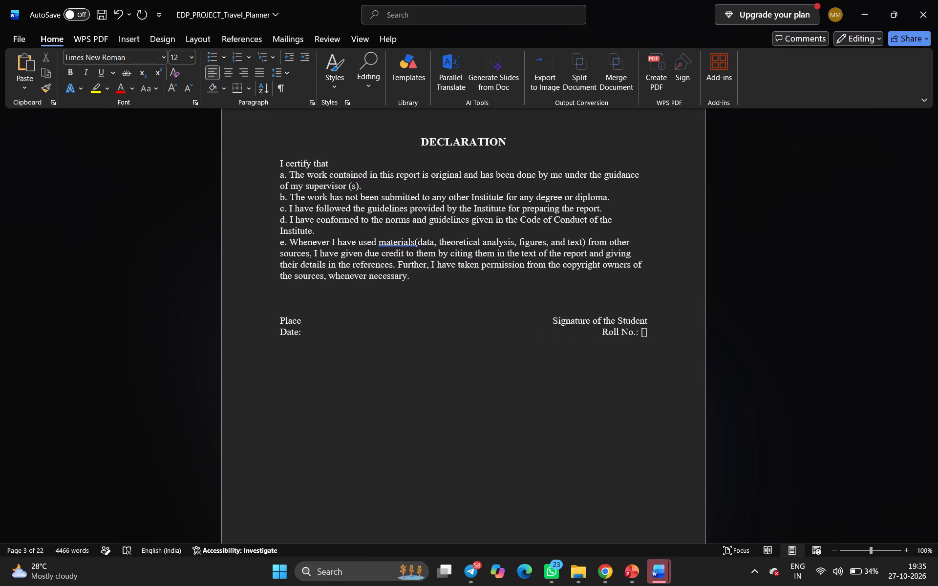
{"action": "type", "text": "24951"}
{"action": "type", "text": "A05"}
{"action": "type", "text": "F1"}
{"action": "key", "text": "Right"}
Add the second student's roll number on a new line aligned below the first in the Declaration's signature block.
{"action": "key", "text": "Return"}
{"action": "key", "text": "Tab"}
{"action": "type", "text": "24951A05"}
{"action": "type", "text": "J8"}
Remove the square brackets around the first student's roll number on the Declaration page.
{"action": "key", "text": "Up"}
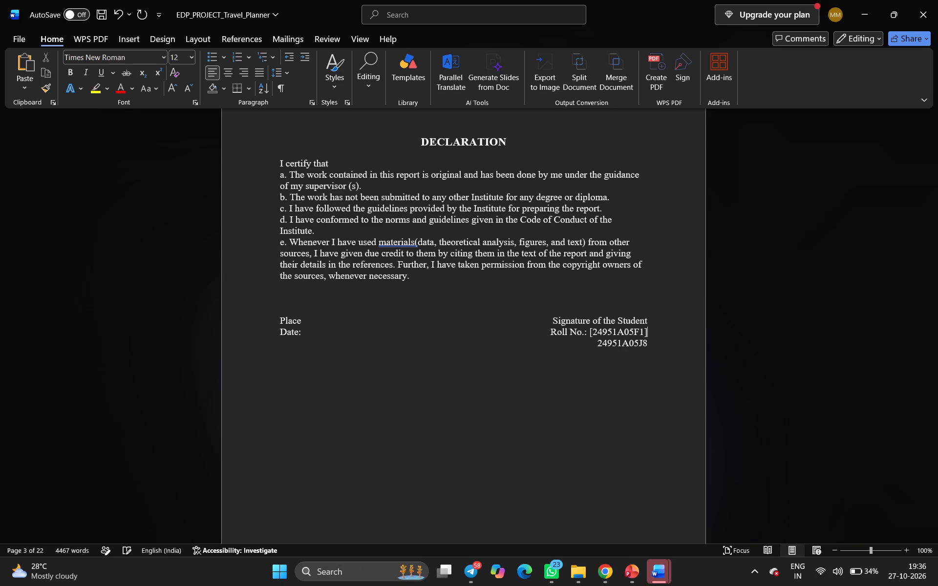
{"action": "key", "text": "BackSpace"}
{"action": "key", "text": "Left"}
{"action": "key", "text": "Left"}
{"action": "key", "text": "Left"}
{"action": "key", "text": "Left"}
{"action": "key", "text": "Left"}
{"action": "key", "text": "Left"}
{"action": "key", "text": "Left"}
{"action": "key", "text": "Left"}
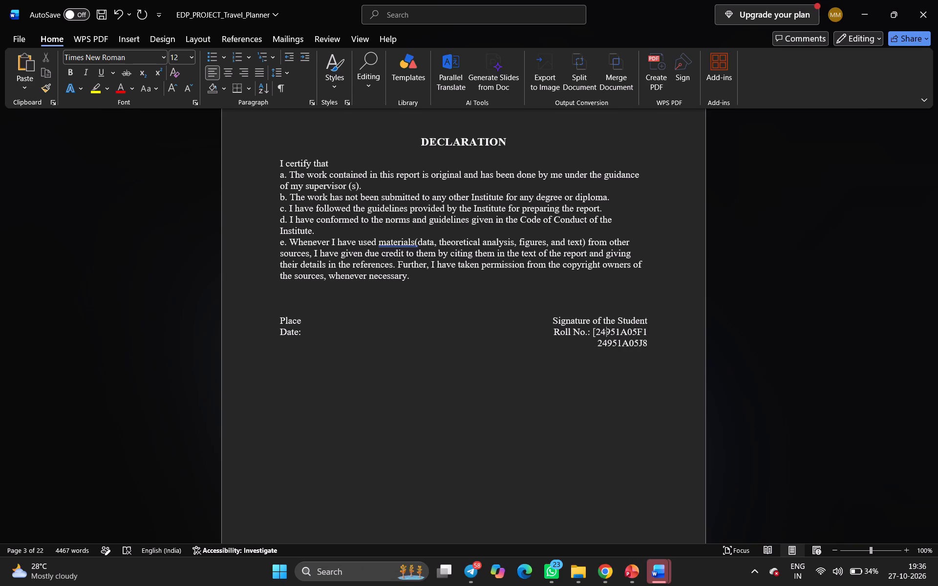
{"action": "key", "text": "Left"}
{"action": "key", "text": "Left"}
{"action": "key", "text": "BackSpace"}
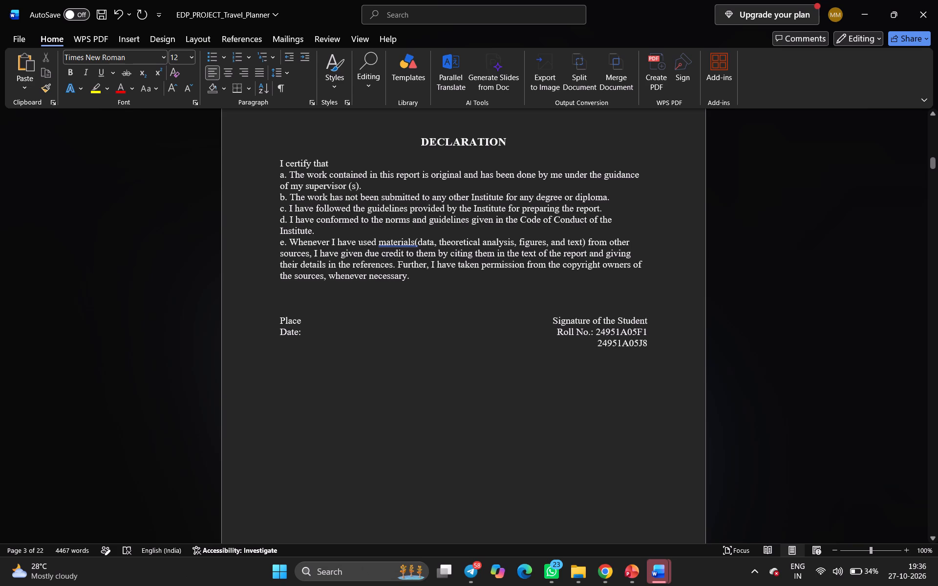
Review the report from the Declaration page through the Approval Sheet and chapters to the References, checking for content still to fill in.
{"action": "scroll", "coordinate": [539, 388], "scroll_direction": "down", "scroll_amount": 3}
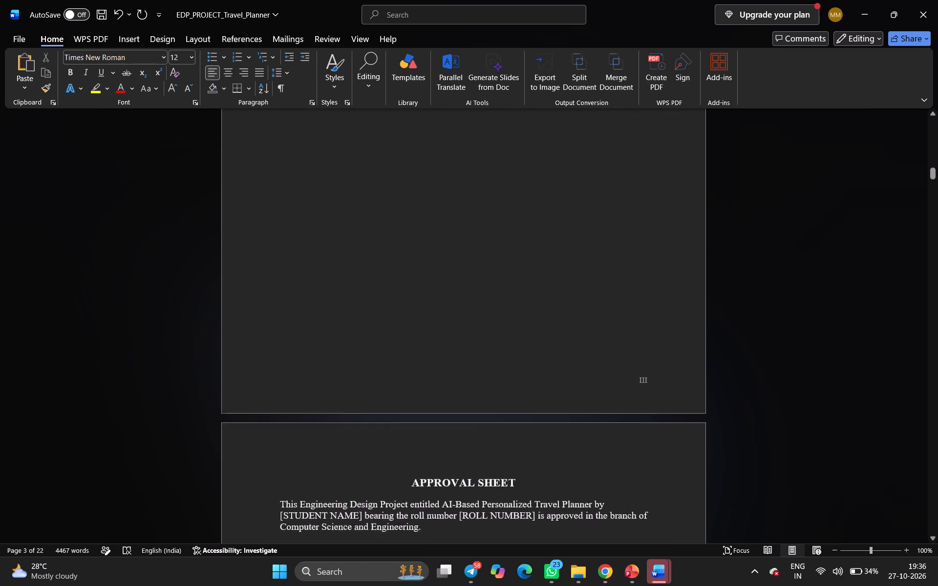
{"action": "scroll", "coordinate": [539, 388], "scroll_direction": "down", "scroll_amount": 2}
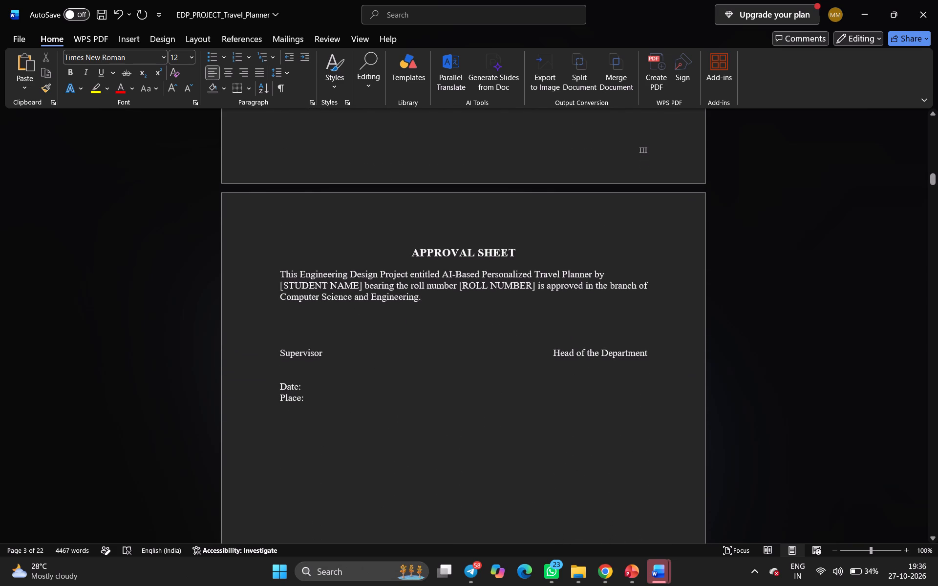
{"action": "scroll", "coordinate": [539, 388], "scroll_direction": "down", "scroll_amount": 2}
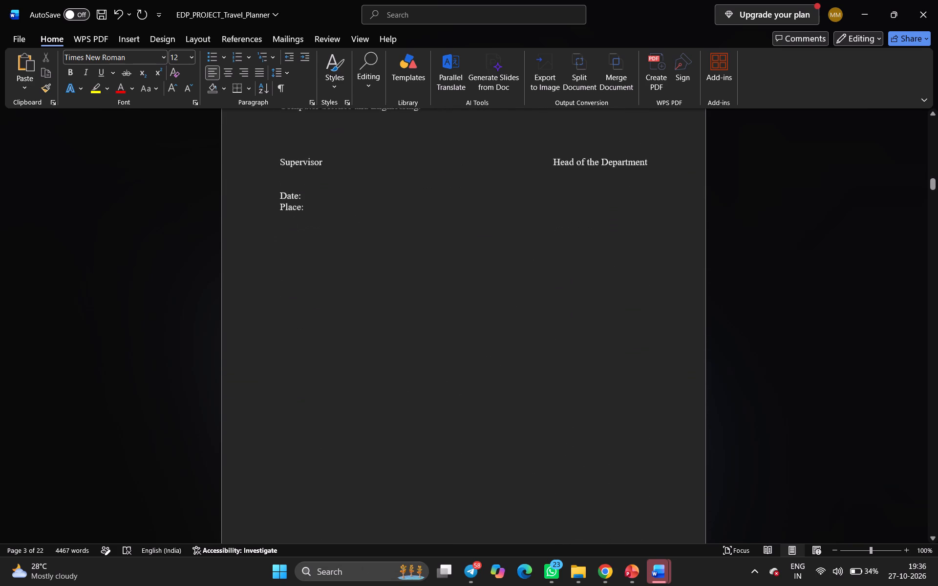
{"action": "scroll", "coordinate": [539, 388], "scroll_direction": "down", "scroll_amount": 5}
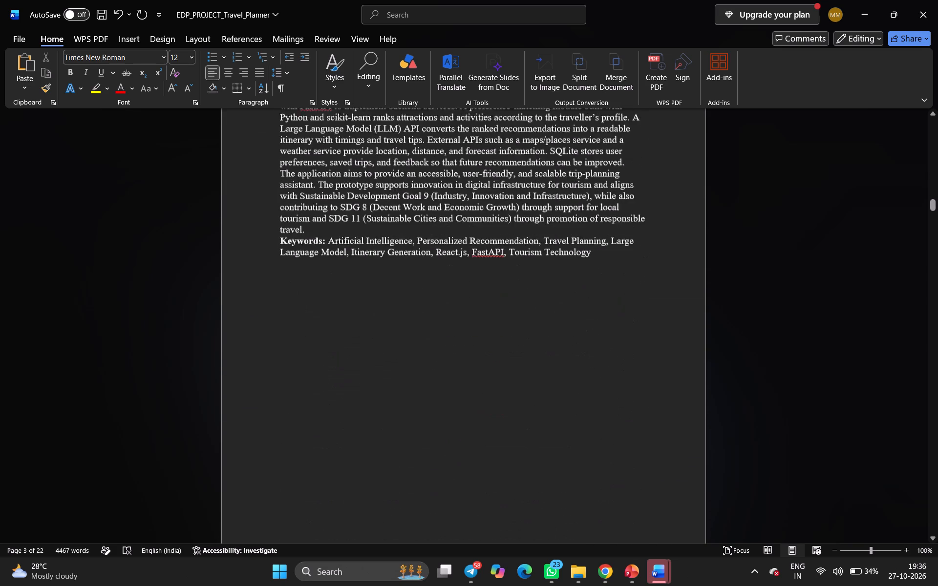
{"action": "scroll", "coordinate": [539, 388], "scroll_direction": "down", "scroll_amount": 6}
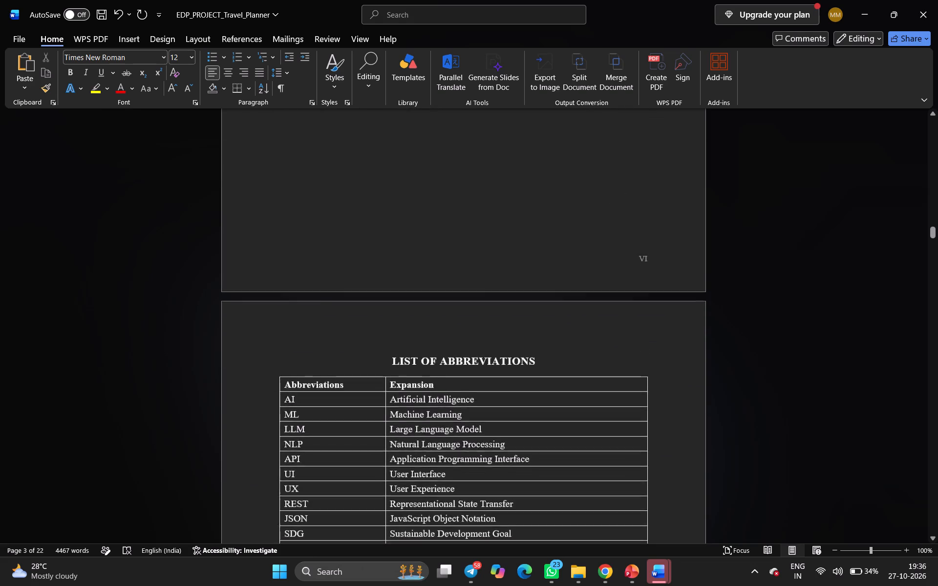
{"action": "scroll", "coordinate": [539, 388], "scroll_direction": "down", "scroll_amount": 7}
{"action": "scroll", "coordinate": [501, 367], "scroll_direction": "down", "scroll_amount": 1}
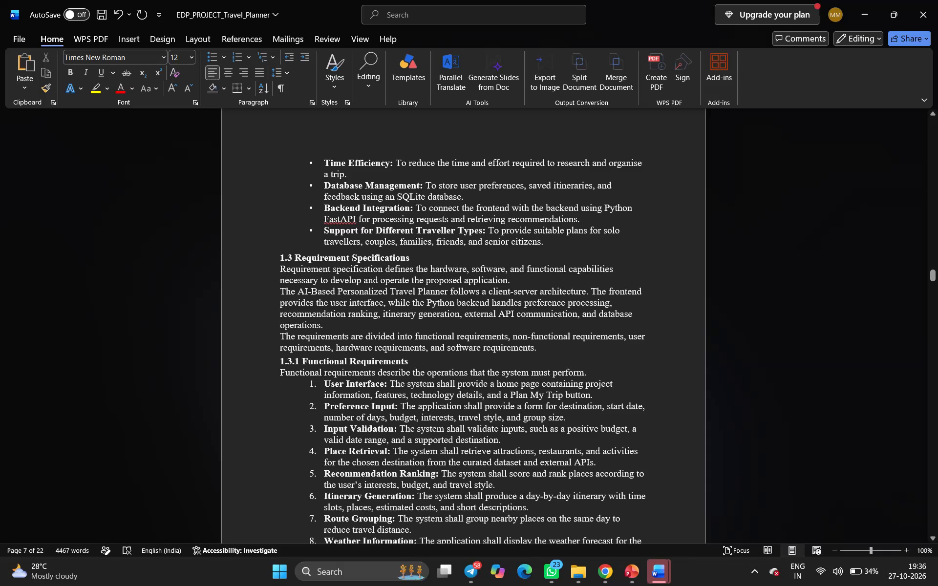
{"action": "scroll", "coordinate": [424, 336], "scroll_direction": "down", "scroll_amount": 1}
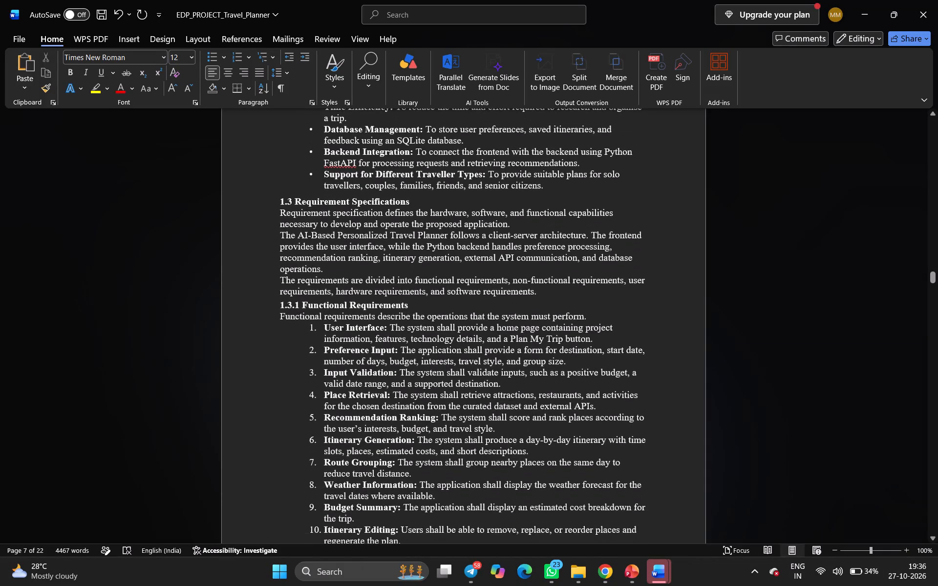
{"action": "scroll", "coordinate": [424, 336], "scroll_direction": "down", "scroll_amount": 2}
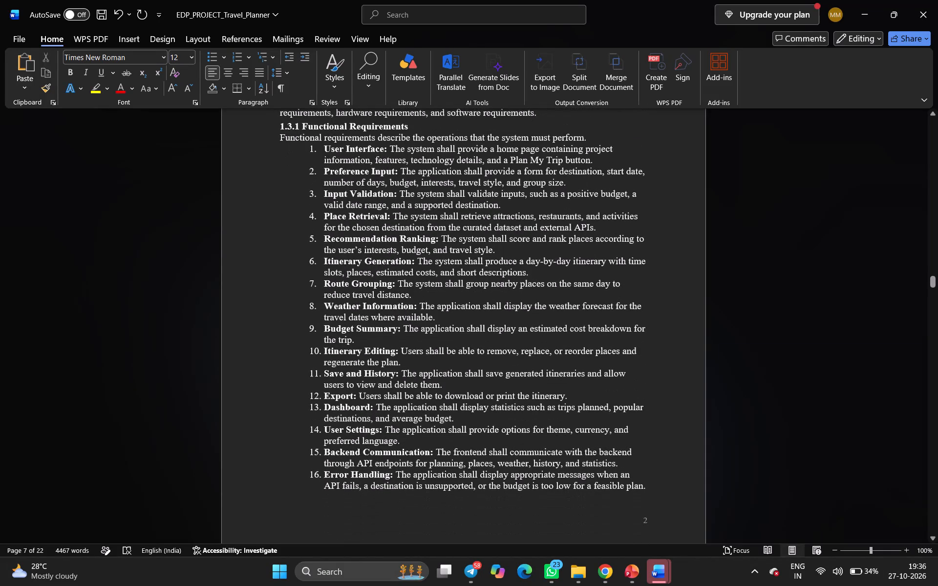
{"action": "scroll", "coordinate": [424, 336], "scroll_direction": "down", "scroll_amount": 2}
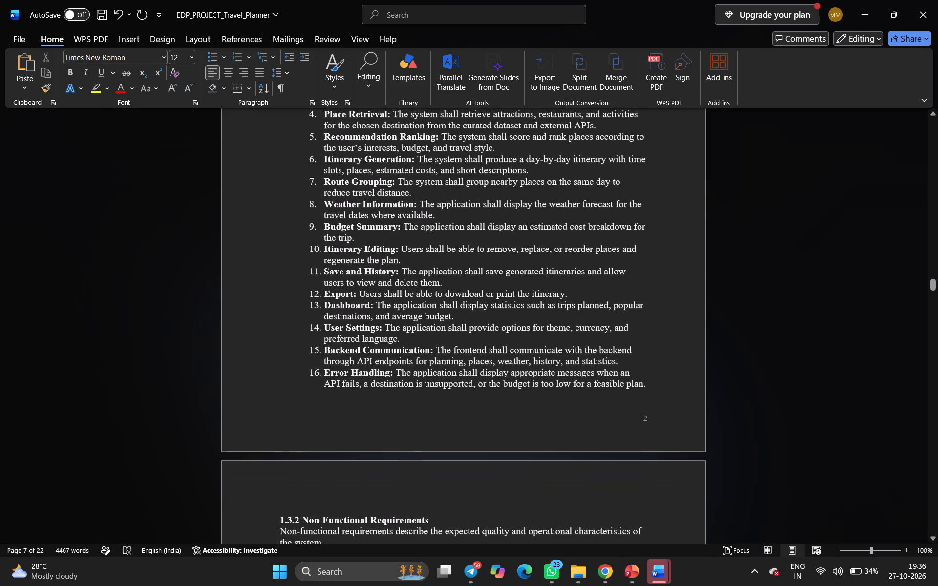
{"action": "scroll", "coordinate": [424, 336], "scroll_direction": "down", "scroll_amount": 2}
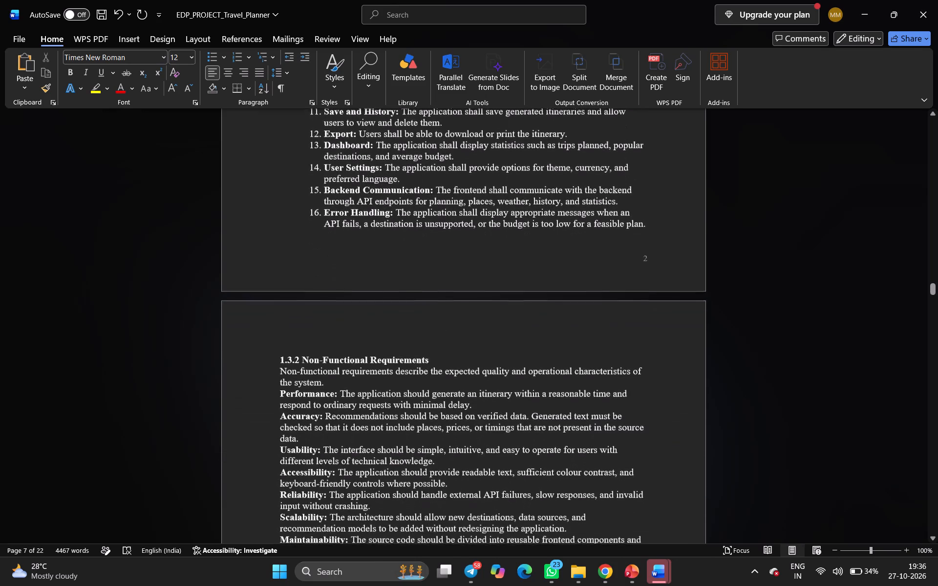
{"action": "scroll", "coordinate": [424, 336], "scroll_direction": "down", "scroll_amount": 3}
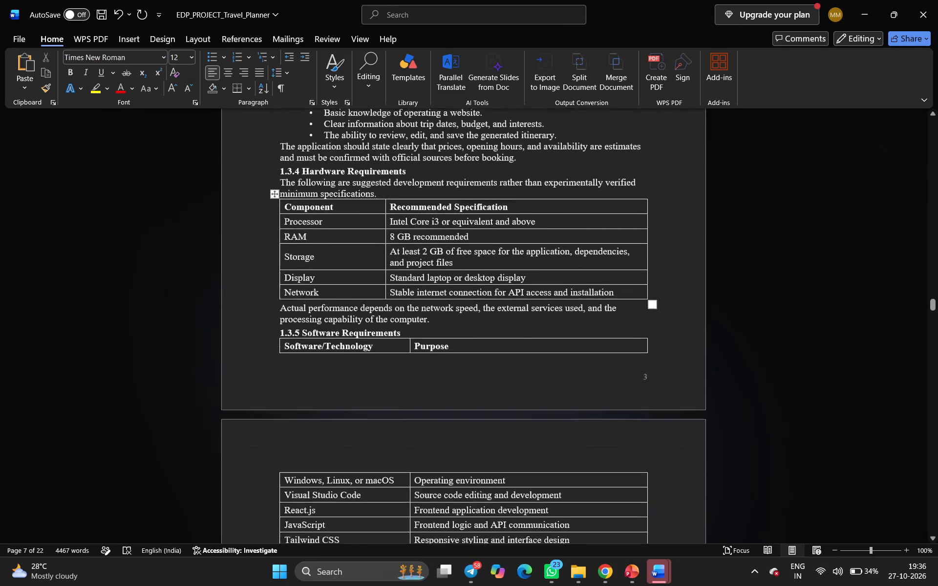
{"action": "scroll", "coordinate": [424, 336], "scroll_direction": "down", "scroll_amount": 5}
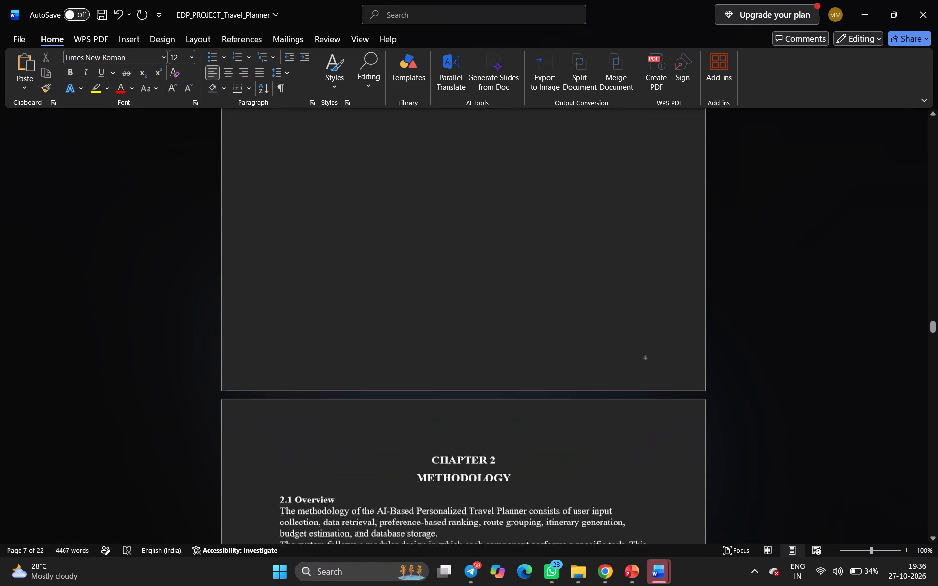
{"action": "scroll", "coordinate": [424, 336], "scroll_direction": "down", "scroll_amount": 9}
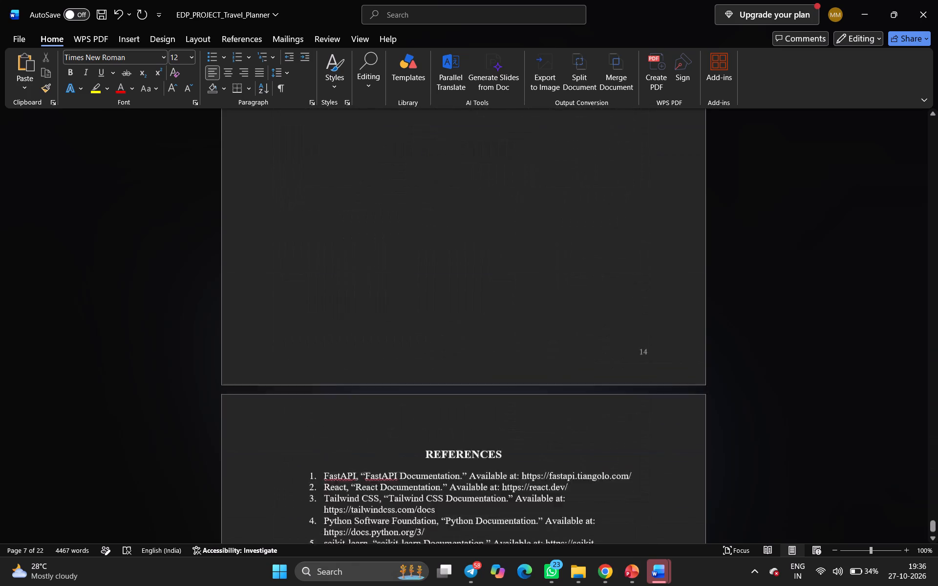
{"action": "scroll", "coordinate": [424, 336], "scroll_direction": "down", "scroll_amount": 2}
Look back from the References through Chapter 5 to the PLAN TRIP PAGE and ITINERARY PAGE screenshot placeholders in Chapter 3.
{"action": "scroll", "coordinate": [424, 336], "scroll_direction": "up", "scroll_amount": 6}
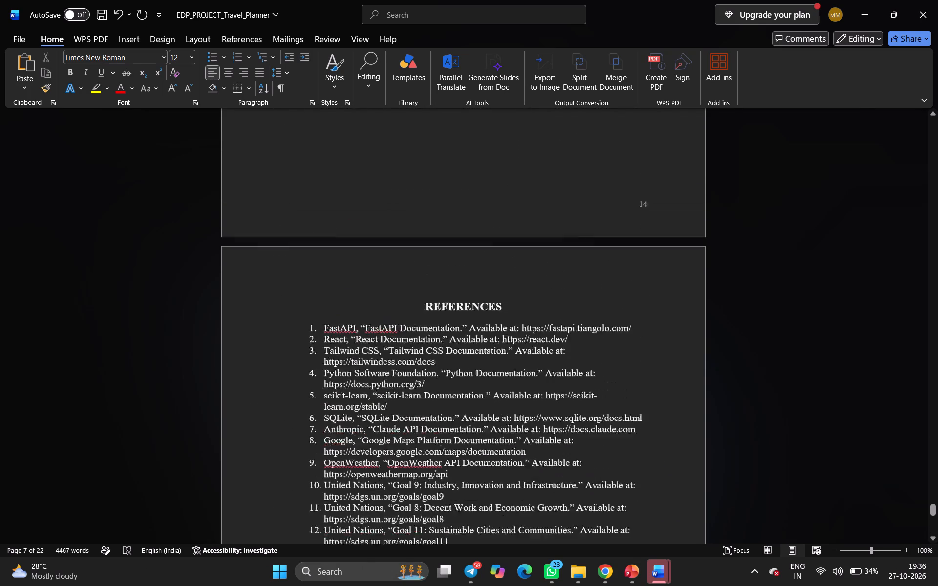
{"action": "scroll", "coordinate": [424, 336], "scroll_direction": "up", "scroll_amount": 9}
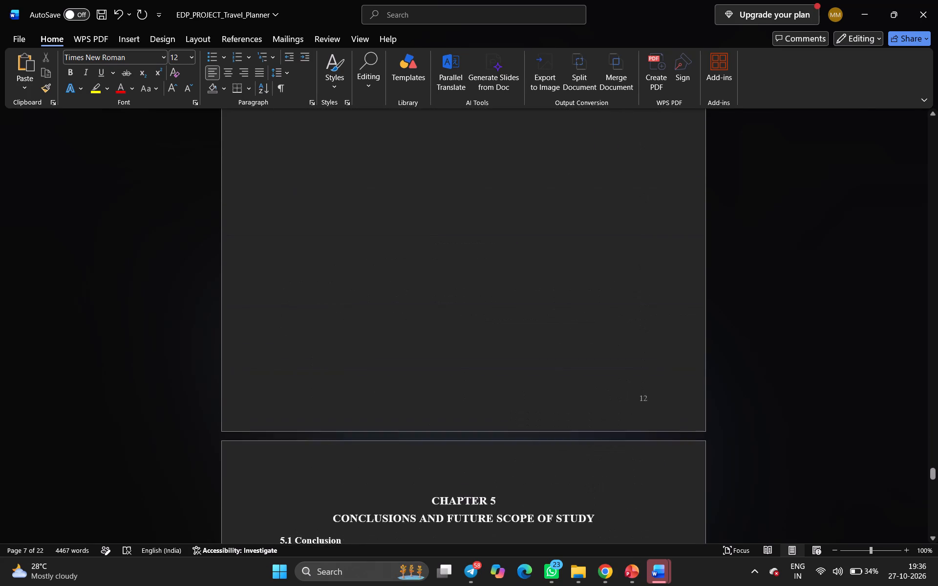
{"action": "scroll", "coordinate": [424, 336], "scroll_direction": "up", "scroll_amount": 11}
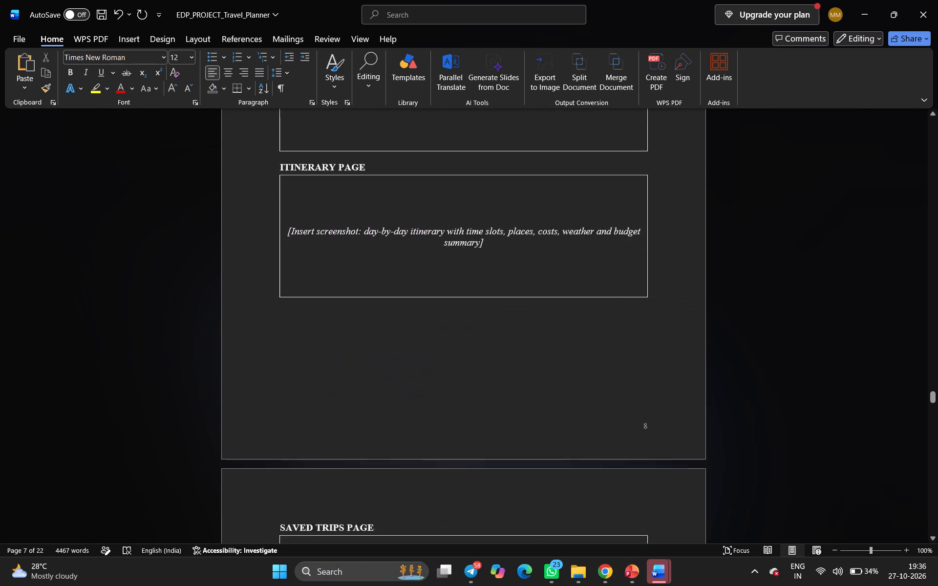
{"action": "scroll", "coordinate": [424, 336], "scroll_direction": "up", "scroll_amount": 1}
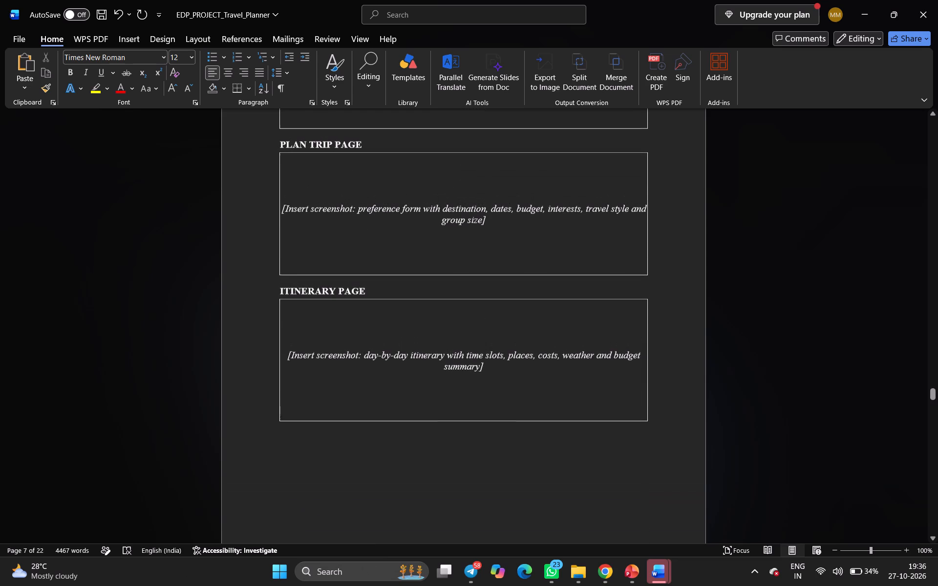
{"action": "left_click", "coordinate": [427, 304]}
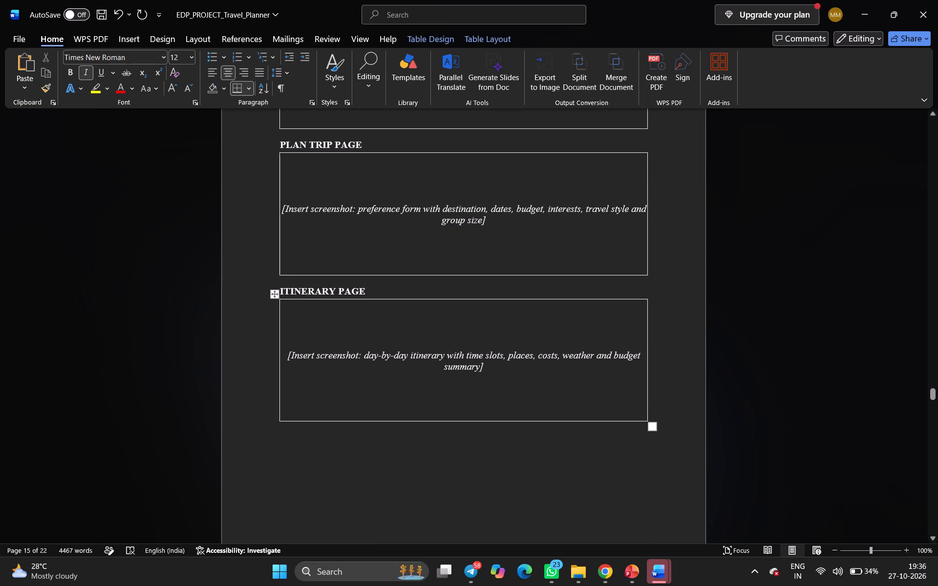
Recheck the report from the title page, Declaration and Approval Sheet through Chapters 1 and 2 to the start of Chapter 3.
{"action": "scroll", "coordinate": [427, 304], "scroll_direction": "up", "scroll_amount": 20}
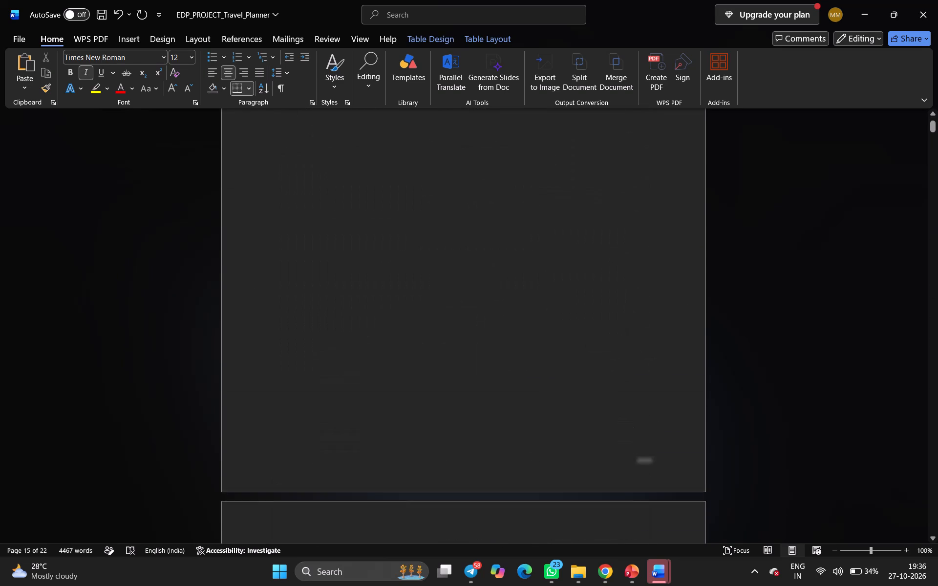
{"action": "scroll", "coordinate": [427, 304], "scroll_direction": "down", "scroll_amount": 4}
{"action": "scroll", "coordinate": [427, 304], "scroll_direction": "up", "scroll_amount": 1}
{"action": "scroll", "coordinate": [427, 304], "scroll_direction": "down", "scroll_amount": 1}
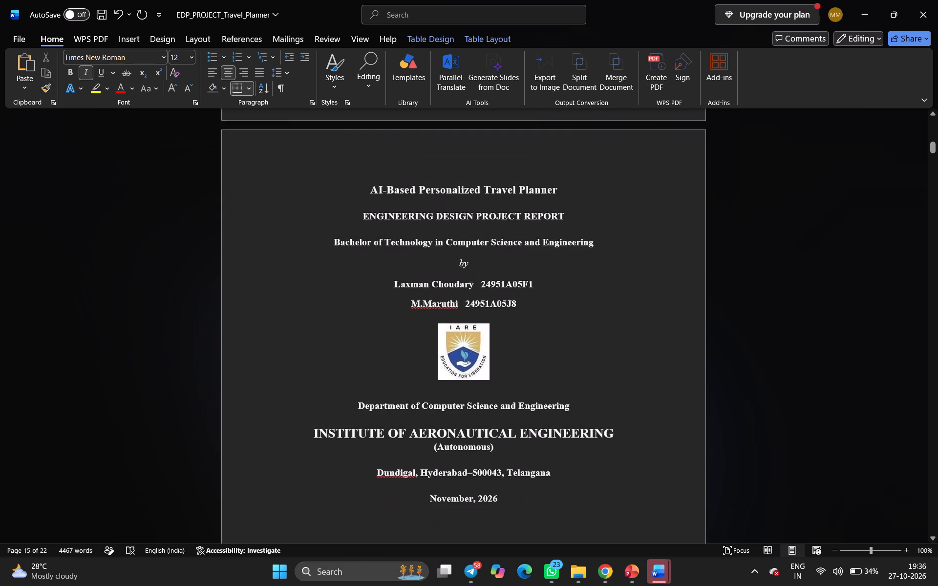
{"action": "scroll", "coordinate": [427, 304], "scroll_direction": "down", "scroll_amount": 4}
{"action": "scroll", "coordinate": [427, 304], "scroll_direction": "up", "scroll_amount": 1}
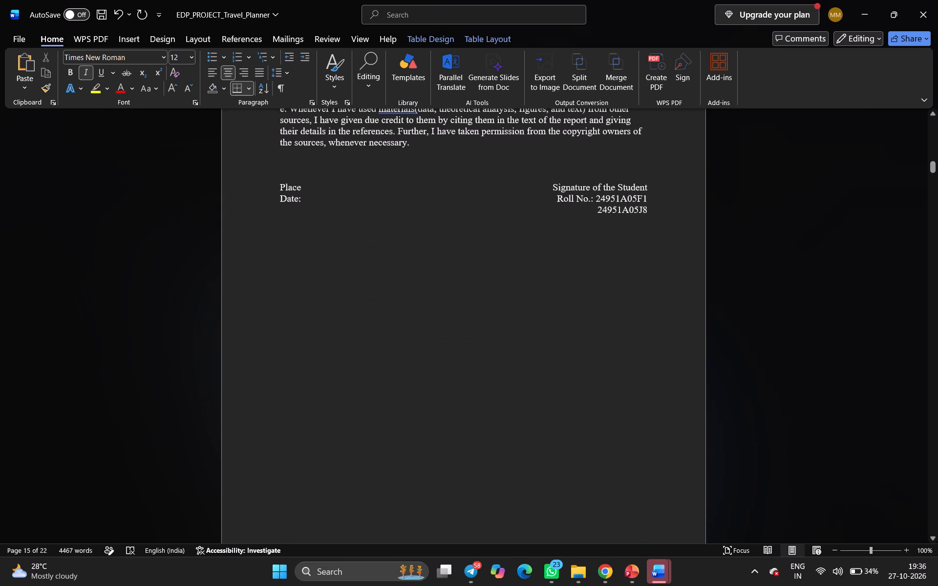
{"action": "scroll", "coordinate": [427, 304], "scroll_direction": "down", "scroll_amount": 4}
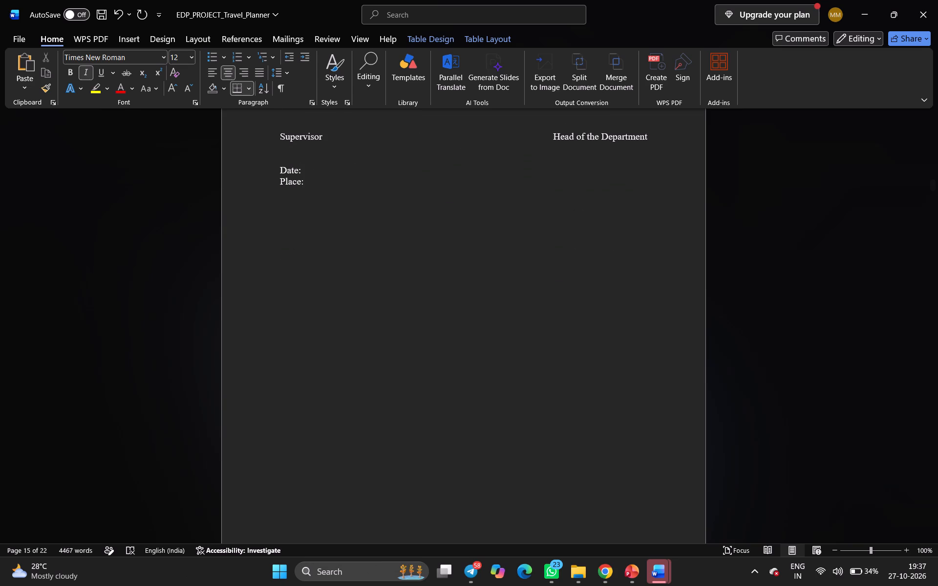
{"action": "scroll", "coordinate": [427, 304], "scroll_direction": "down", "scroll_amount": 3}
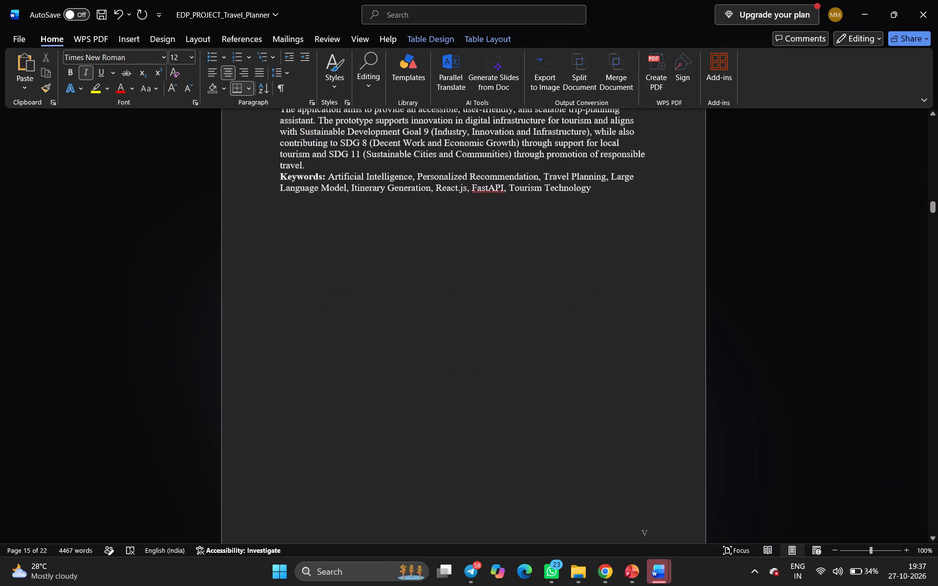
{"action": "scroll", "coordinate": [427, 304], "scroll_direction": "down", "scroll_amount": 4}
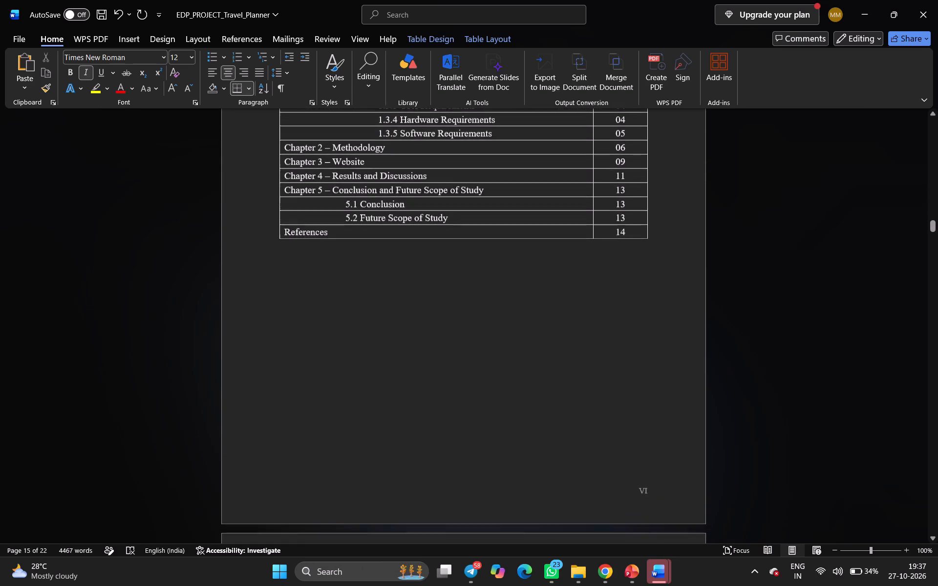
{"action": "scroll", "coordinate": [427, 304], "scroll_direction": "down", "scroll_amount": 2}
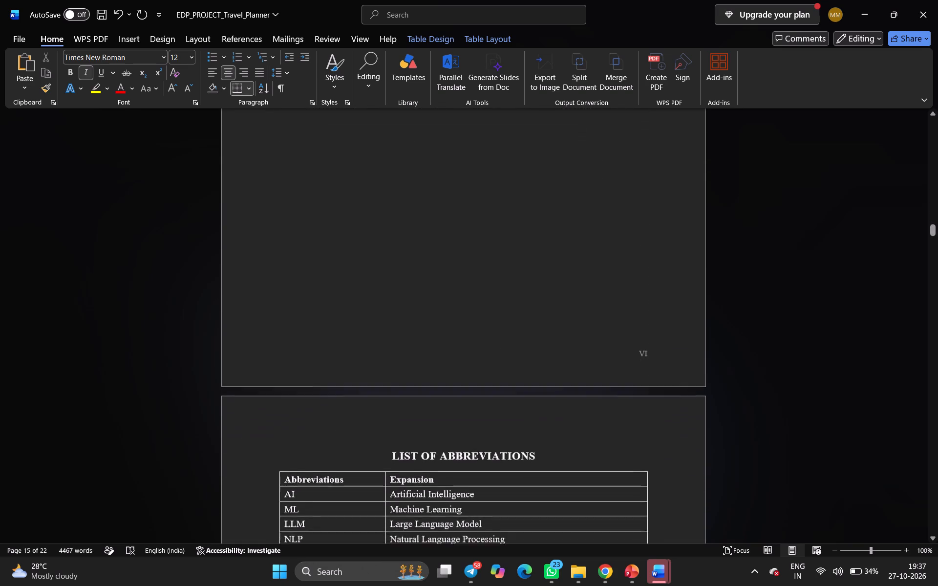
{"action": "scroll", "coordinate": [427, 304], "scroll_direction": "down", "scroll_amount": 5}
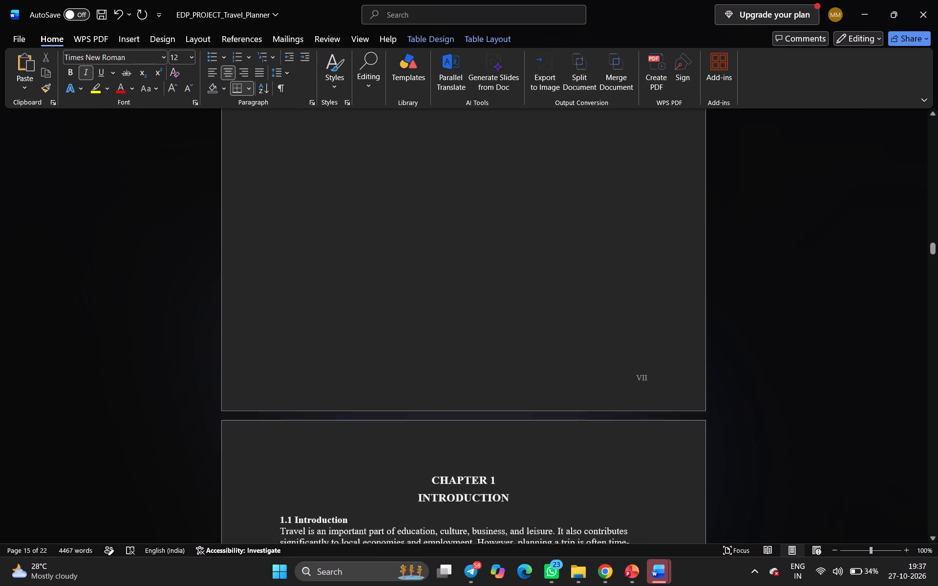
{"action": "scroll", "coordinate": [427, 304], "scroll_direction": "down", "scroll_amount": 5}
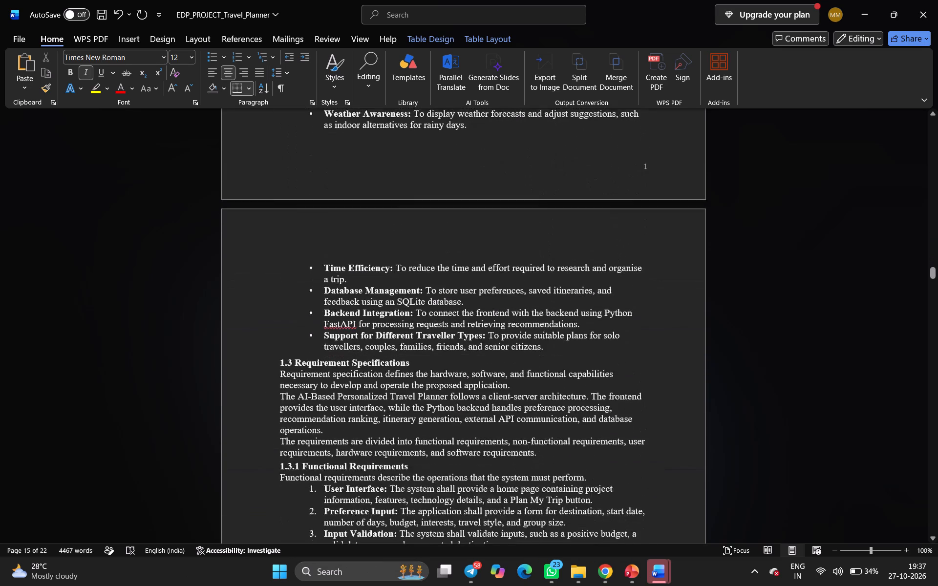
{"action": "scroll", "coordinate": [427, 304], "scroll_direction": "down", "scroll_amount": 5}
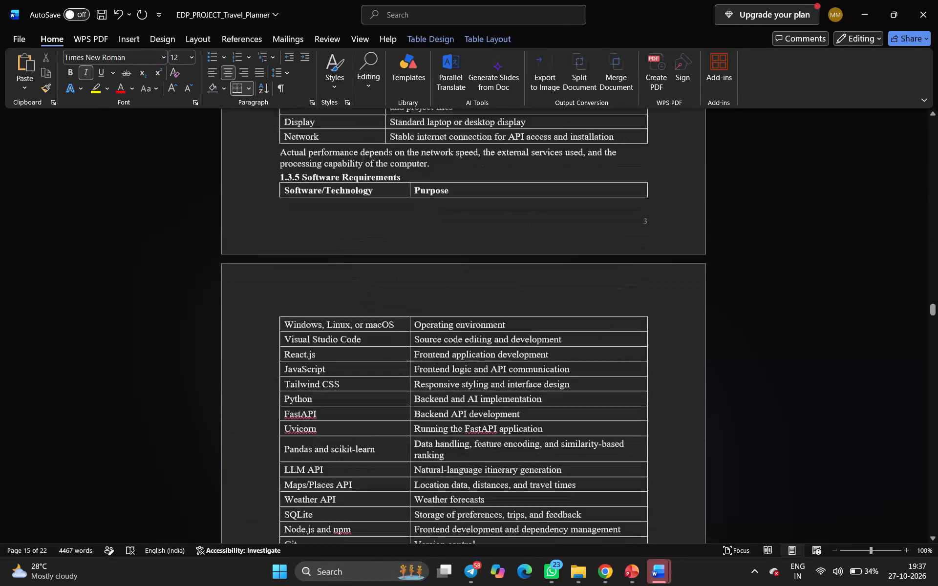
{"action": "scroll", "coordinate": [427, 304], "scroll_direction": "down", "scroll_amount": 4}
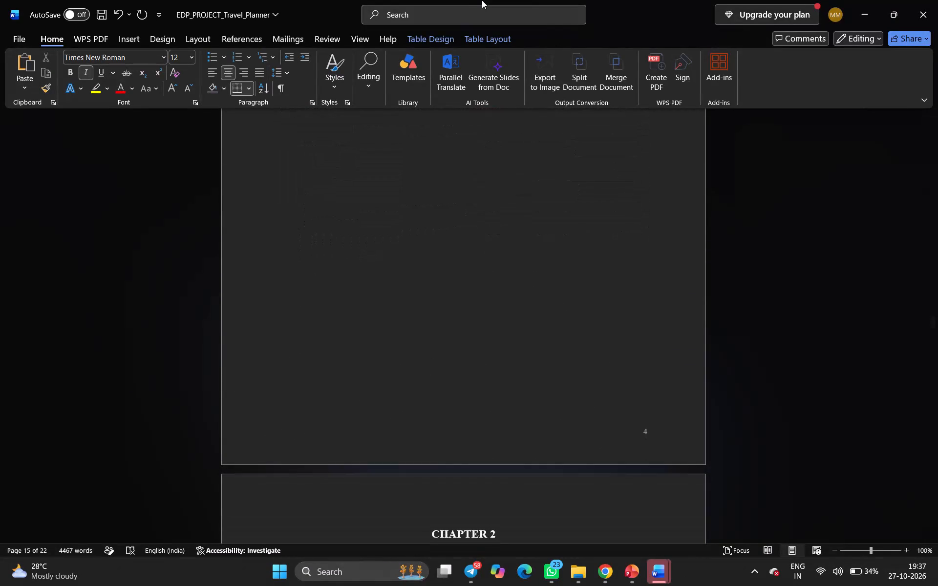
{"action": "scroll", "coordinate": [462, 233], "scroll_direction": "down", "scroll_amount": 13}
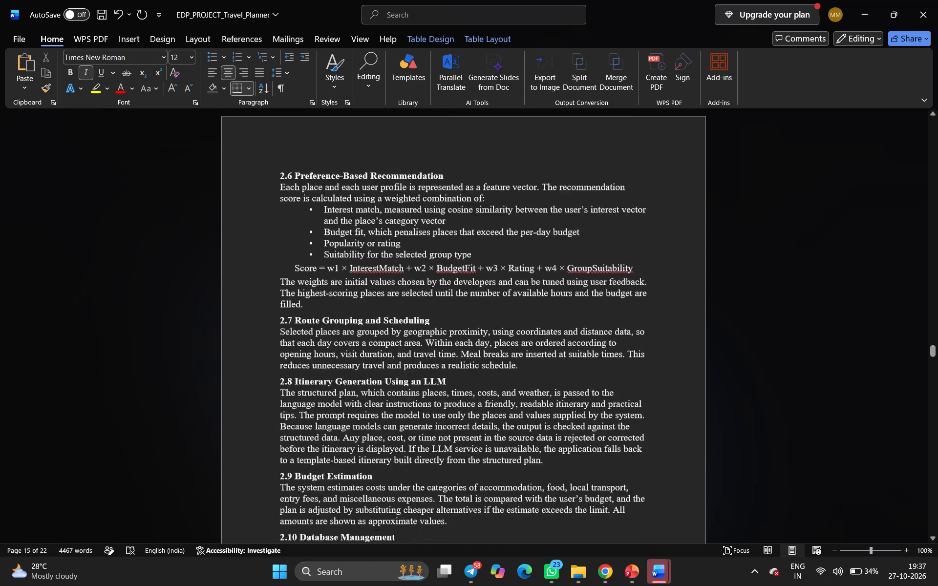
{"action": "scroll", "coordinate": [462, 233], "scroll_direction": "down", "scroll_amount": 4}
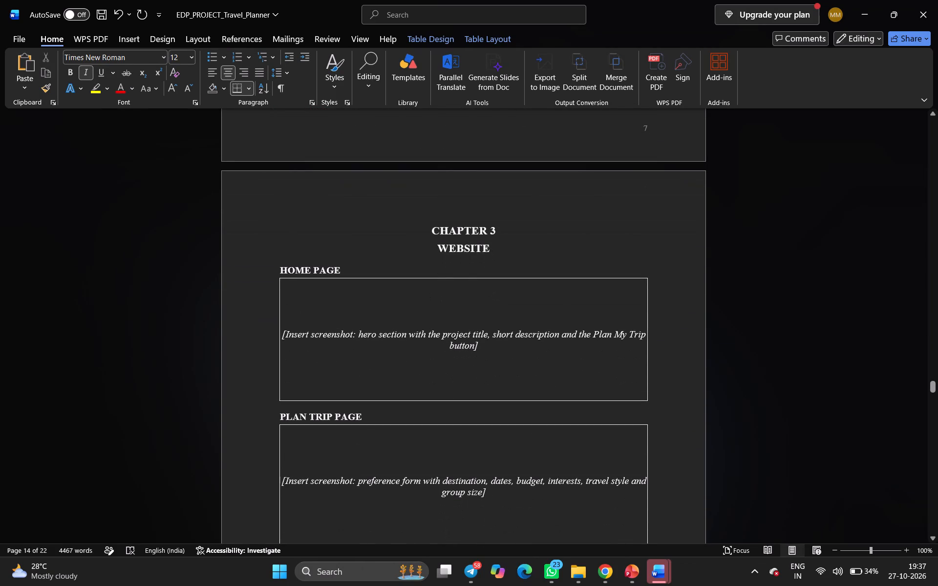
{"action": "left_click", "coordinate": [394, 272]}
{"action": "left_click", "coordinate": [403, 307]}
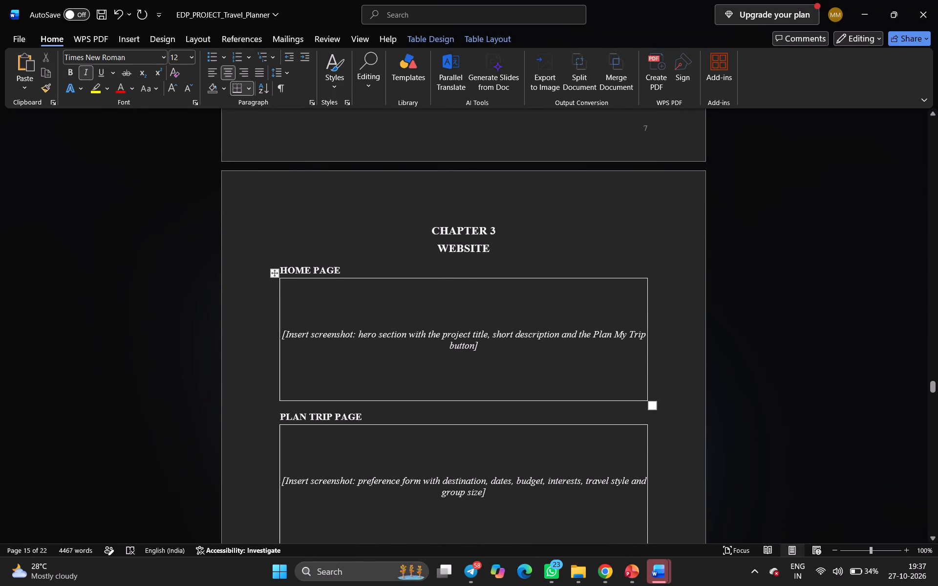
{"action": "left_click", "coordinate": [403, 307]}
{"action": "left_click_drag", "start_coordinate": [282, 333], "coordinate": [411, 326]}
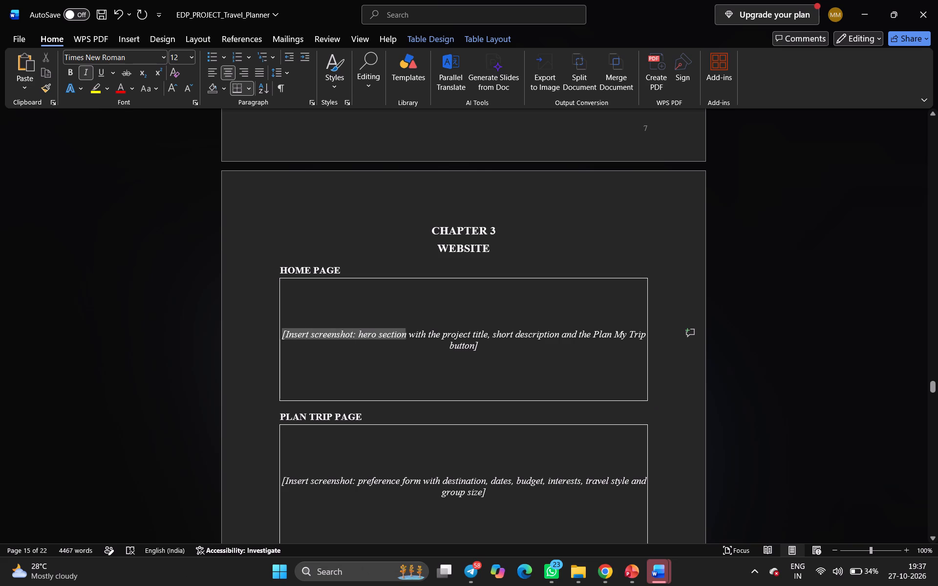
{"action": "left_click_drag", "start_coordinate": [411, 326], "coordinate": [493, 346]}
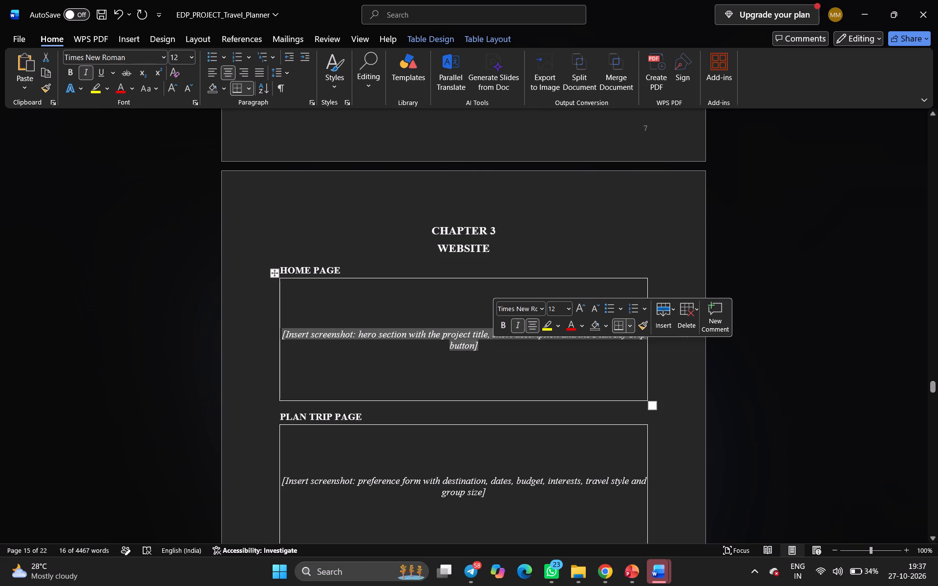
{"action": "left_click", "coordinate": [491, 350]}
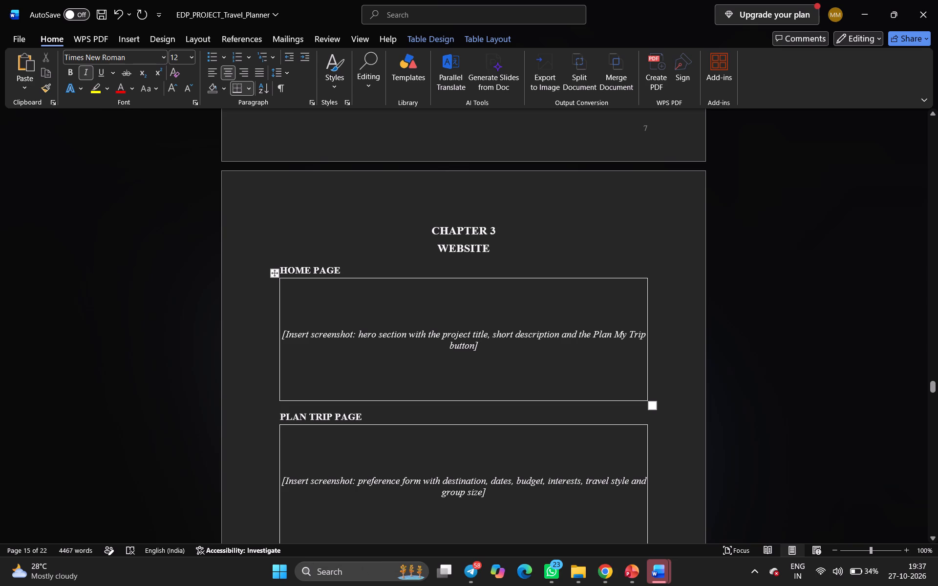
Save the changes made to the report.
{"action": "key", "text": "ctrl+s"}
Save the report with Save As in the Downloads folder as a Word Document named EDP_PROJECT_Travel_Planner.
{"action": "left_click", "coordinate": [9, 39]}
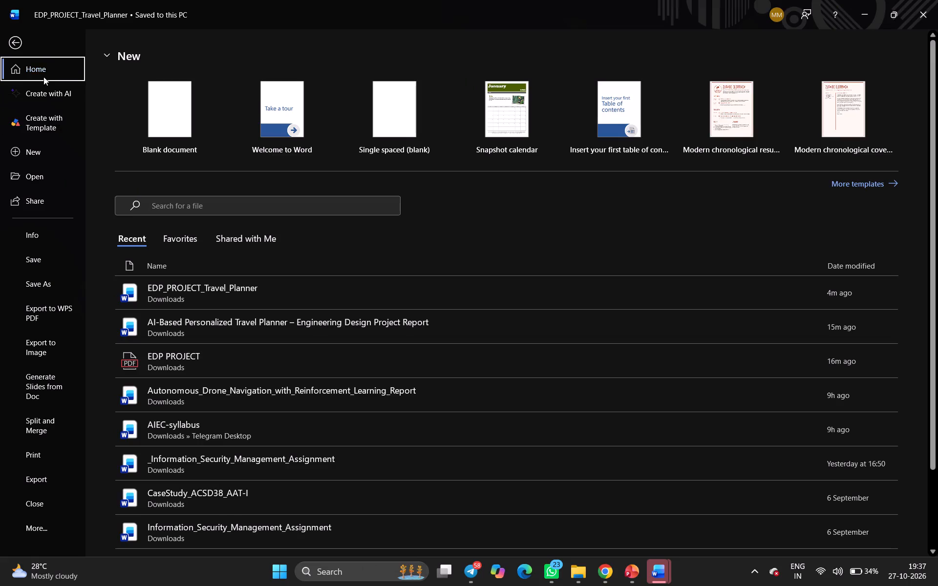
{"action": "left_click", "coordinate": [38, 282]}
{"action": "double_click", "coordinate": [386, 143]}
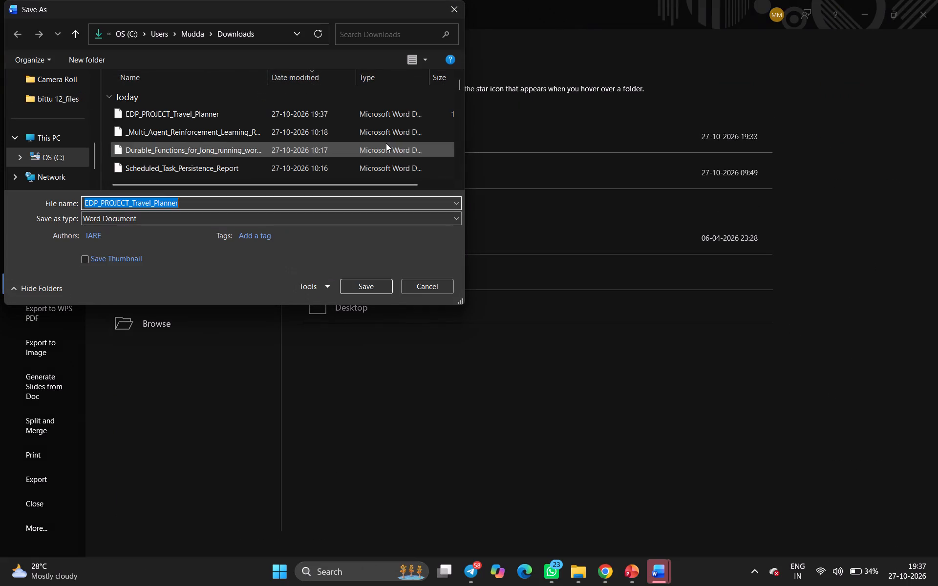
{"action": "left_click", "coordinate": [254, 201]}
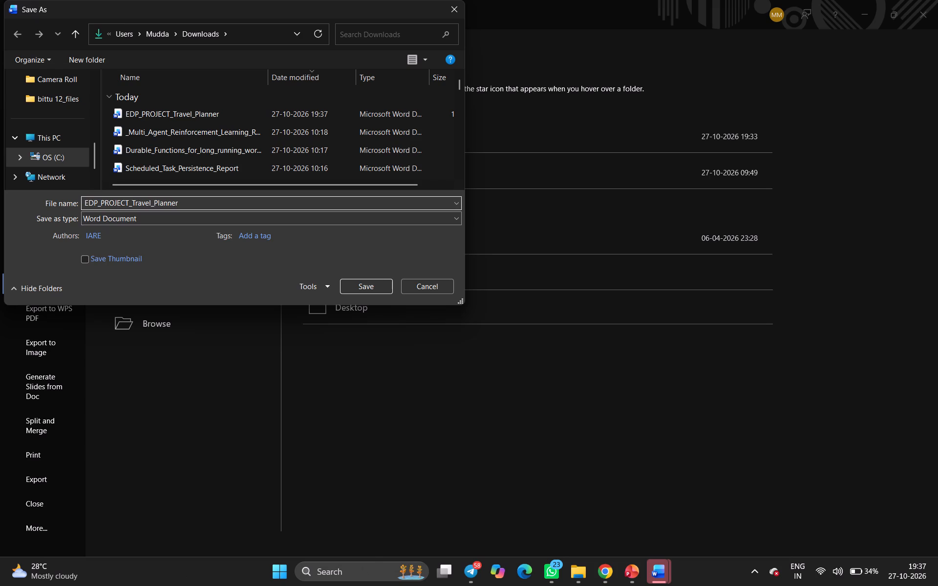
{"action": "left_click", "coordinate": [239, 218]}
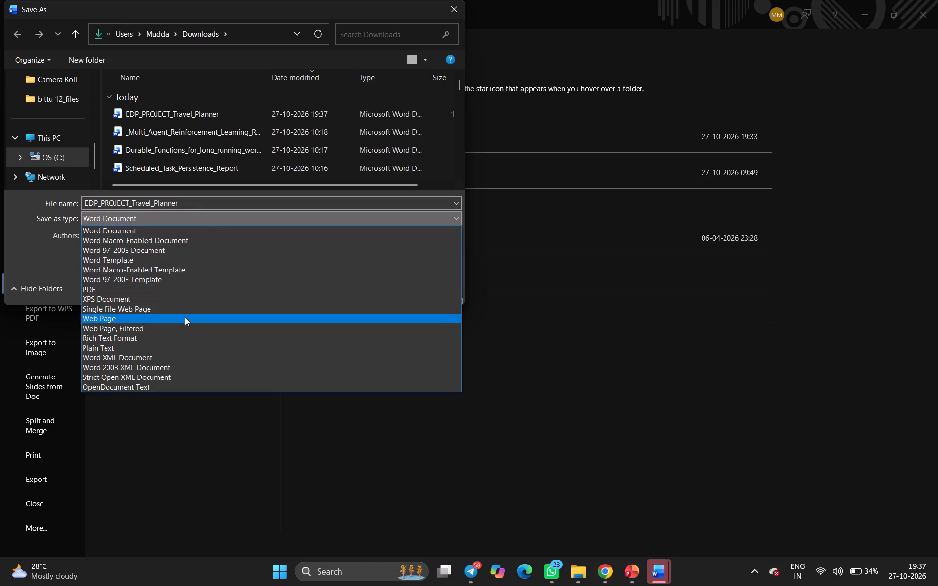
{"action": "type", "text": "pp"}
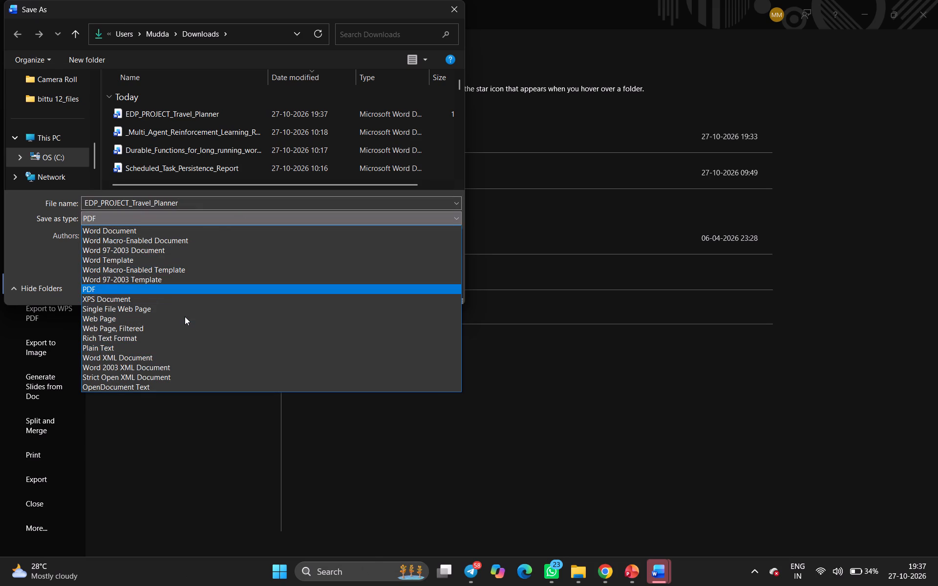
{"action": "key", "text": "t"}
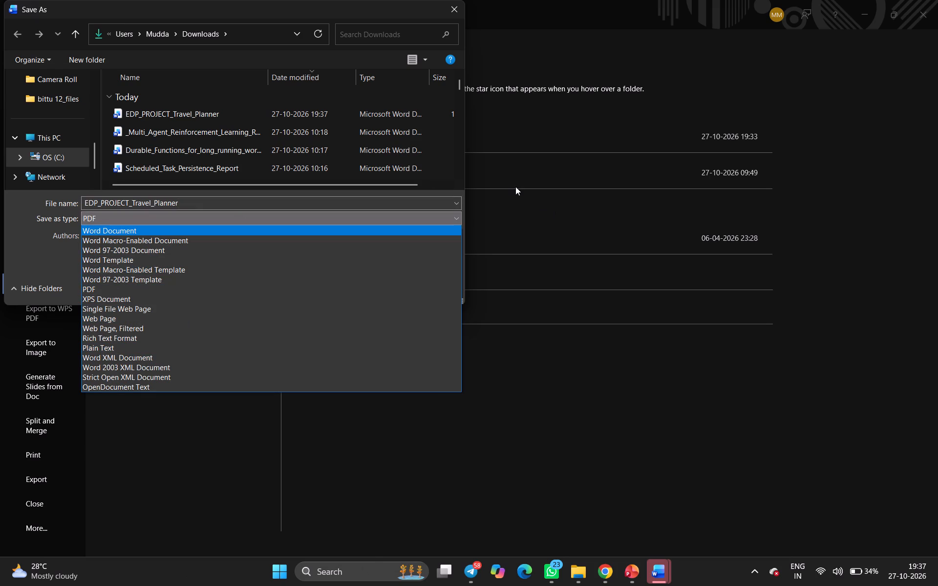
{"action": "left_click", "coordinate": [465, 148]}
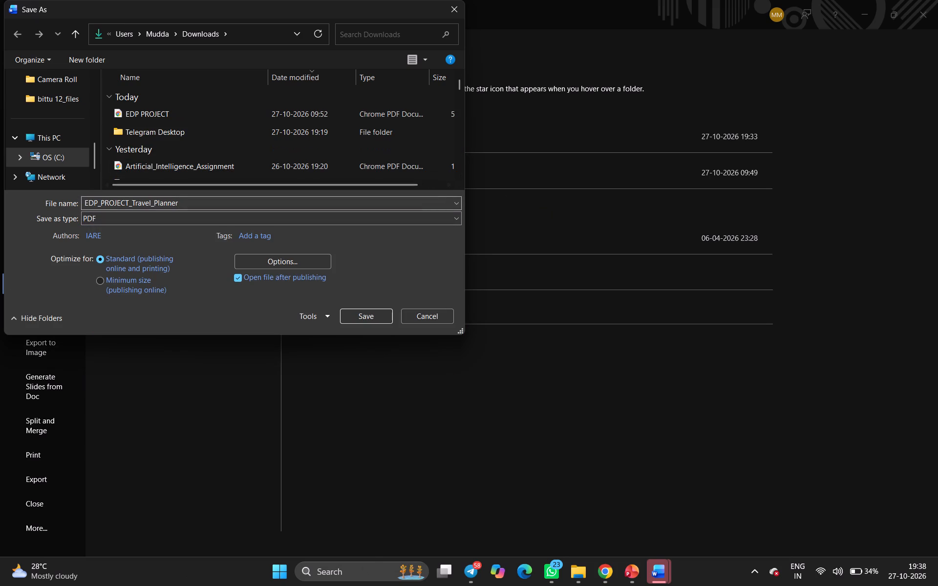
{"action": "left_click", "coordinate": [301, 214]}
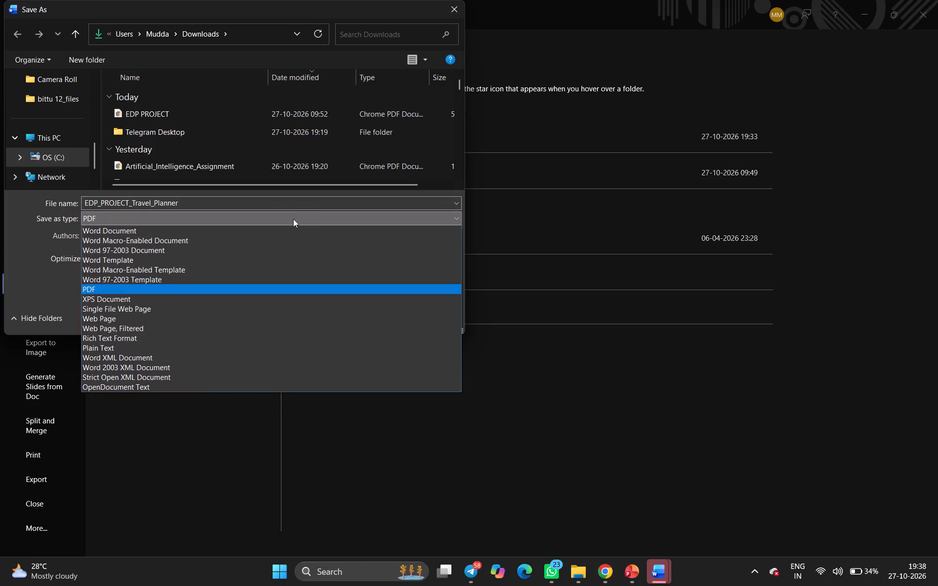
{"action": "left_click", "coordinate": [209, 235]}
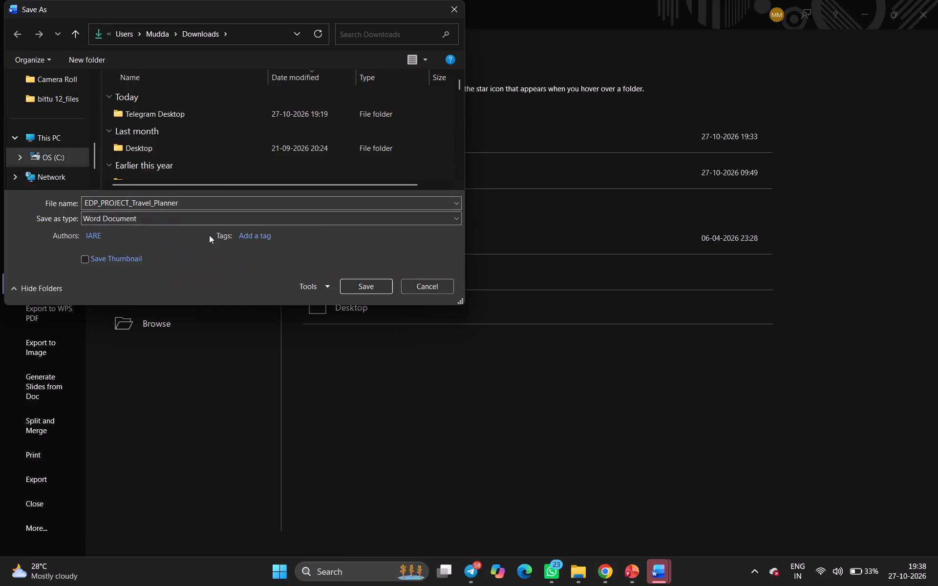
{"action": "left_click", "coordinate": [364, 288]}
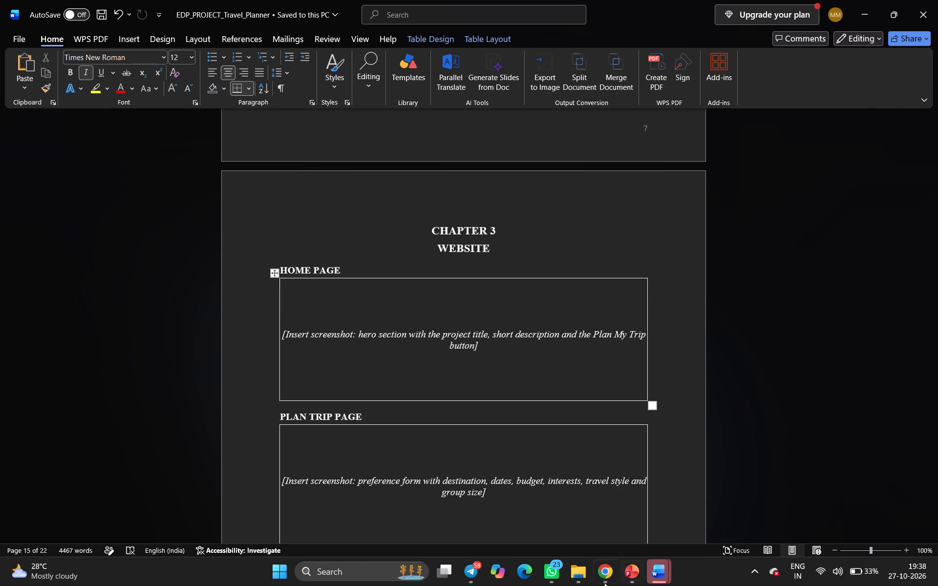
Switch to Chrome and search Google in a new tab for "word to ppt converter".
{"action": "left_click", "coordinate": [583, 571]}
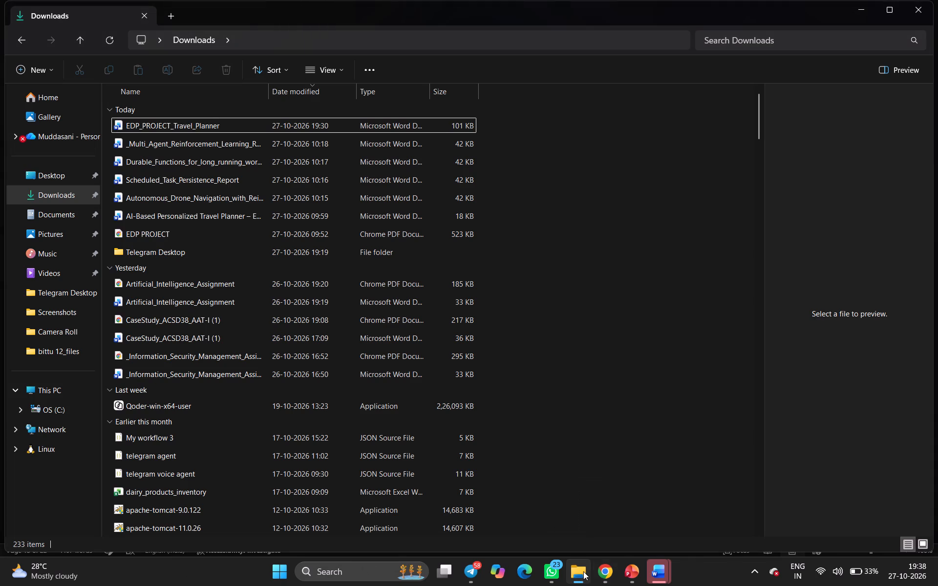
{"action": "left_click", "coordinate": [617, 571]}
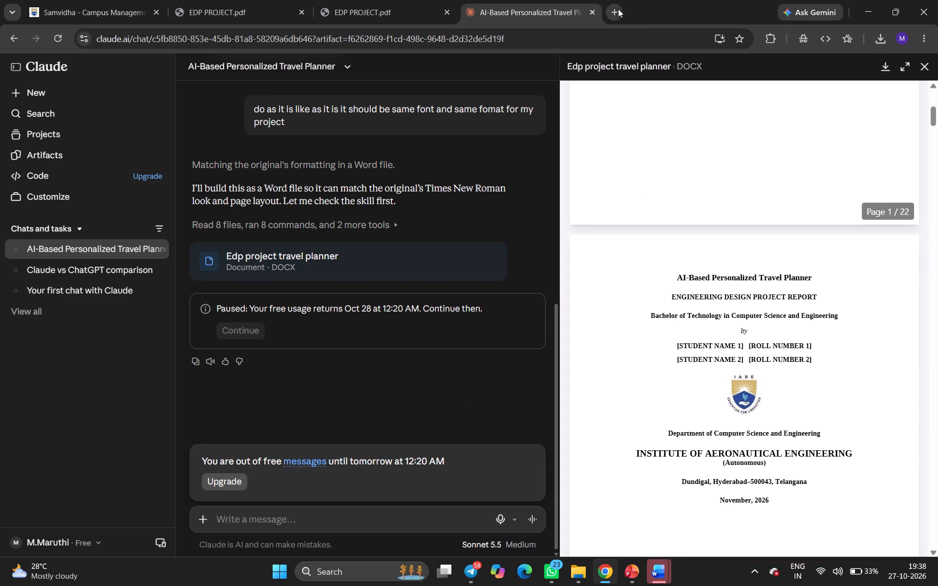
{"action": "left_click", "coordinate": [618, 9]}
{"action": "left_click", "coordinate": [401, 242]}
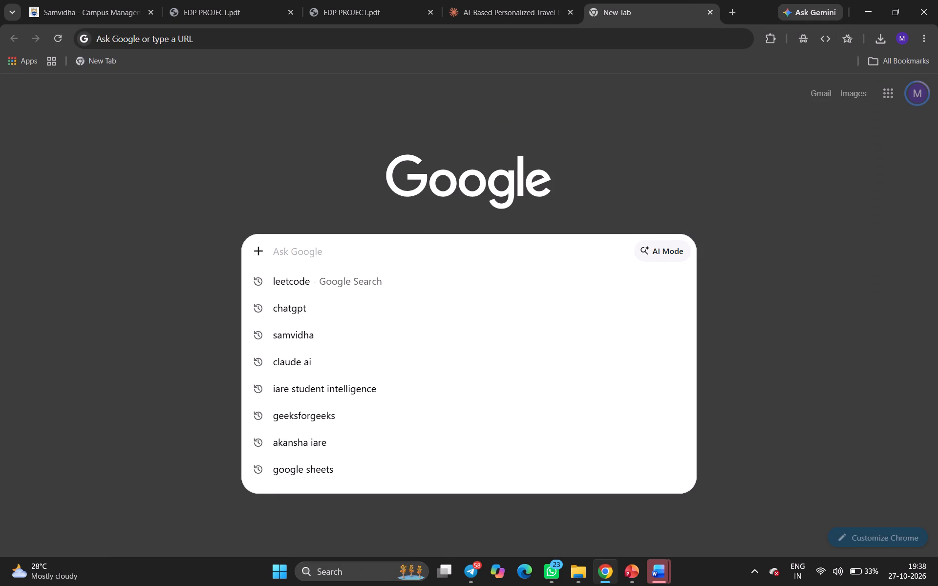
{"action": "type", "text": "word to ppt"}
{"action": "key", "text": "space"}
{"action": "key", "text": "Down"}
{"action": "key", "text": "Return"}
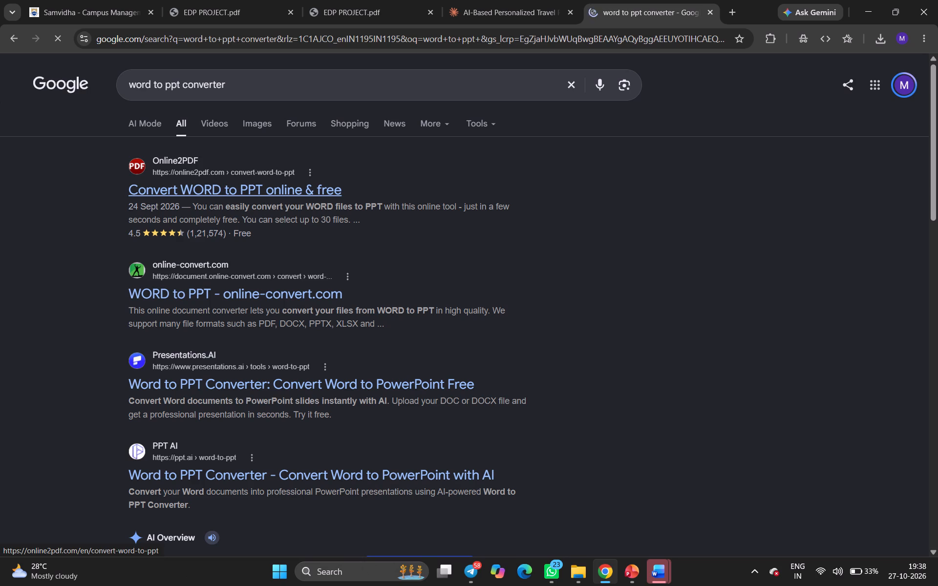
Look over the Online2PDF WORD to PPT converter page and return to the search results.
{"action": "left_click", "coordinate": [188, 193]}
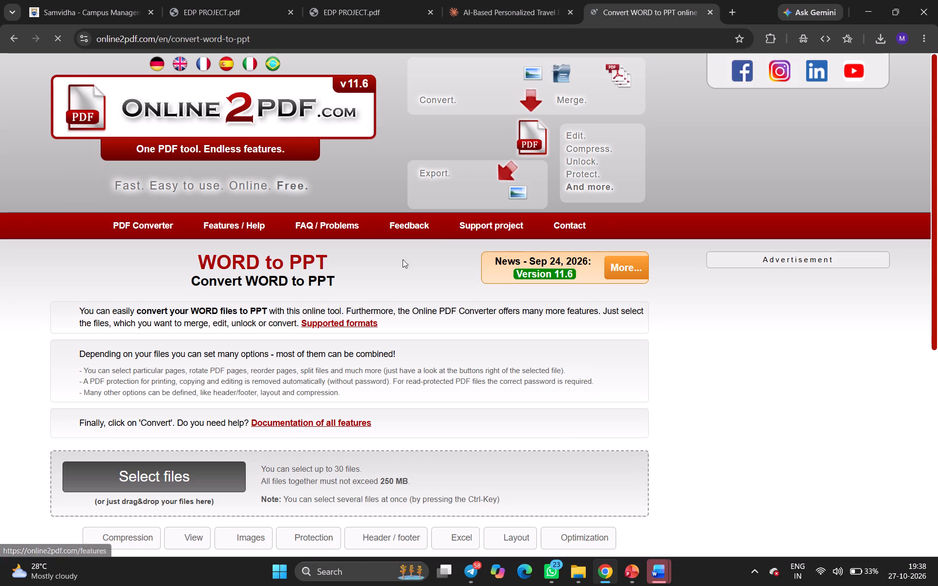
{"action": "scroll", "coordinate": [444, 218], "scroll_direction": "down", "scroll_amount": 1}
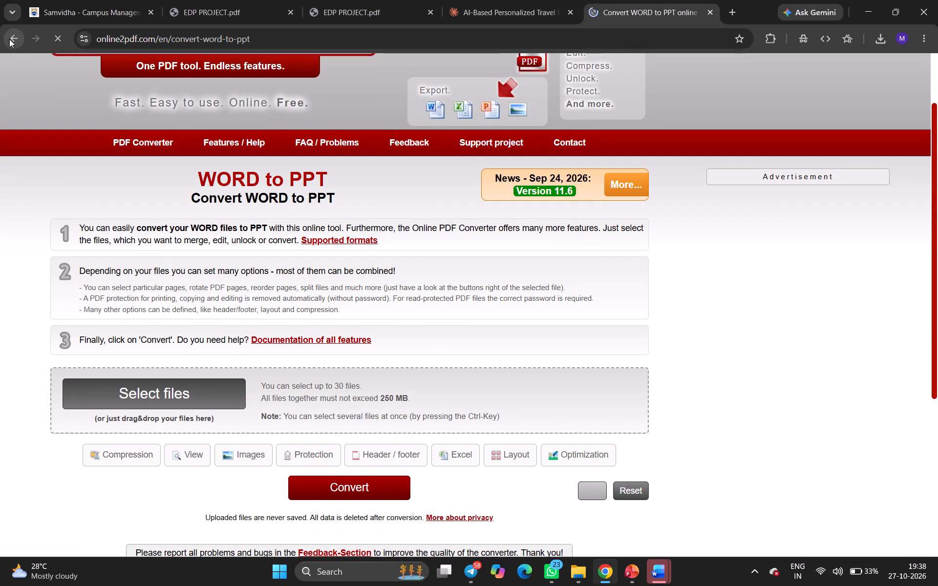
{"action": "left_click", "coordinate": [9, 38]}
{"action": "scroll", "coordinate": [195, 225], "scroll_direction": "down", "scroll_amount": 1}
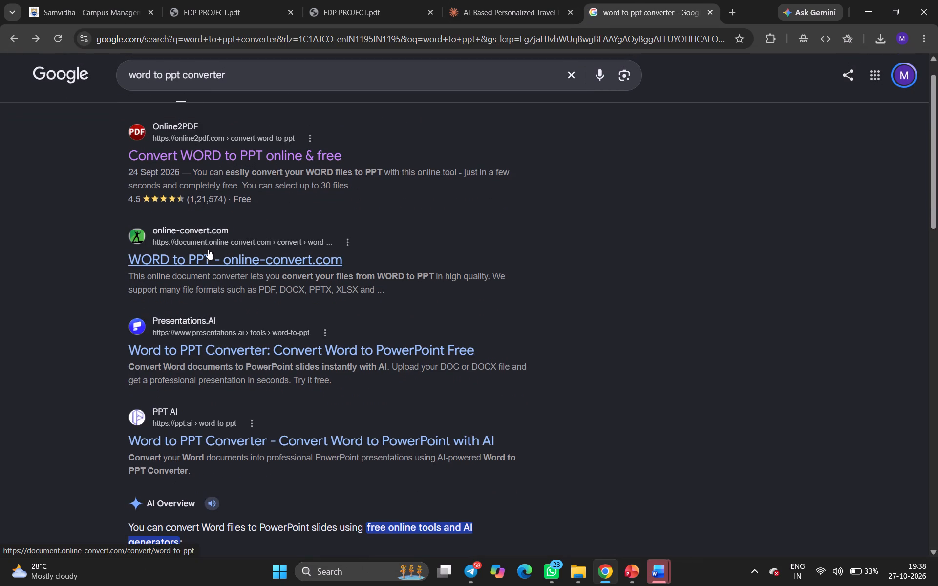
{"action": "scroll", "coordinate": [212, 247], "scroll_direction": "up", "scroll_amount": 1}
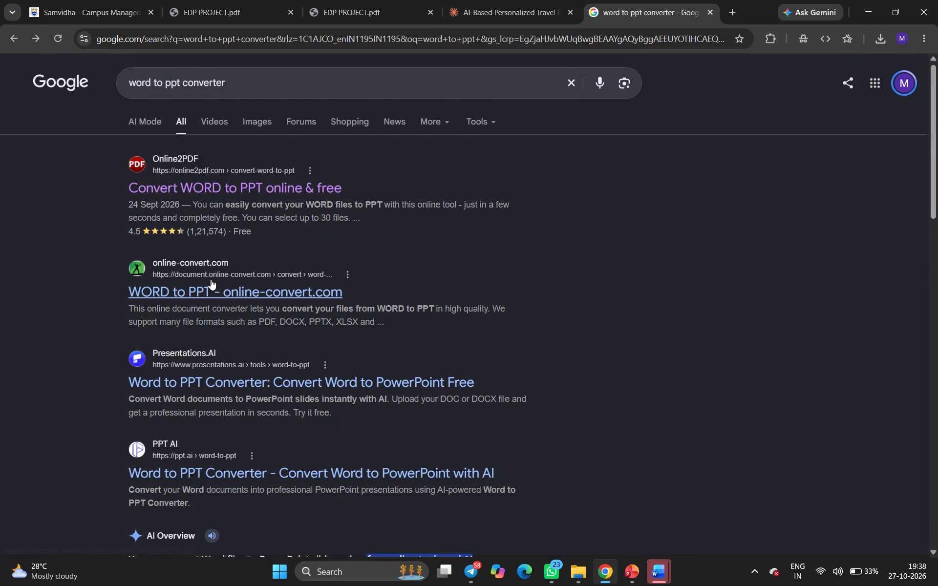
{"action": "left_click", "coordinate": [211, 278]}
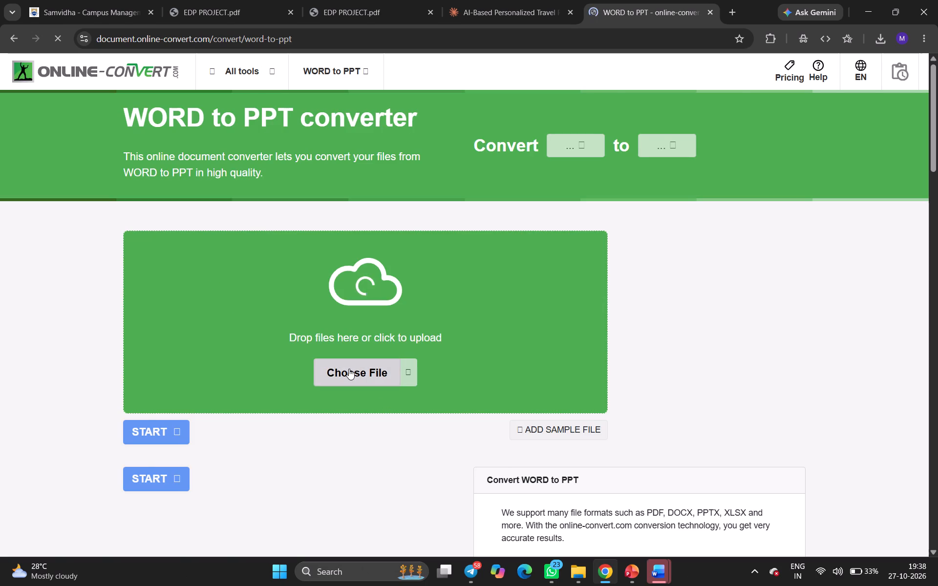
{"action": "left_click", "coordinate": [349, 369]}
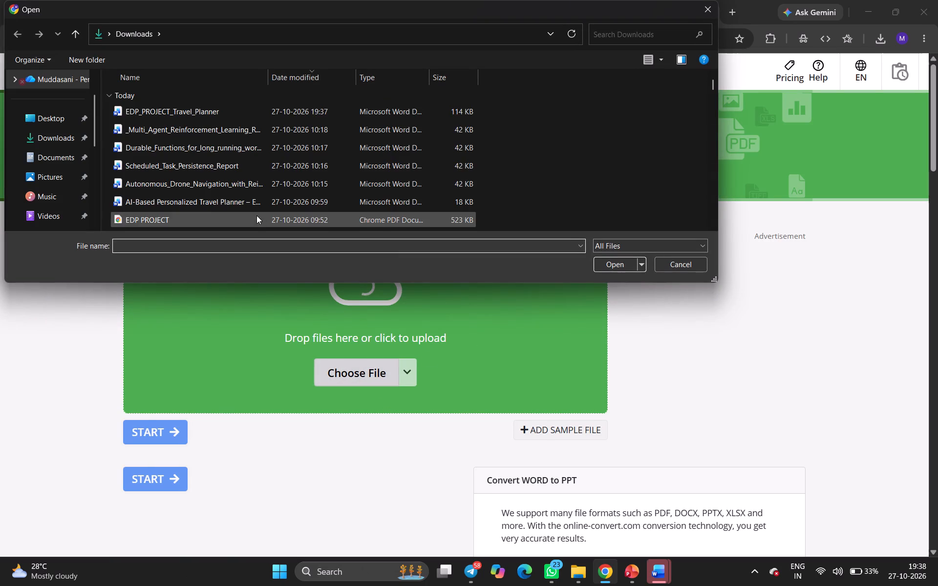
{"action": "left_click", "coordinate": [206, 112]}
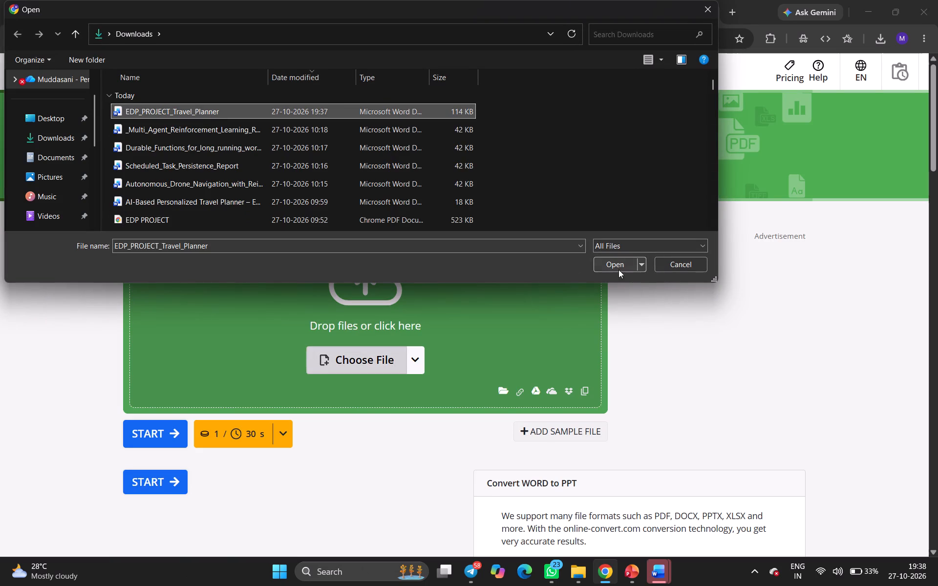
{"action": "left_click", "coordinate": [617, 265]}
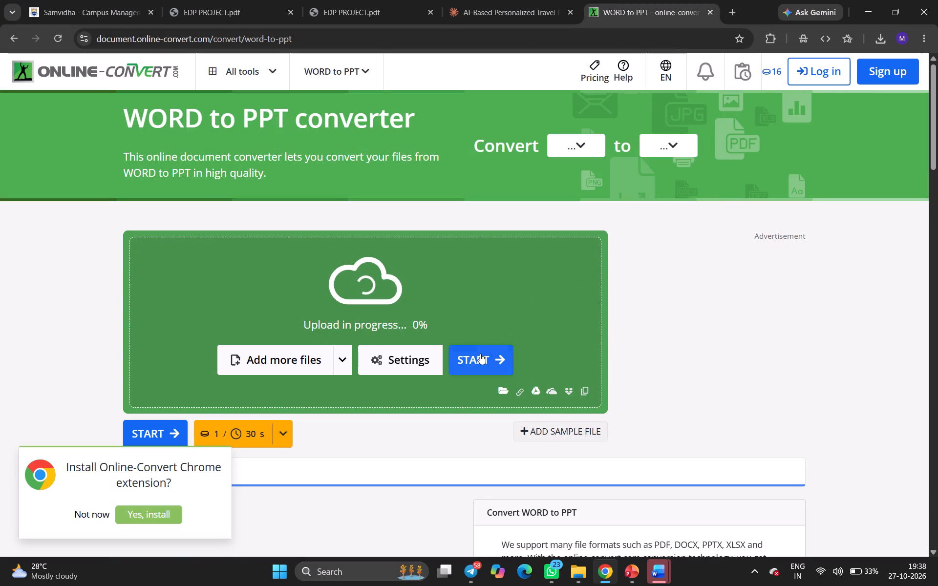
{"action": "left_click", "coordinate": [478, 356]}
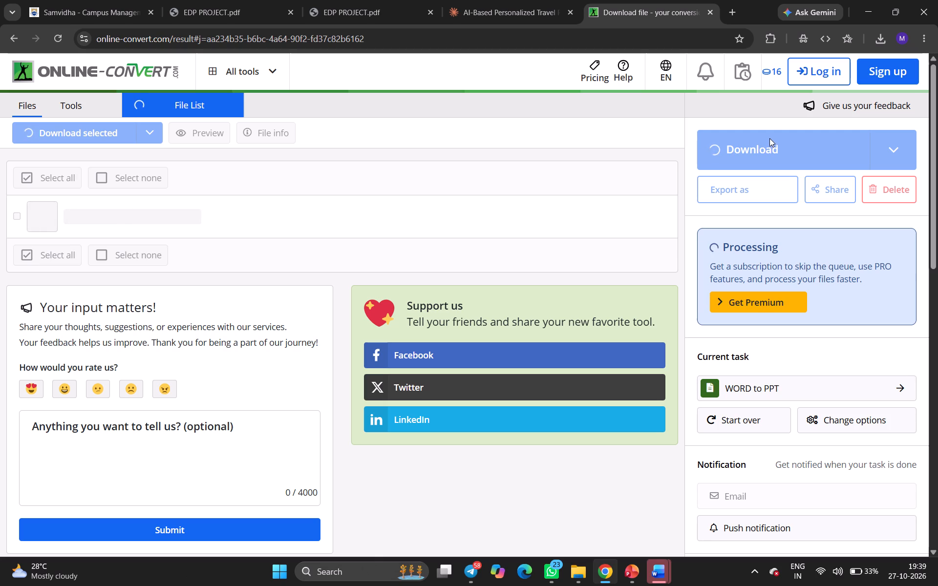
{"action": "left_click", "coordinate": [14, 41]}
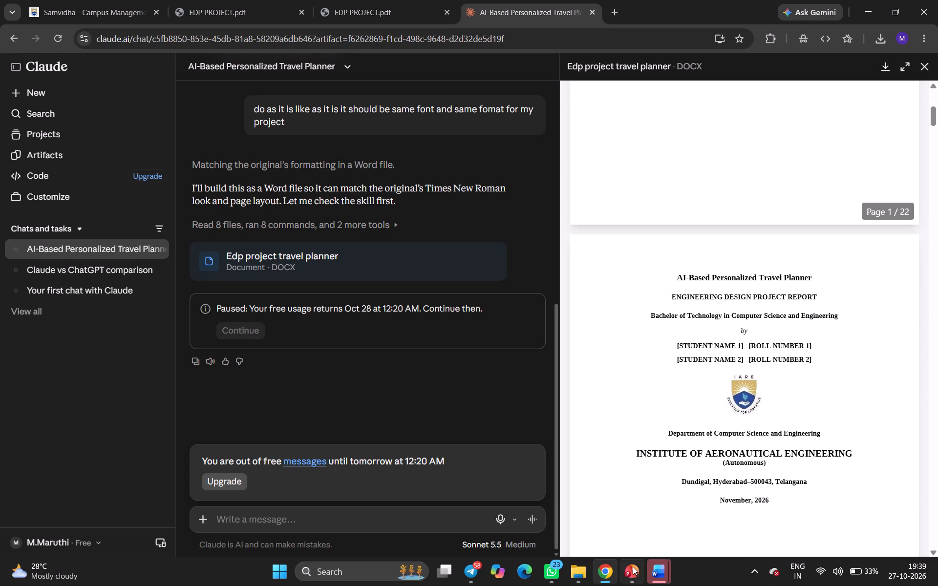
Search Google in a new tab for "word to pdf converter" and open the iLovePDF Word to PDF page.
{"action": "left_click", "coordinate": [614, 21]}
{"action": "left_click", "coordinate": [615, 5]}
{"action": "left_click", "coordinate": [390, 254]}
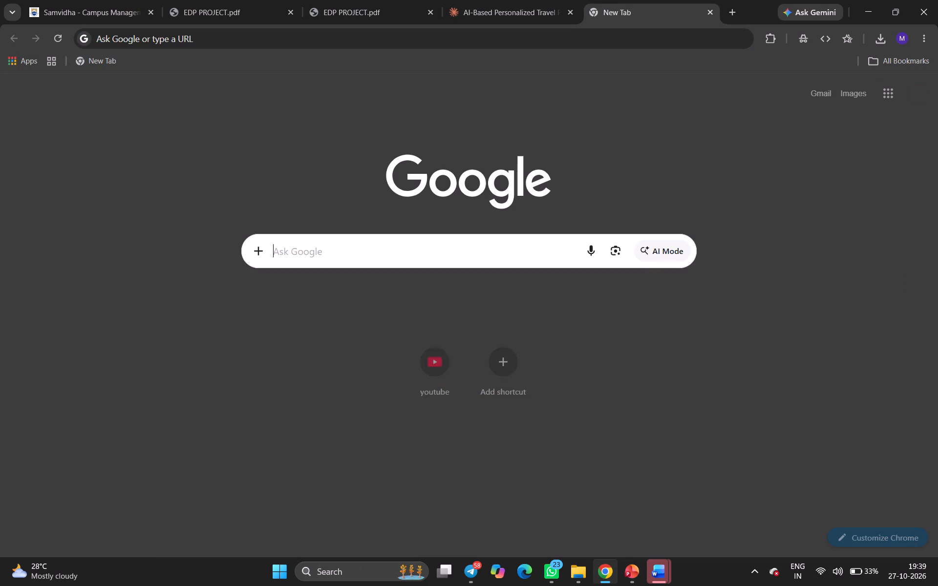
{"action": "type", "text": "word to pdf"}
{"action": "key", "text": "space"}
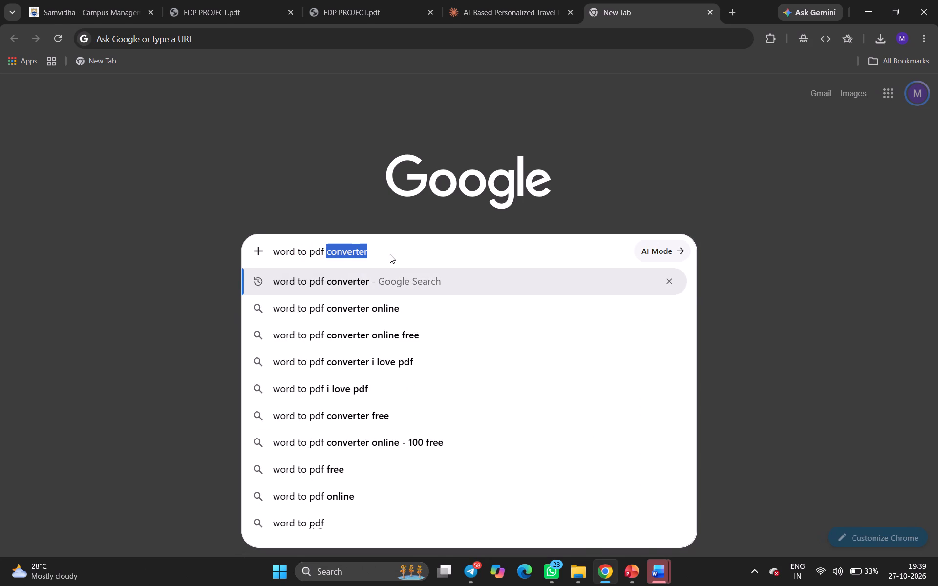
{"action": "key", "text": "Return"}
{"action": "left_click", "coordinate": [214, 186]}
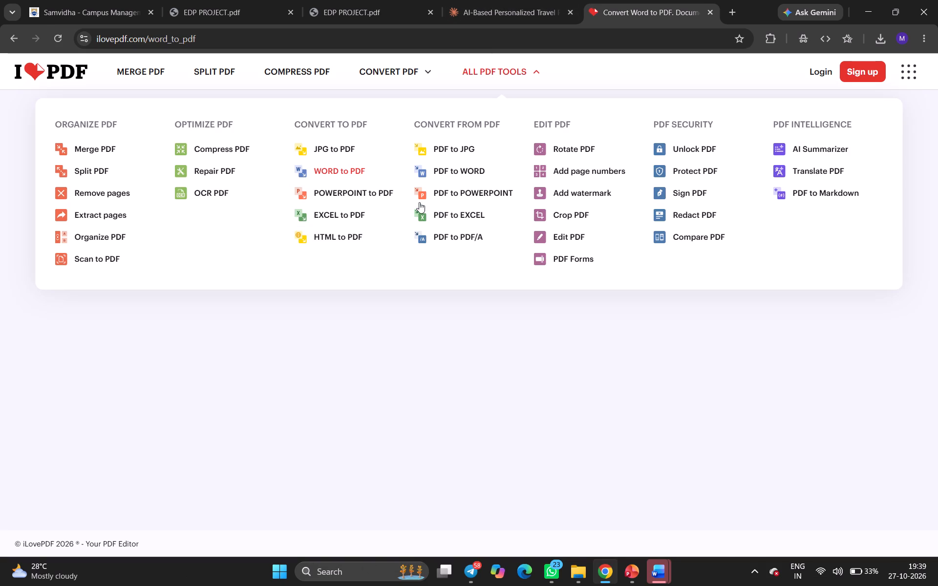
Convert the EDP_PROJECT_Travel_Planner Word document to PDF and open the downloaded PDF.
{"action": "left_click", "coordinate": [475, 193]}
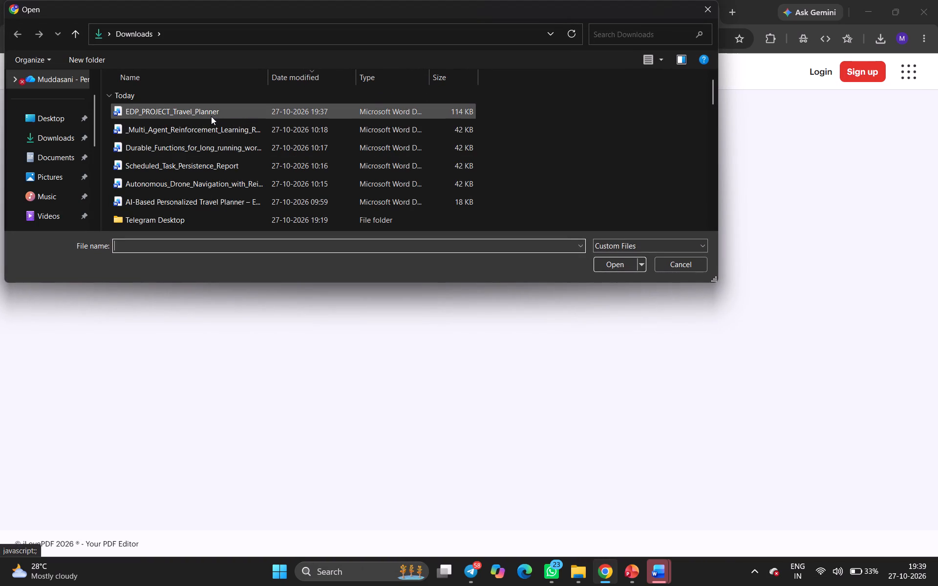
{"action": "left_click", "coordinate": [211, 116]}
{"action": "left_click", "coordinate": [605, 262]}
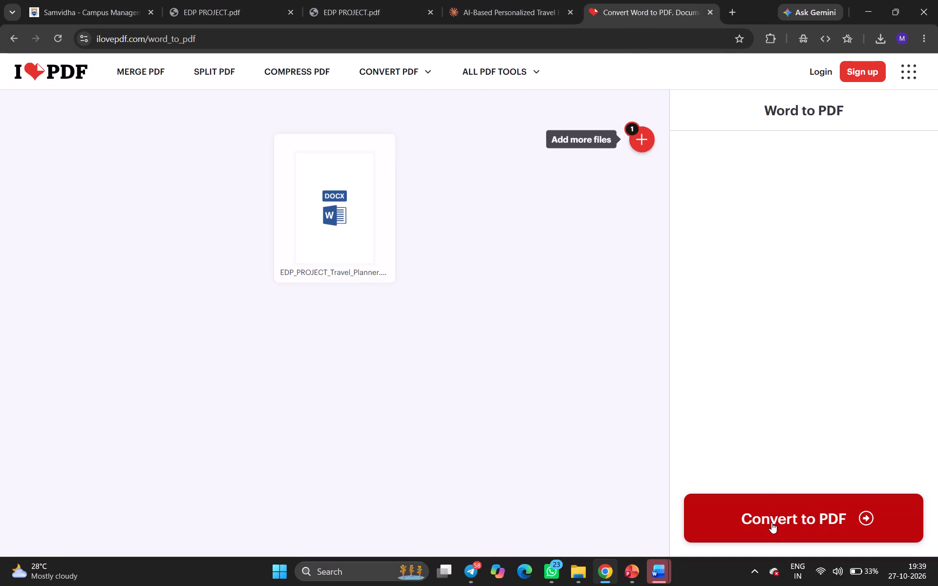
{"action": "left_click", "coordinate": [771, 523]}
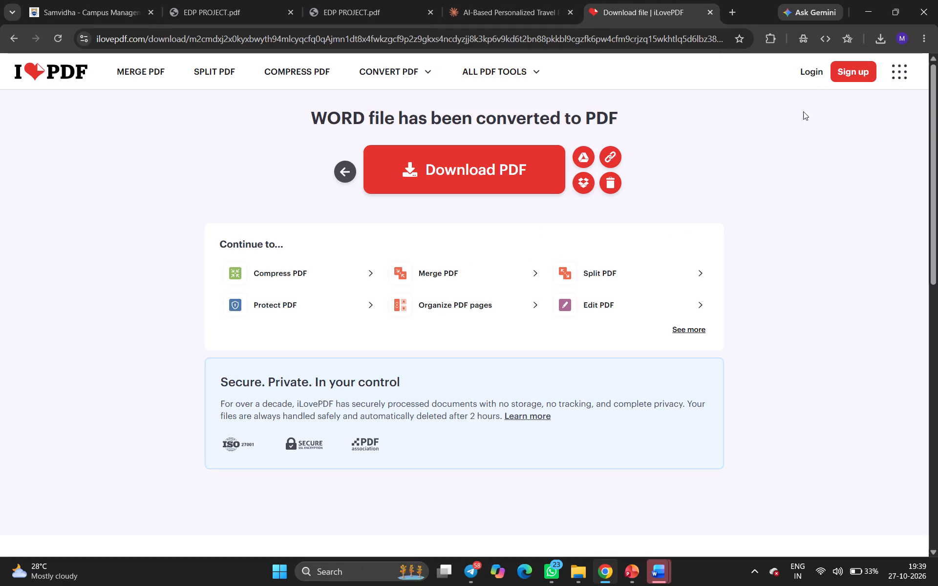
{"action": "left_click", "coordinate": [468, 156]}
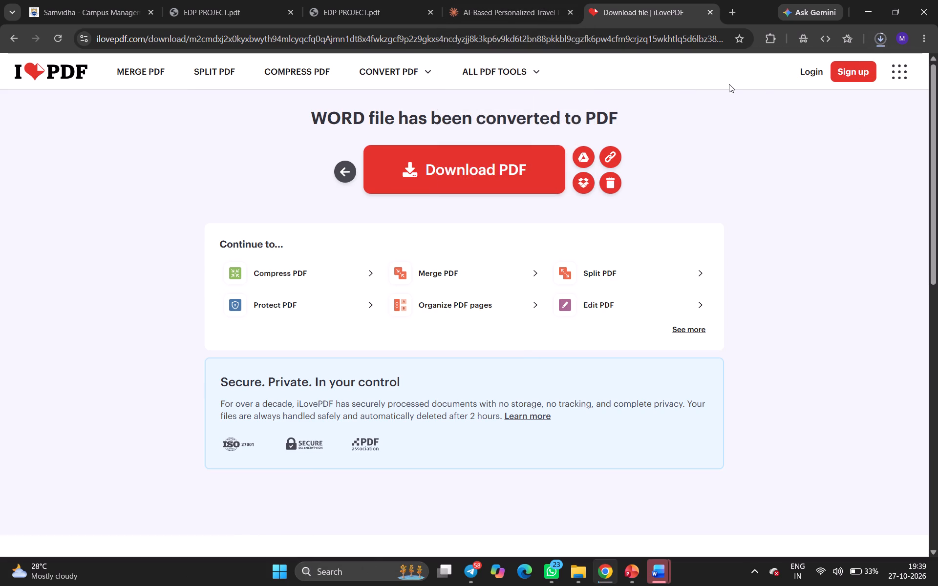
{"action": "left_click", "coordinate": [878, 34]}
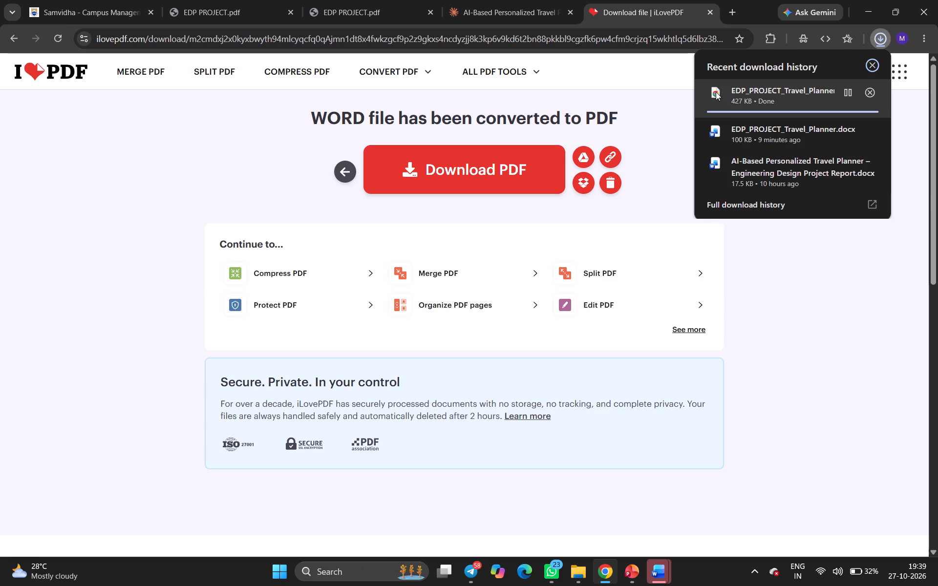
{"action": "double_click", "coordinate": [749, 89]}
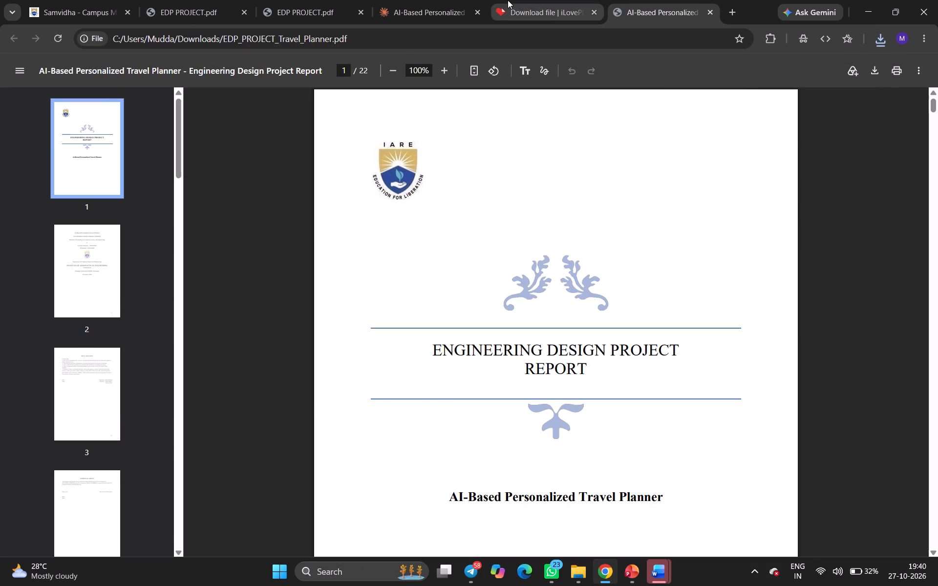
Return to the converter's tab, search Google for "pdf to ppt converter" and open the iLovePDF PDF to PowerPoint page.
{"action": "left_click", "coordinate": [508, 0]}
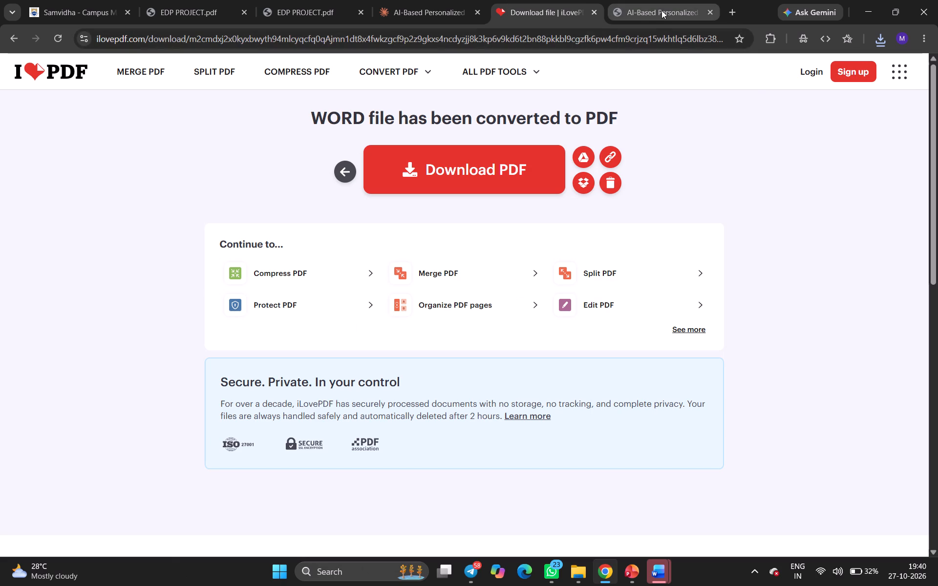
{"action": "left_click", "coordinate": [11, 33]}
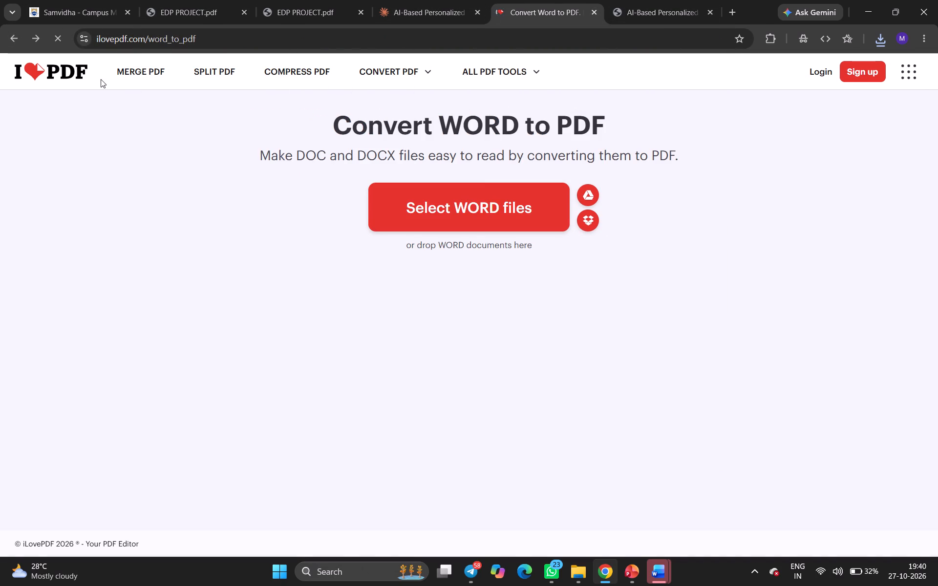
{"action": "left_click", "coordinate": [5, 42]}
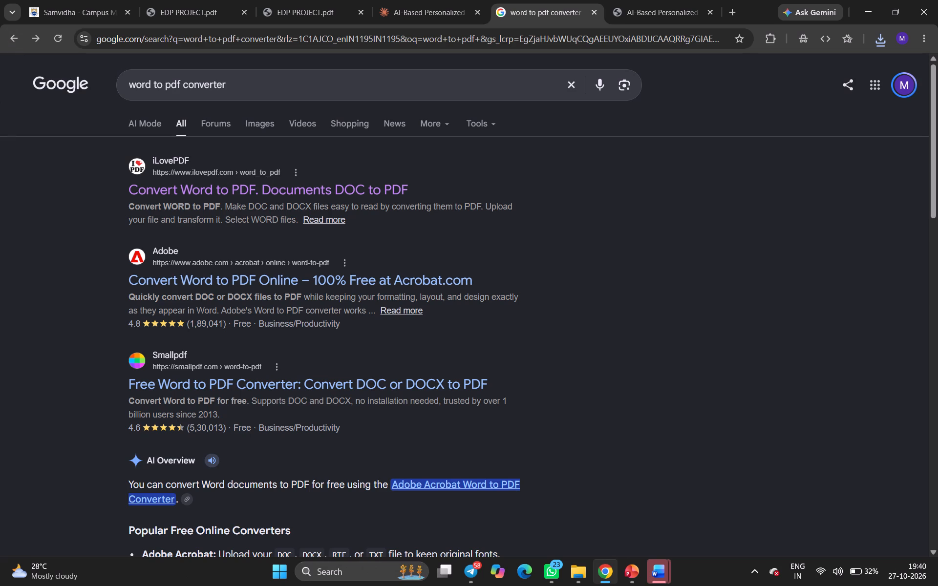
{"action": "left_click_drag", "start_coordinate": [227, 82], "coordinate": [126, 82]}
{"action": "key", "text": "BackSpace"}
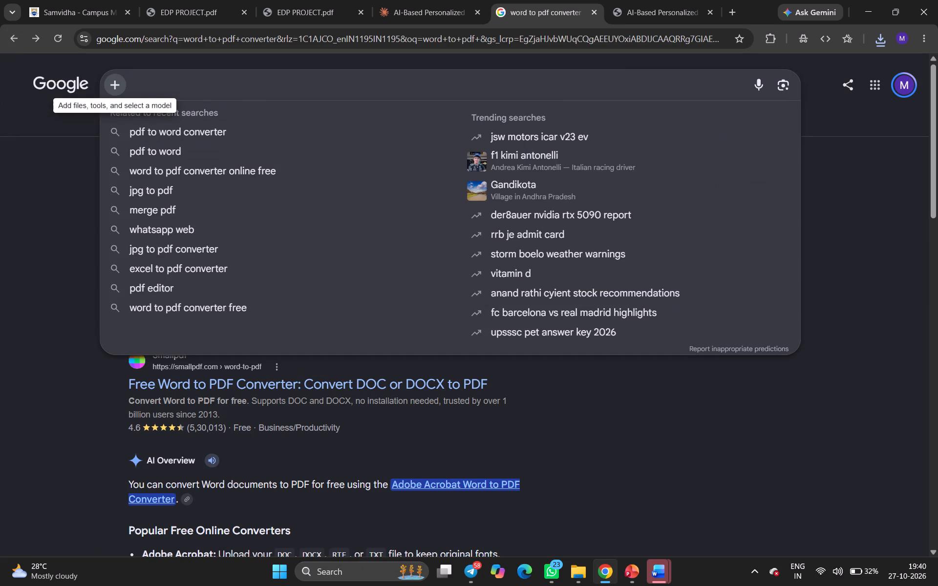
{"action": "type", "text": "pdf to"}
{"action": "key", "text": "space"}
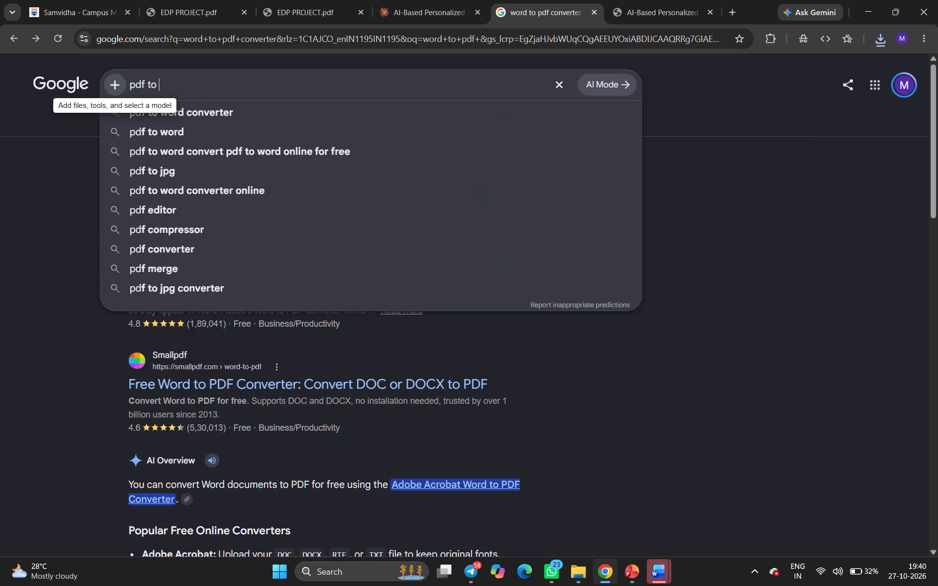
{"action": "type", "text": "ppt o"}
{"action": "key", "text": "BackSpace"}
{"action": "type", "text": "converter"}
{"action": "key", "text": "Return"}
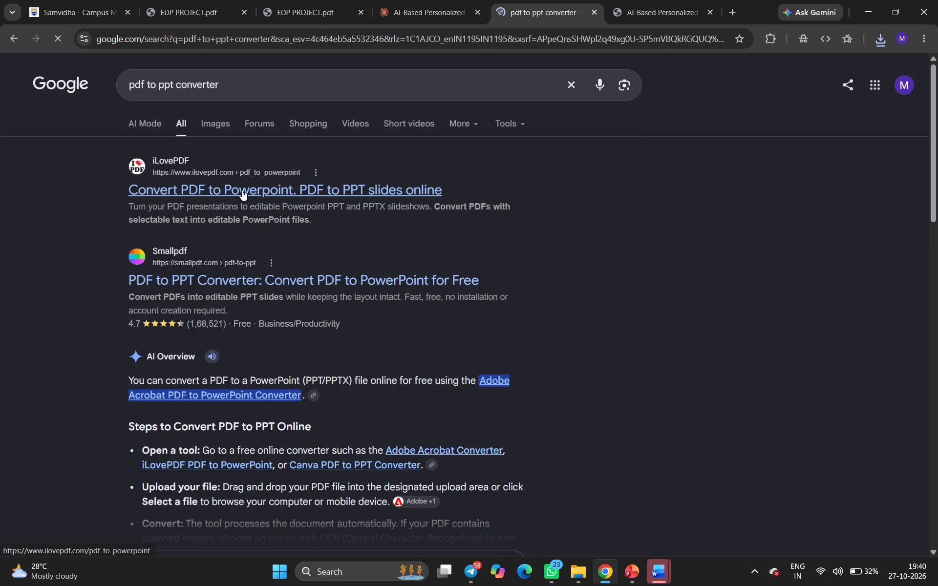
{"action": "left_click", "coordinate": [242, 190]}
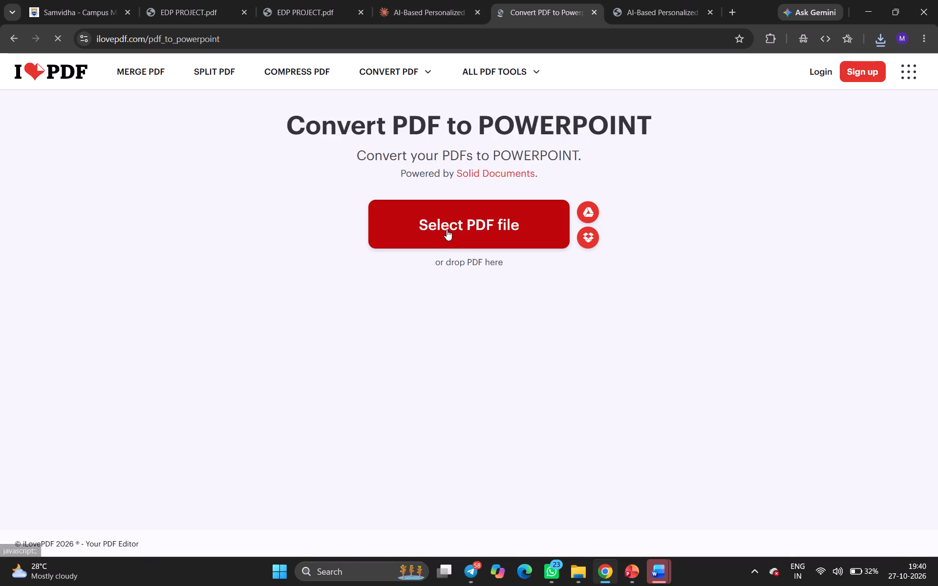
Upload the EDP_PROJECT_Travel_Planner PDF from Downloads to the PDF to PowerPoint converter.
{"action": "left_click", "coordinate": [447, 230]}
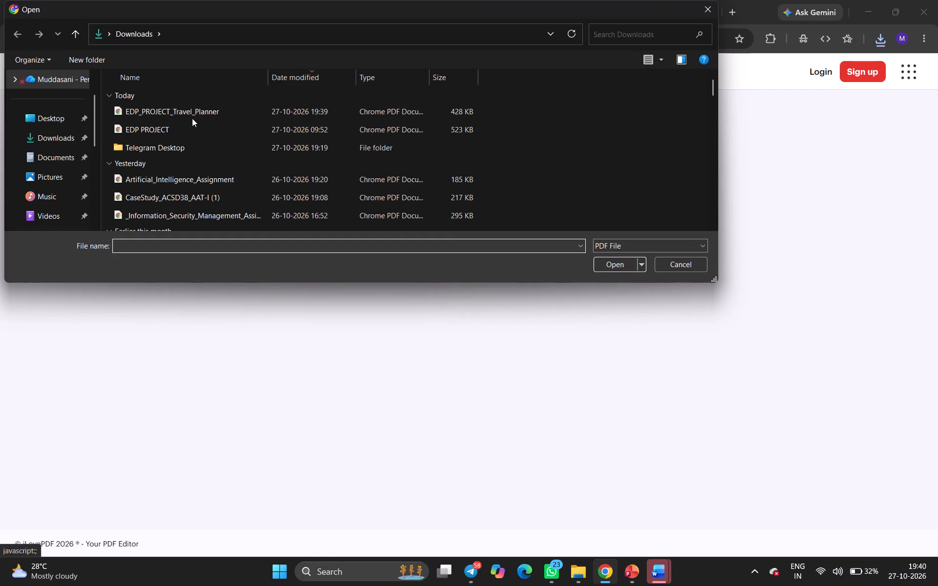
{"action": "left_click", "coordinate": [191, 116]}
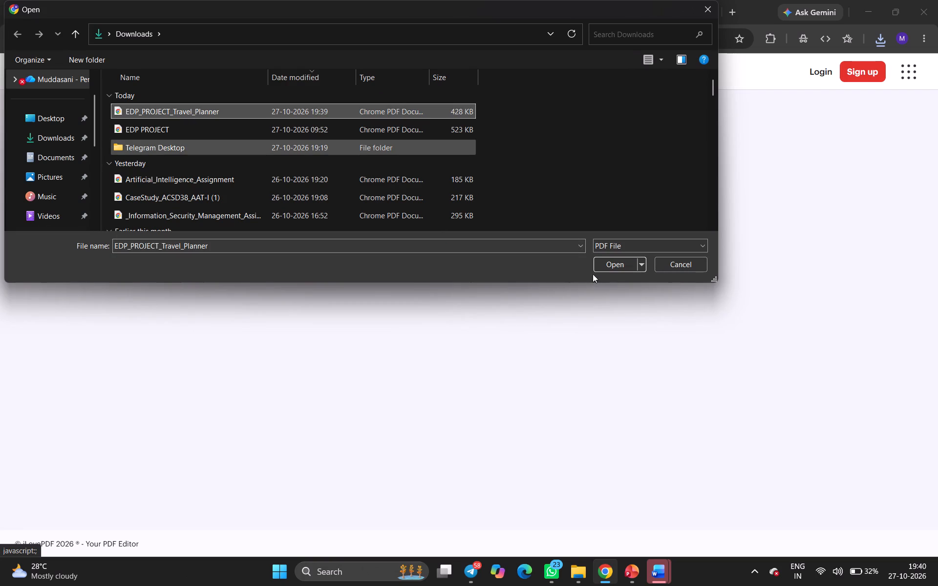
{"action": "left_click", "coordinate": [616, 268]}
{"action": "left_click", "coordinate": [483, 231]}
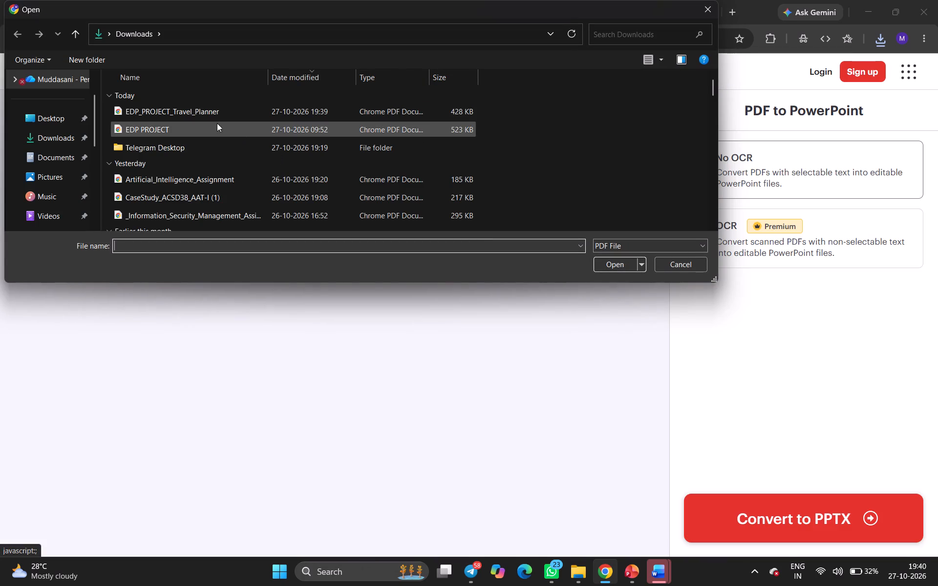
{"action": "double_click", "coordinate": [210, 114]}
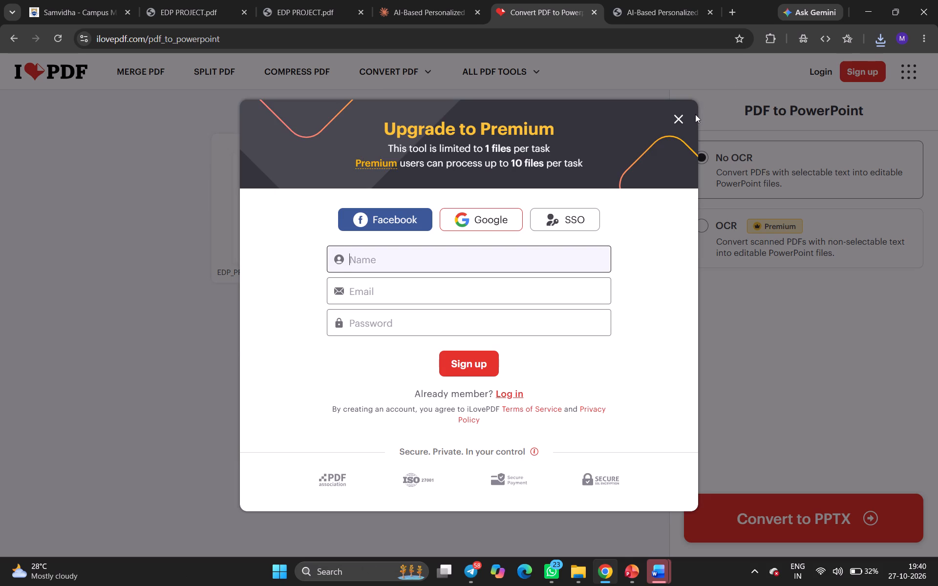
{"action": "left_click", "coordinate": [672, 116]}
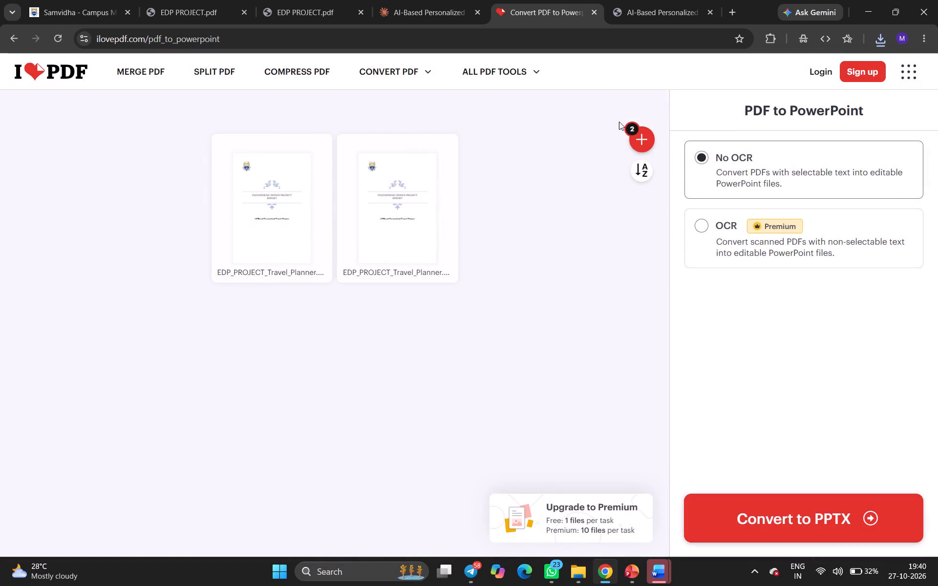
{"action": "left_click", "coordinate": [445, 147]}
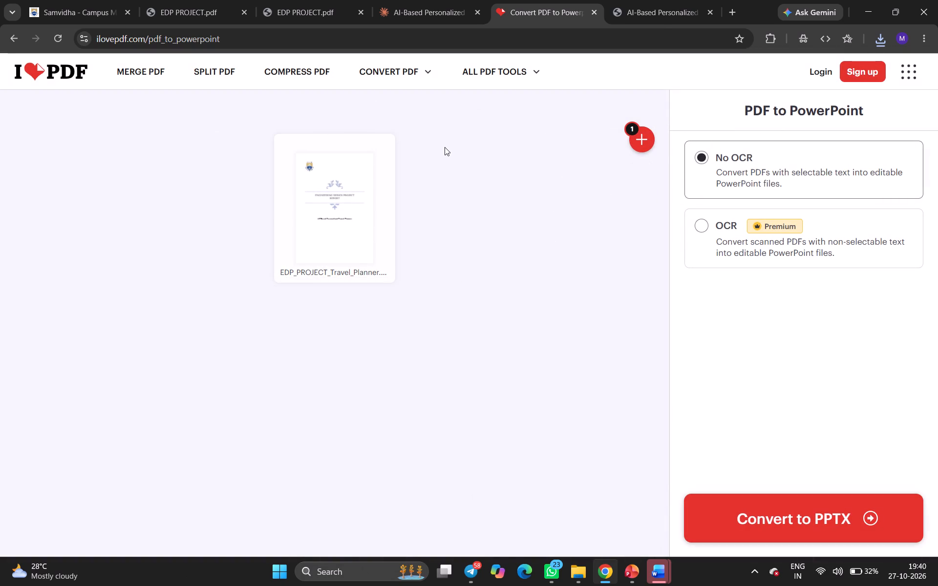
Convert the uploaded PDF to PPTX and open the downloaded presentation in PowerPoint with editing enabled.
{"action": "left_click", "coordinate": [788, 521]}
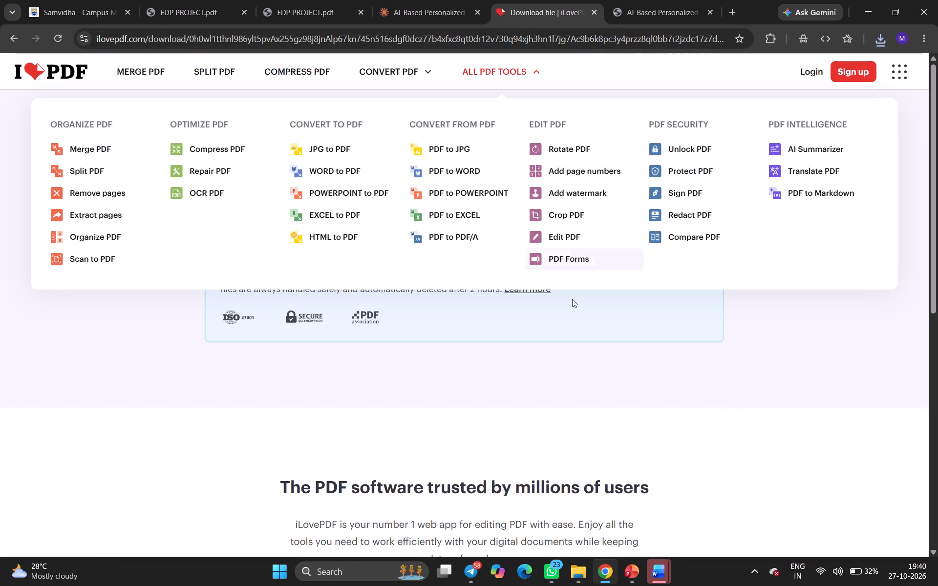
{"action": "left_click", "coordinate": [470, 171]}
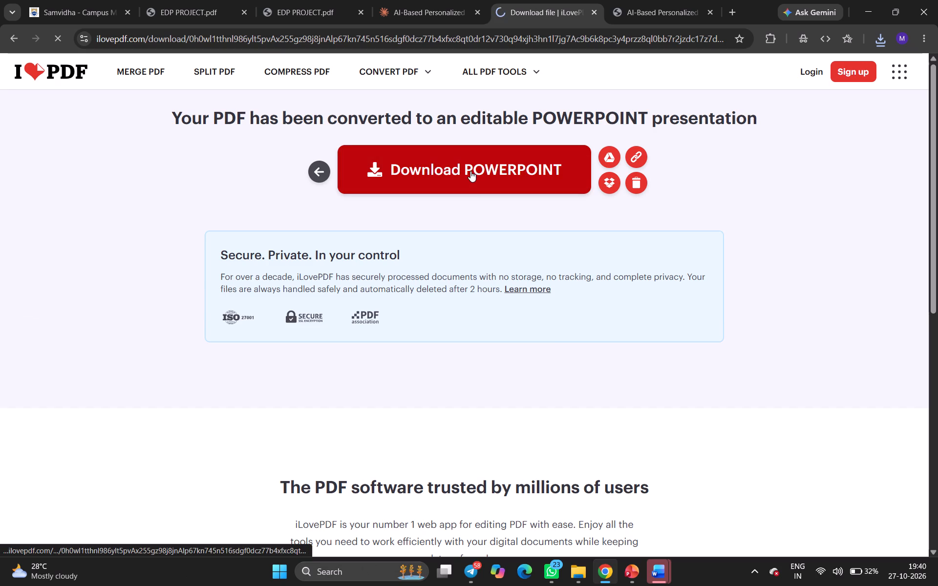
{"action": "left_click", "coordinate": [877, 40]}
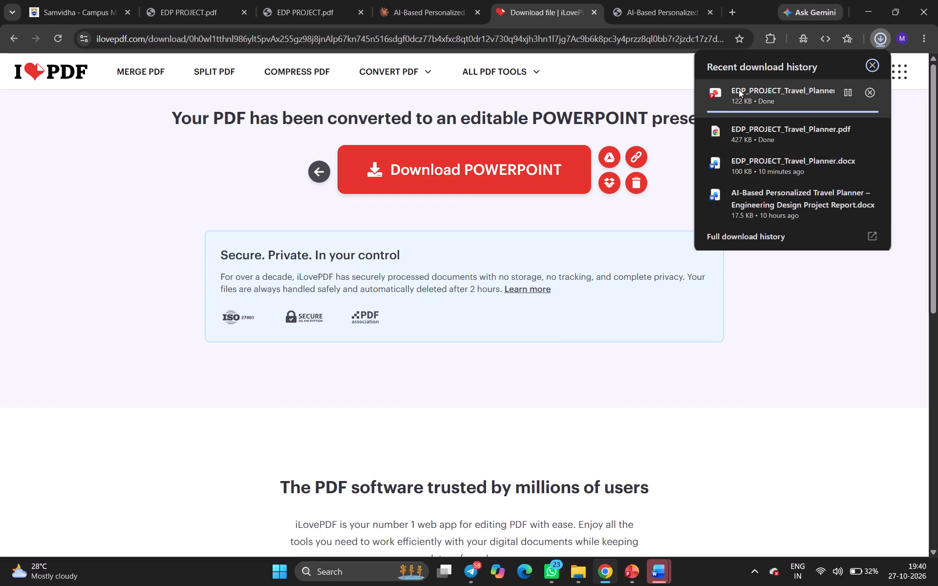
{"action": "left_click", "coordinate": [739, 89]}
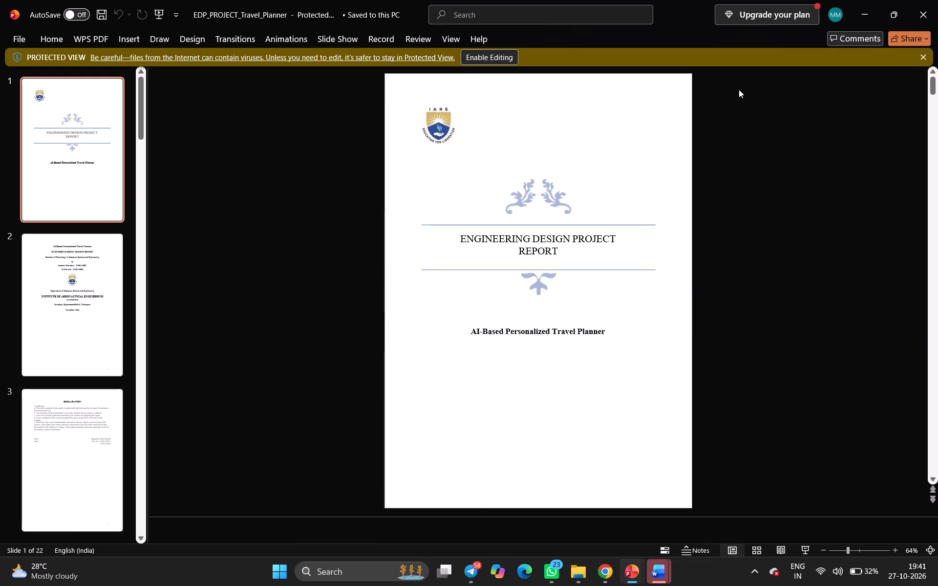
{"action": "left_click", "coordinate": [493, 57]}
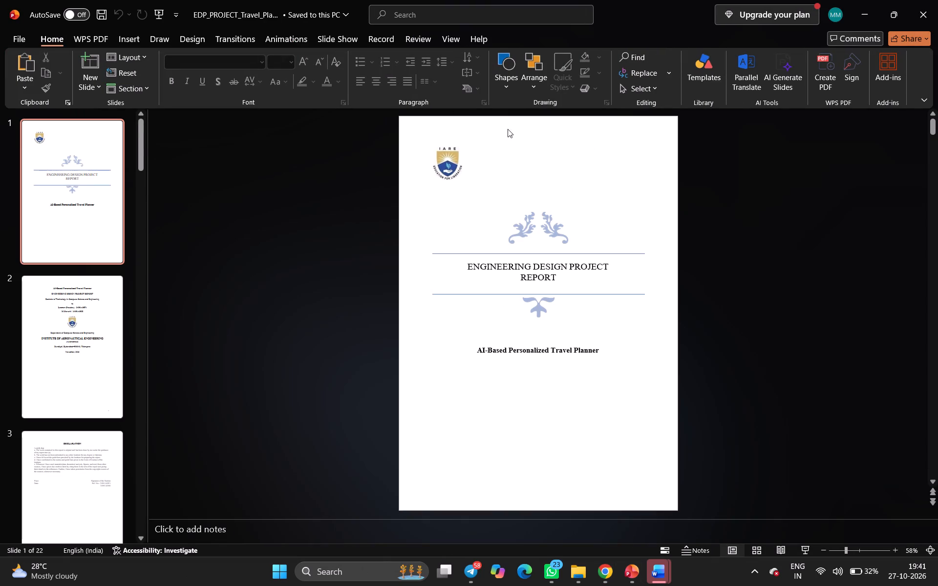
Copy the "AI-Based Personalized Travel Planner" text box on the first slide and delete it from the slide.
{"action": "scroll", "coordinate": [501, 332], "scroll_direction": "right", "scroll_amount": 1}
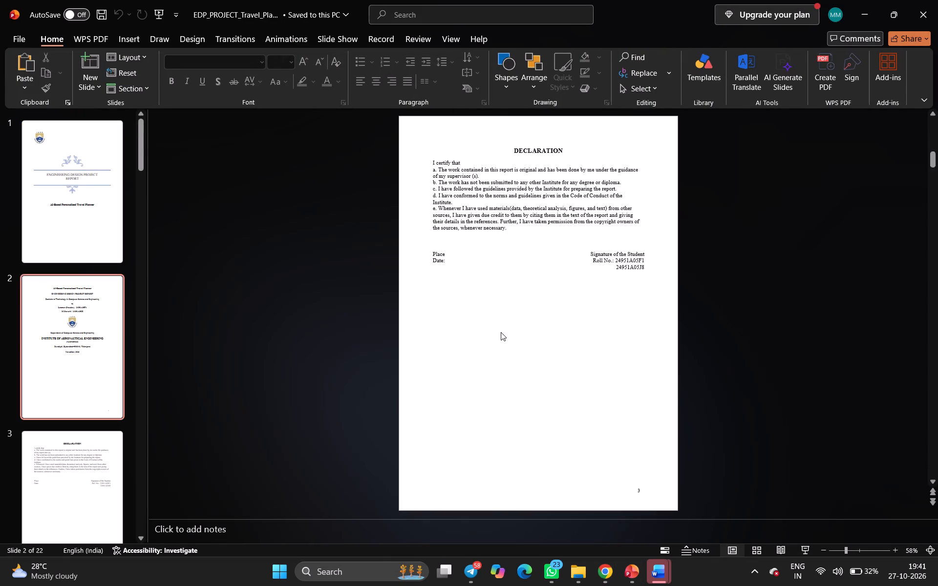
{"action": "scroll", "coordinate": [501, 332], "scroll_direction": "right", "scroll_amount": 1}
{"action": "scroll", "coordinate": [501, 332], "scroll_direction": "up", "scroll_amount": 6}
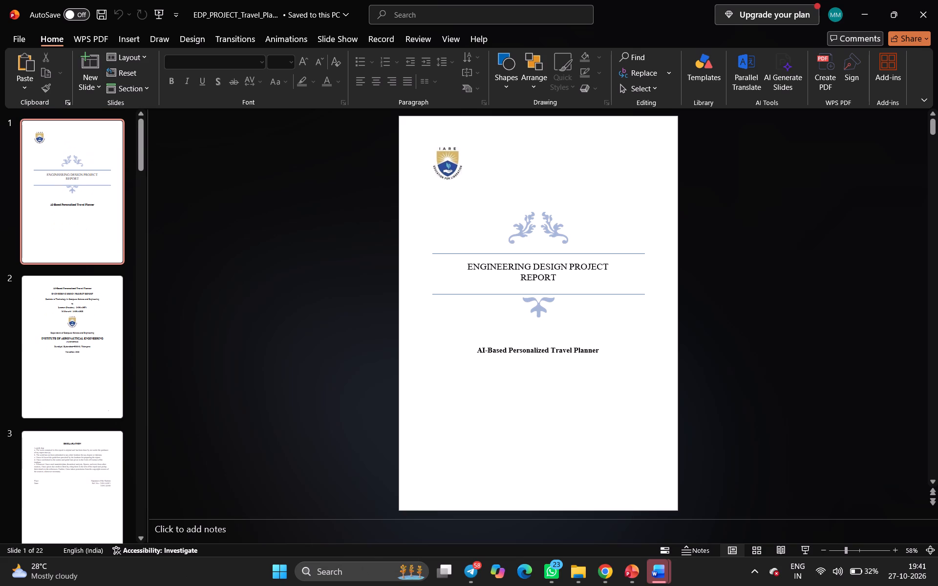
{"action": "left_click_drag", "start_coordinate": [476, 348], "coordinate": [509, 355]}
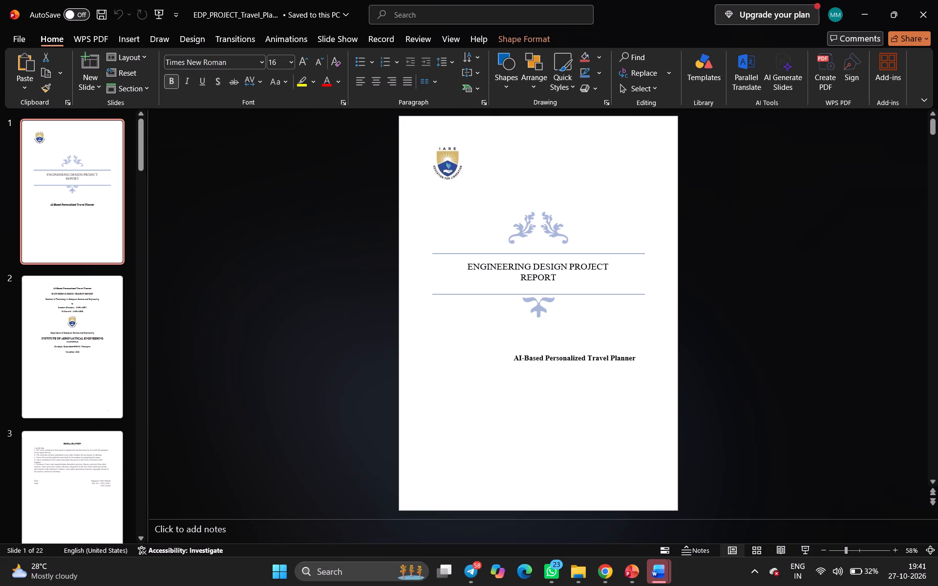
{"action": "left_click_drag", "start_coordinate": [509, 355], "coordinate": [481, 350]}
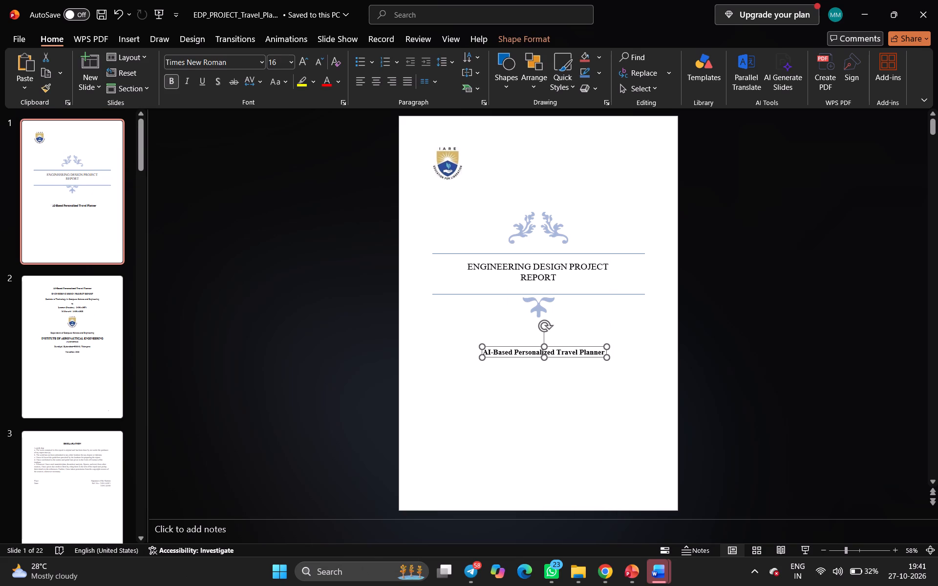
{"action": "key", "text": "ctrl+c"}
{"action": "key", "text": "BackSpace"}
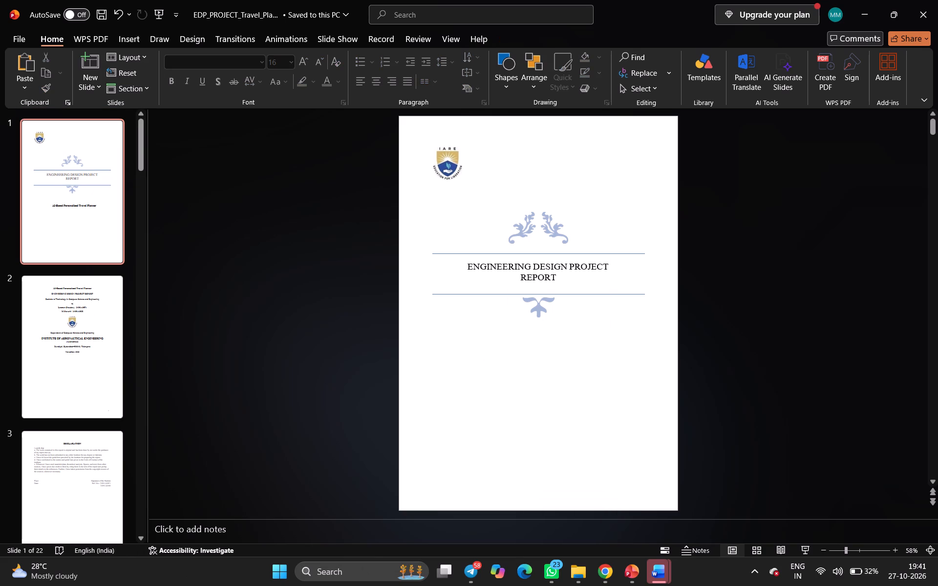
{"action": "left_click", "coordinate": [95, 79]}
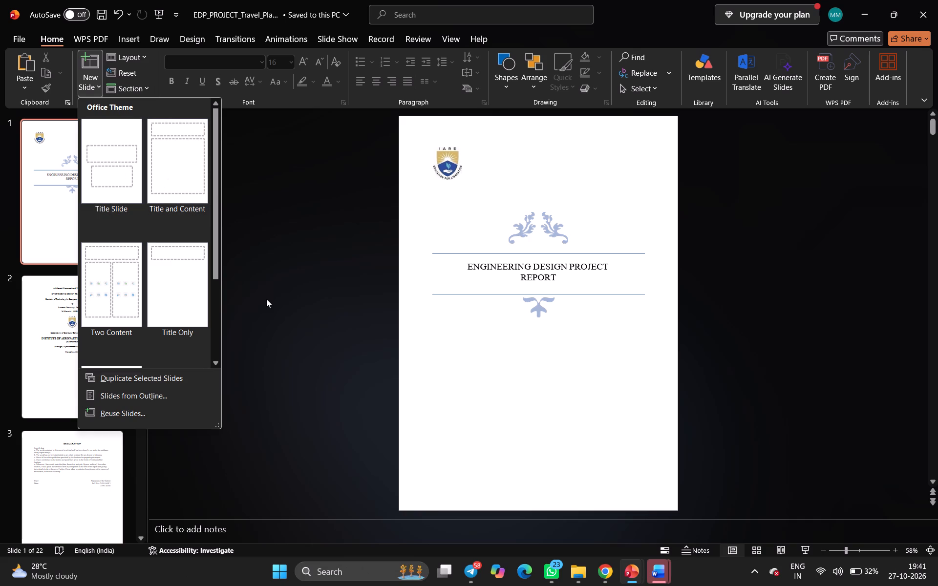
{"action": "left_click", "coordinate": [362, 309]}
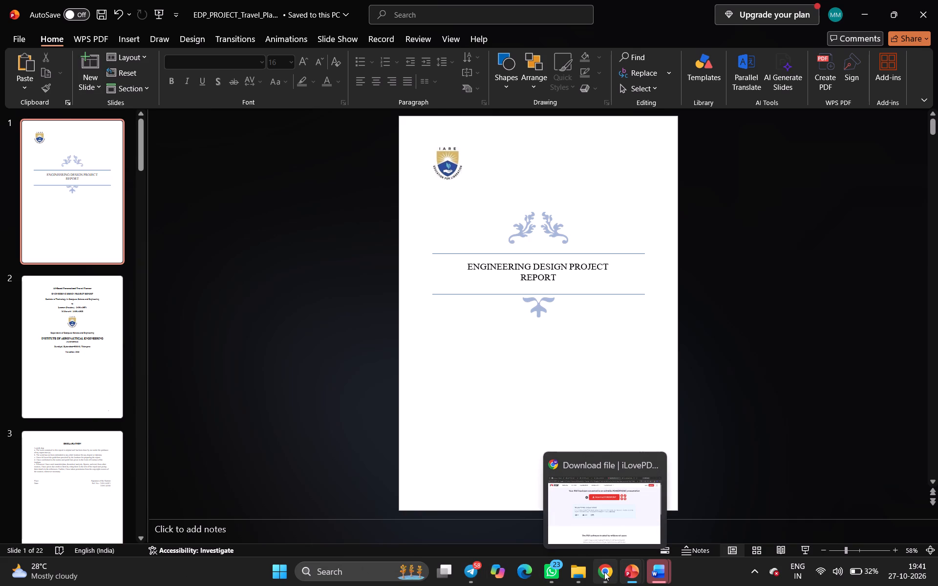
Switch to Chrome, return to iLovePDF's PDF to PowerPoint converter, upload the EDP PROJECT PDF from Downloads and convert it.
{"action": "left_click", "coordinate": [583, 517]}
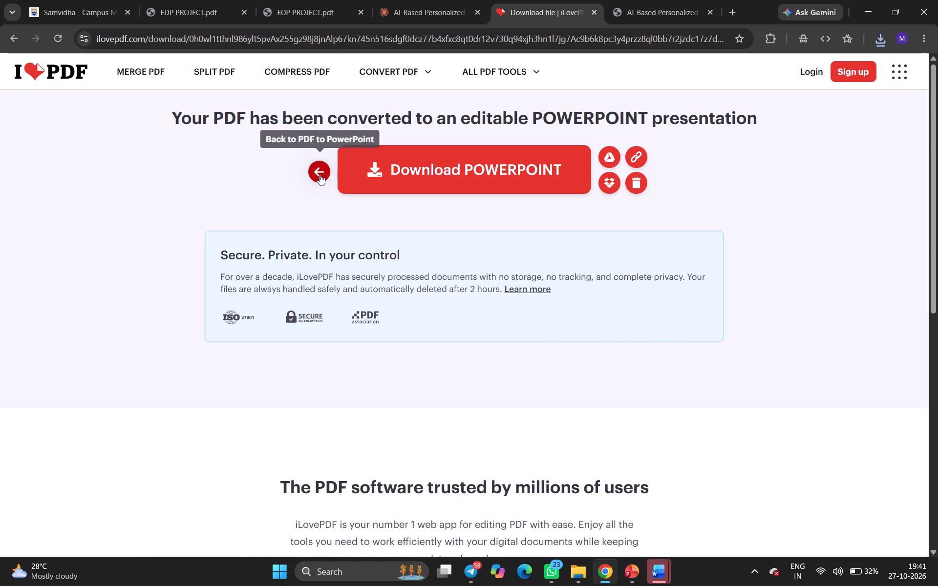
{"action": "left_click", "coordinate": [320, 174]}
{"action": "left_click", "coordinate": [447, 226]}
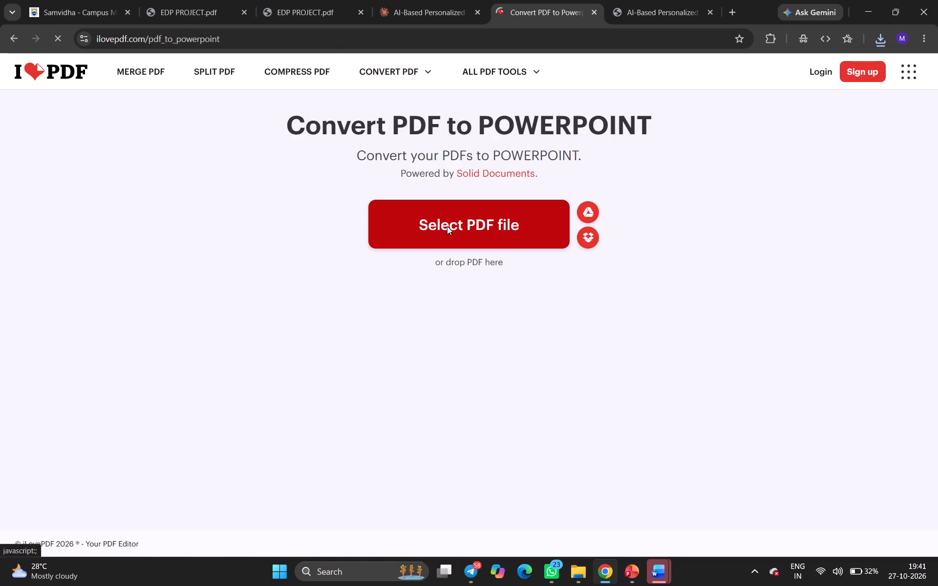
{"action": "double_click", "coordinate": [211, 133]}
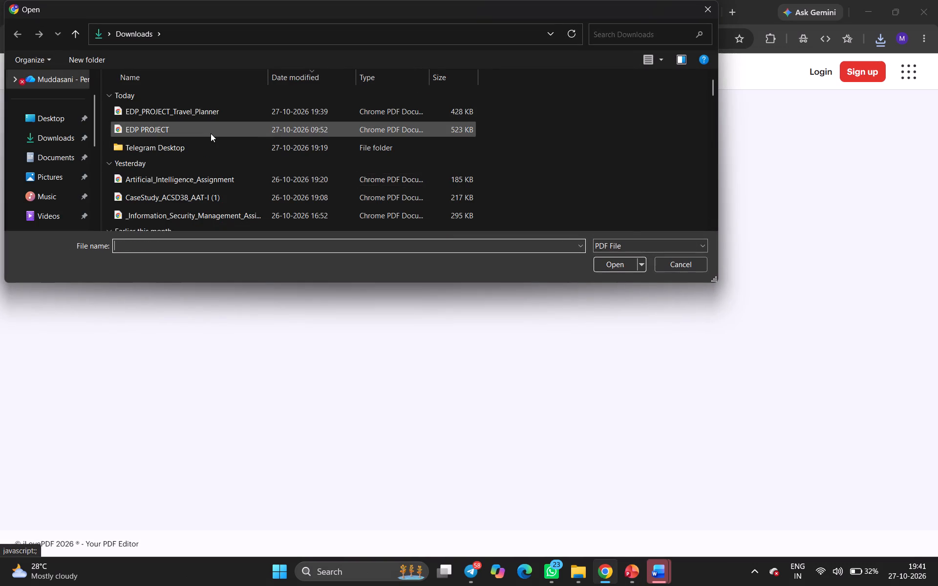
{"action": "left_click", "coordinate": [723, 509]}
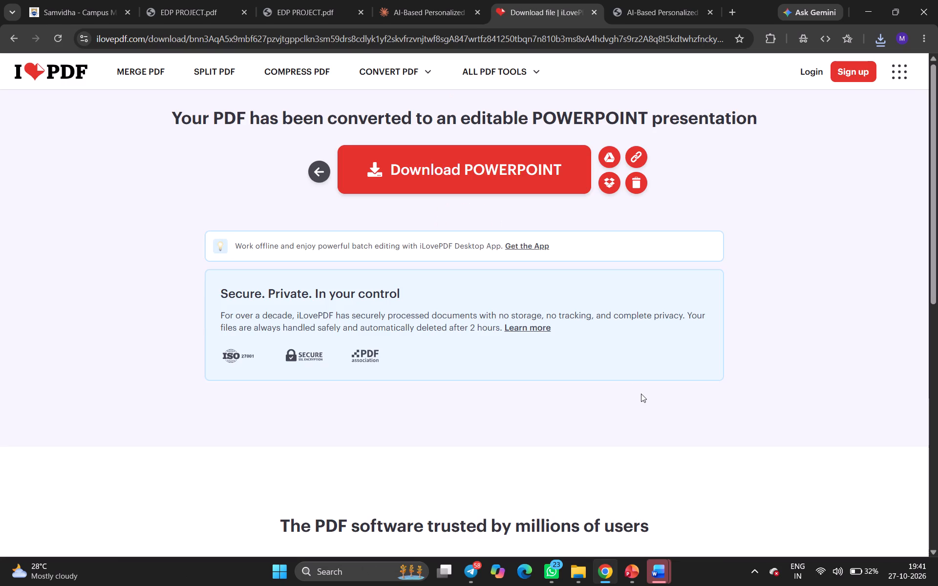
Download the converted EDP PROJECT.pptx and open it in PowerPoint with editing enabled.
{"action": "left_click", "coordinate": [501, 167]}
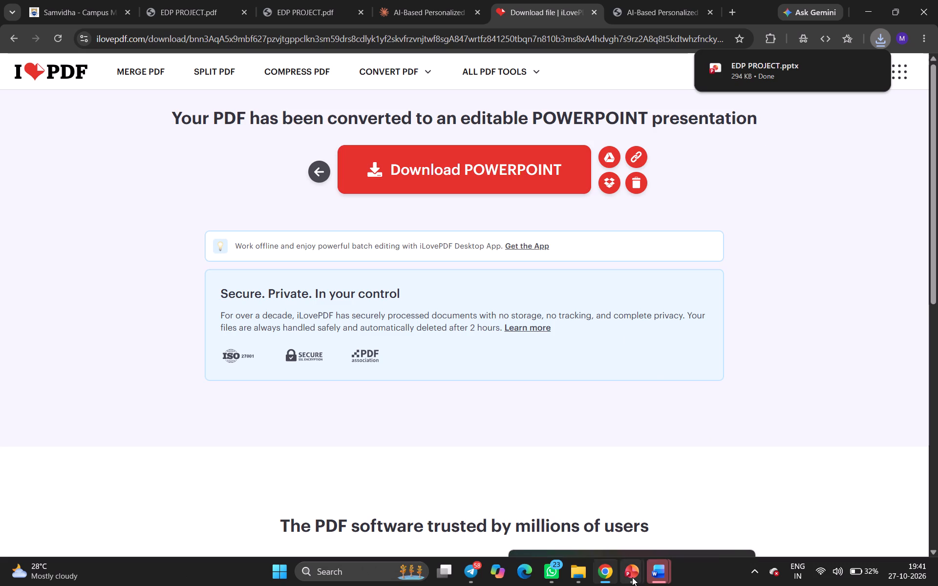
{"action": "left_click", "coordinate": [737, 72]}
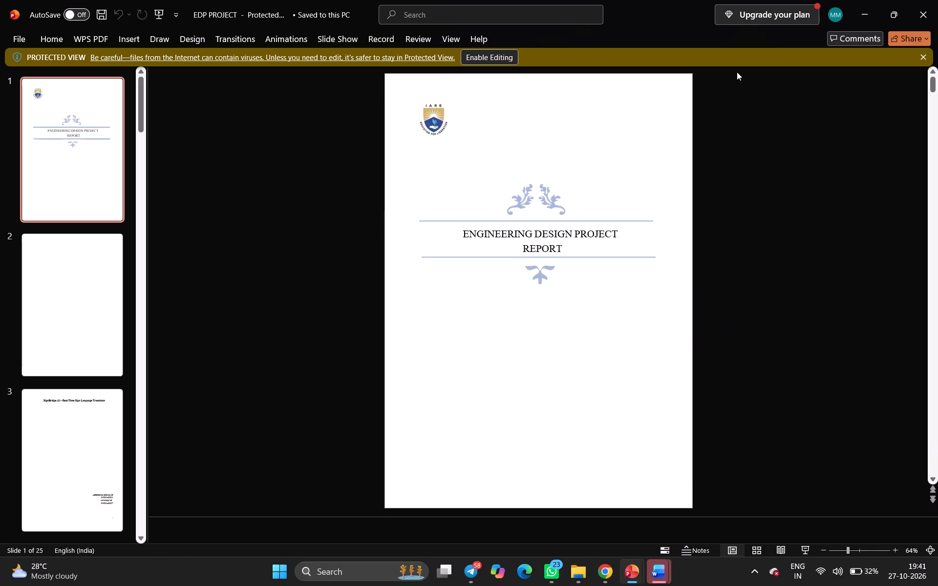
{"action": "left_click", "coordinate": [483, 56]}
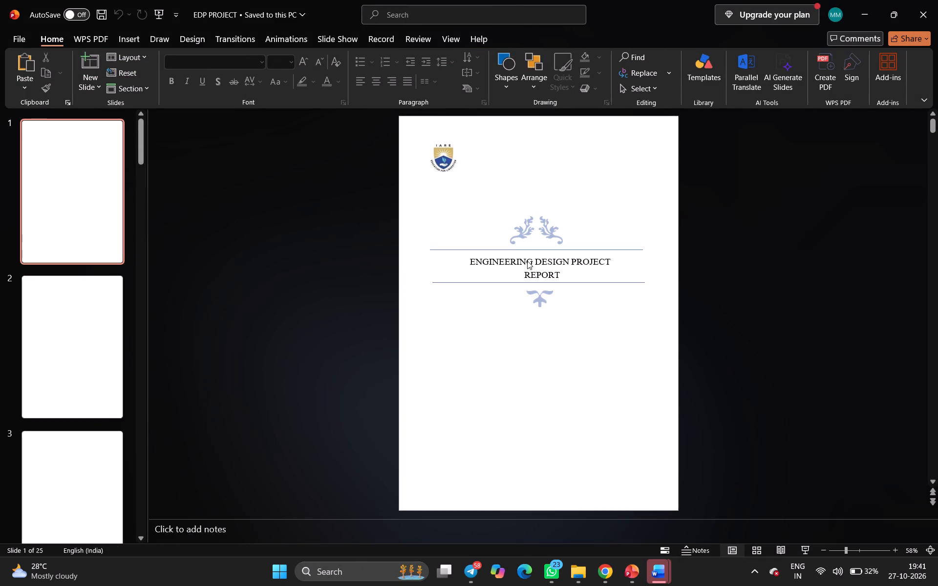
Copy slide 3 of EDP PROJECT, the "SignBridge AI – Real-Time Sign Language Translator" page, into EDP_PROJECT_Travel_Planner after its first slide.
{"action": "left_click", "coordinate": [74, 338]}
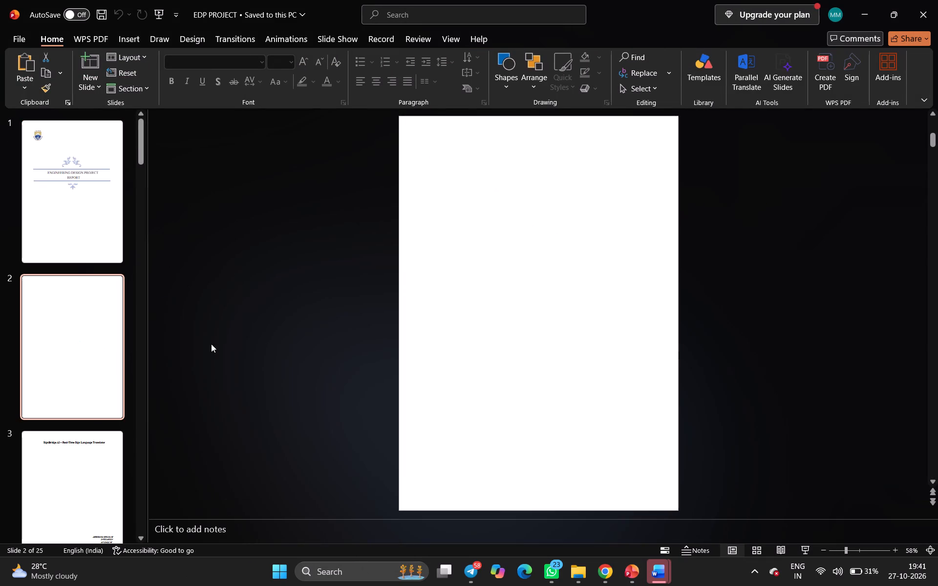
{"action": "left_click", "coordinate": [86, 467]}
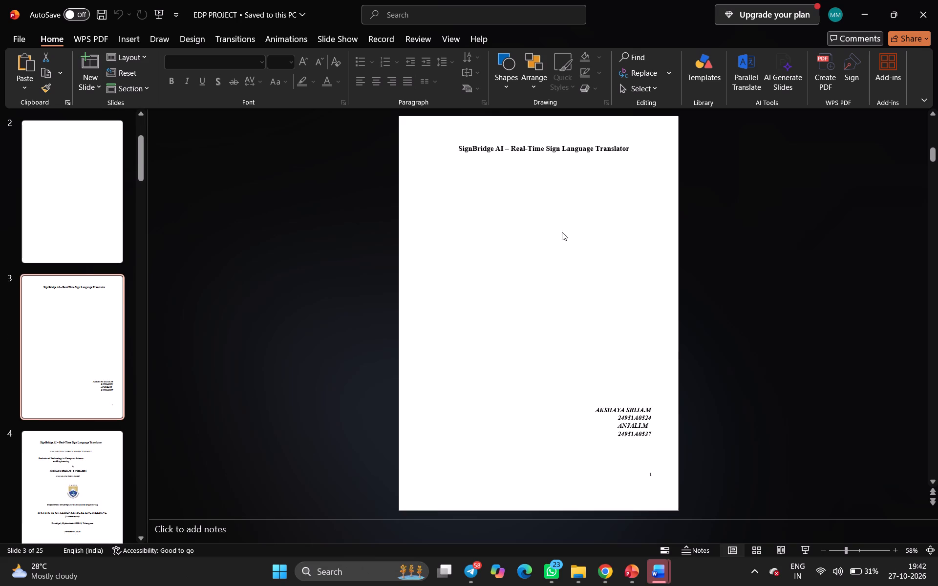
{"action": "left_click", "coordinate": [543, 234]}
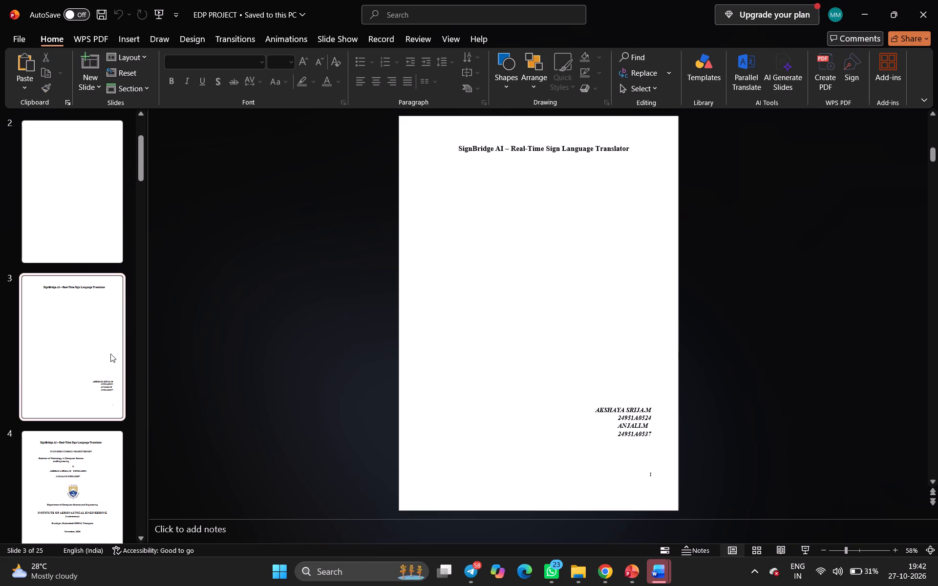
{"action": "right_click", "coordinate": [110, 354]}
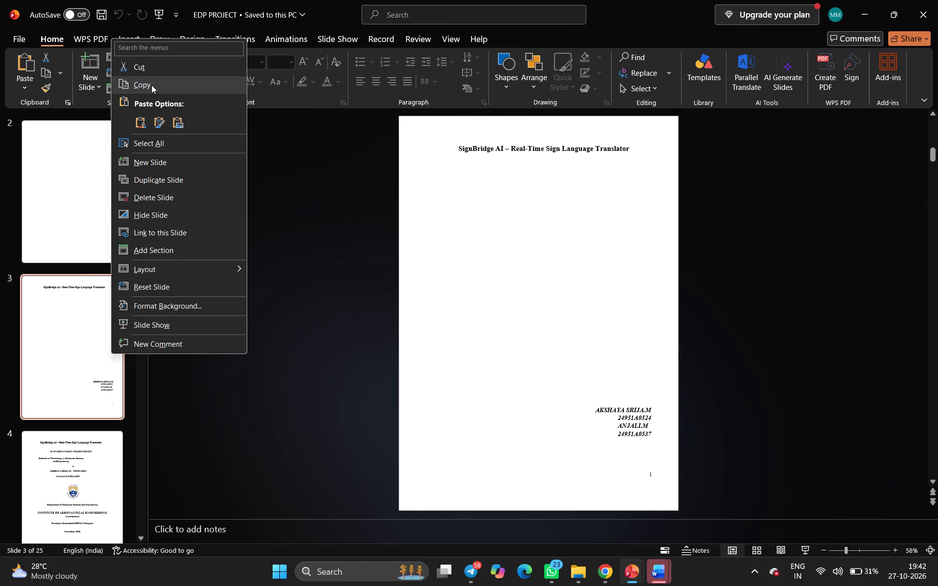
{"action": "left_click", "coordinate": [151, 85]}
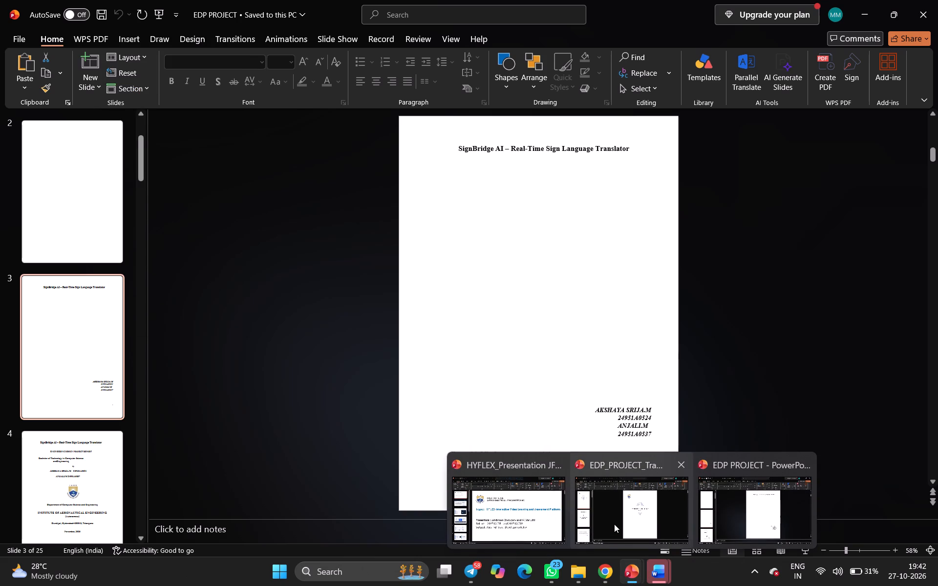
{"action": "left_click", "coordinate": [614, 522]}
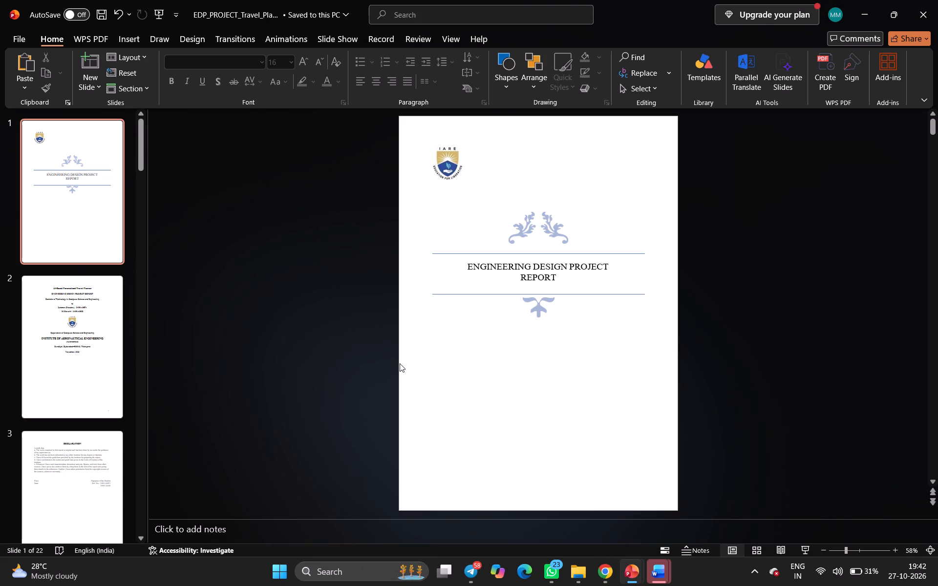
{"action": "key", "text": "ctrl+v"}
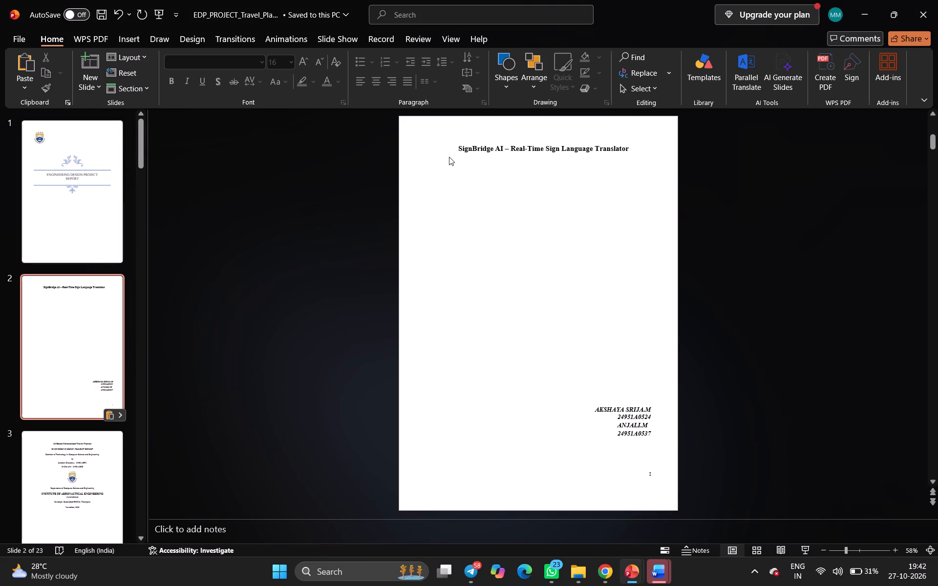
Erase the "SignBridge AI – Real-Time Sign Language Translator" title text from the pasted slide 2.
{"action": "left_click", "coordinate": [479, 150]}
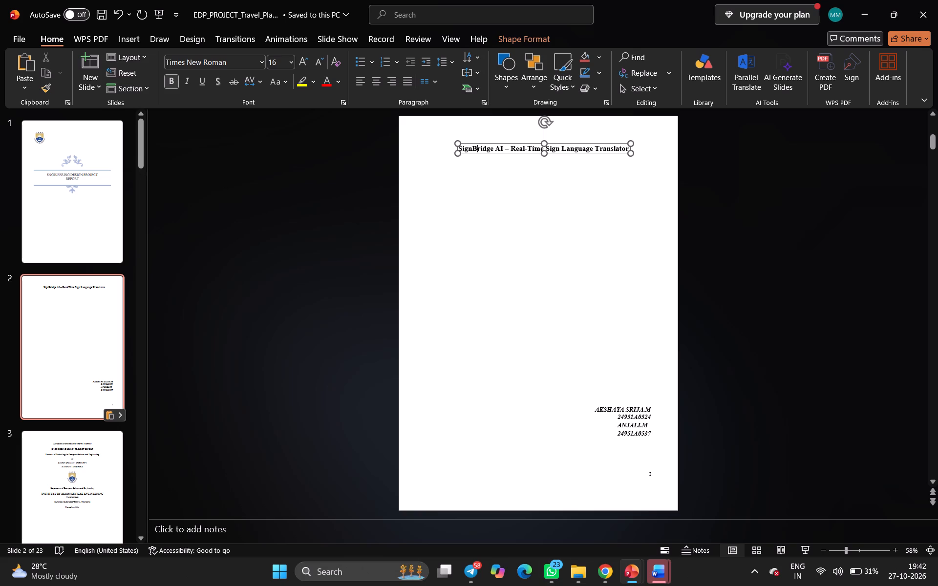
{"action": "left_click", "coordinate": [622, 146]}
{"action": "key", "text": "BackSpace"}
{"action": "key", "text": "BackSpace"}
{"action": "key", "text": "BackSpace"}
{"action": "key", "text": "BackSpace"}
{"action": "key", "text": "BackSpace"}
{"action": "key", "text": "BackSpace"}
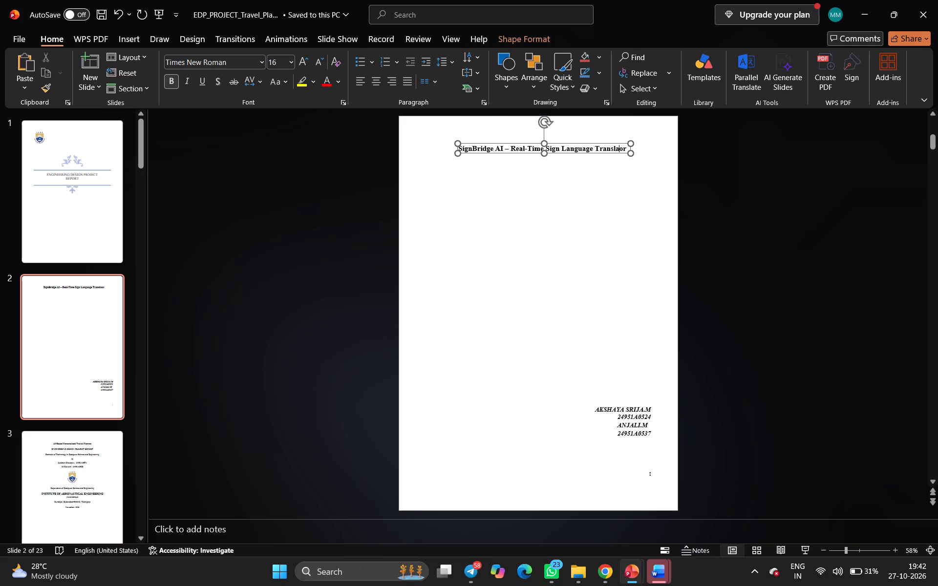
{"action": "key", "text": "Right"}
{"action": "key", "text": "BackSpace"}
{"action": "key", "text": "Right"}
{"action": "key", "text": "BackSpace"}
{"action": "key", "text": "BackSpace"}
{"action": "key", "text": "BackSpace"}
{"action": "key", "text": "BackSpace"}
{"action": "key", "text": "BackSpace"}
{"action": "key", "text": "BackSpace"}
{"action": "key", "text": "BackSpace"}
{"action": "key", "text": "BackSpace"}
{"action": "key", "text": "BackSpace"}
{"action": "key", "text": "BackSpace"}
{"action": "key", "text": "BackSpace"}
{"action": "key", "text": "BackSpace"}
{"action": "key", "text": "BackSpace"}
{"action": "key", "text": "BackSpace"}
{"action": "key", "text": "BackSpace"}
{"action": "key", "text": "BackSpace"}
{"action": "key", "text": "BackSpace"}
{"action": "key", "text": "BackSpace"}
{"action": "key", "text": "BackSpace"}
{"action": "key", "text": "BackSpace"}
{"action": "key", "text": "BackSpace"}
{"action": "key", "text": "BackSpace"}
{"action": "key", "text": "BackSpace"}
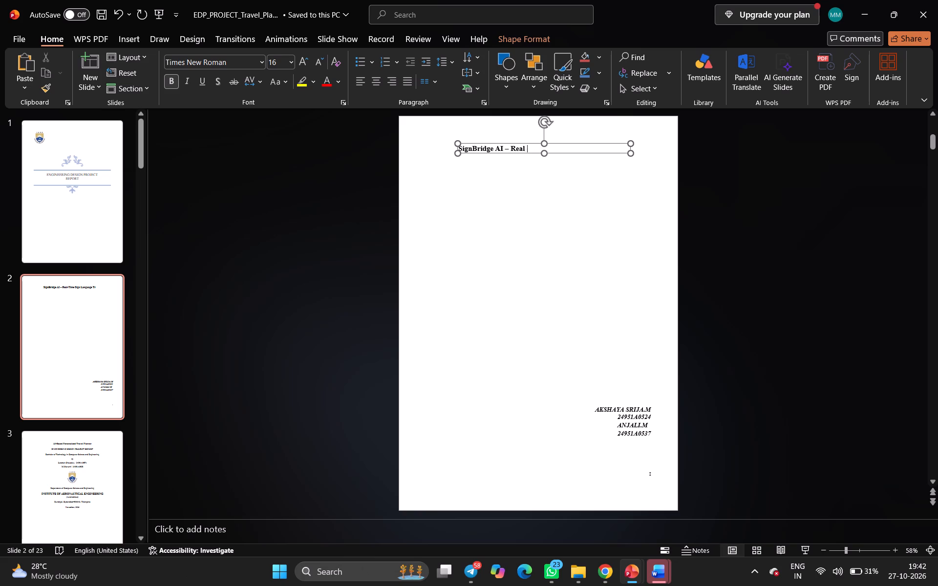
{"action": "key", "text": "BackSpace"}
{"action": "key", "text": "BackSpace"}
{"action": "key", "text": "BackSpace"}
{"action": "key", "text": "BackSpace"}
{"action": "key", "text": "BackSpace"}
{"action": "key", "text": "BackSpace"}
{"action": "key", "text": "BackSpace"}
{"action": "key", "text": "BackSpace"}
{"action": "key", "text": "BackSpace"}
{"action": "key", "text": "BackSpace"}
{"action": "key", "text": "BackSpace"}
{"action": "key", "text": "BackSpace"}
{"action": "key", "text": "BackSpace"}
{"action": "key", "text": "BackSpace"}
{"action": "key", "text": "BackSpace"}
{"action": "key", "text": "BackSpace"}
{"action": "key", "text": "BackSpace"}
{"action": "key", "text": "BackSpace"}
{"action": "key", "text": "BackSpace"}
Copy the title "AI-Based Personalized Travel Planner" from slide 3 and paste it into slide 2's title box.
{"action": "left_click", "coordinate": [91, 502]}
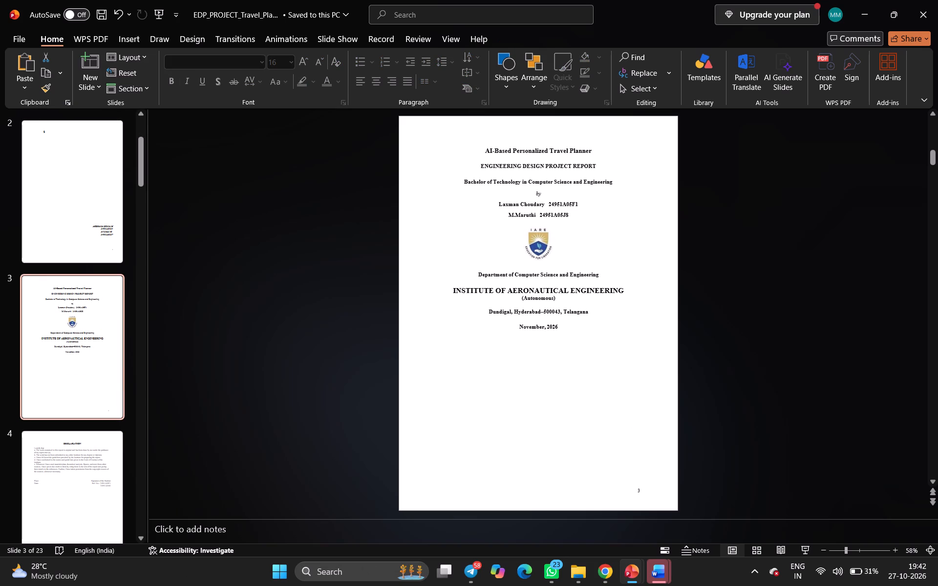
{"action": "left_click", "coordinate": [487, 150]}
{"action": "left_click", "coordinate": [487, 150]}
{"action": "left_click_drag", "start_coordinate": [487, 150], "coordinate": [583, 153]}
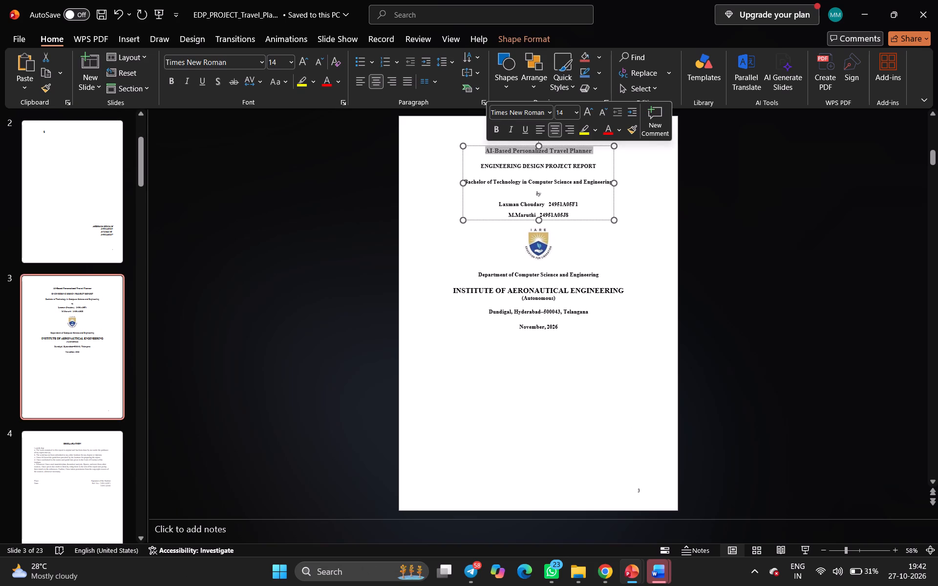
{"action": "left_click_drag", "start_coordinate": [583, 153], "coordinate": [587, 154]}
{"action": "key", "text": "ctrl+c"}
{"action": "left_click", "coordinate": [76, 180]}
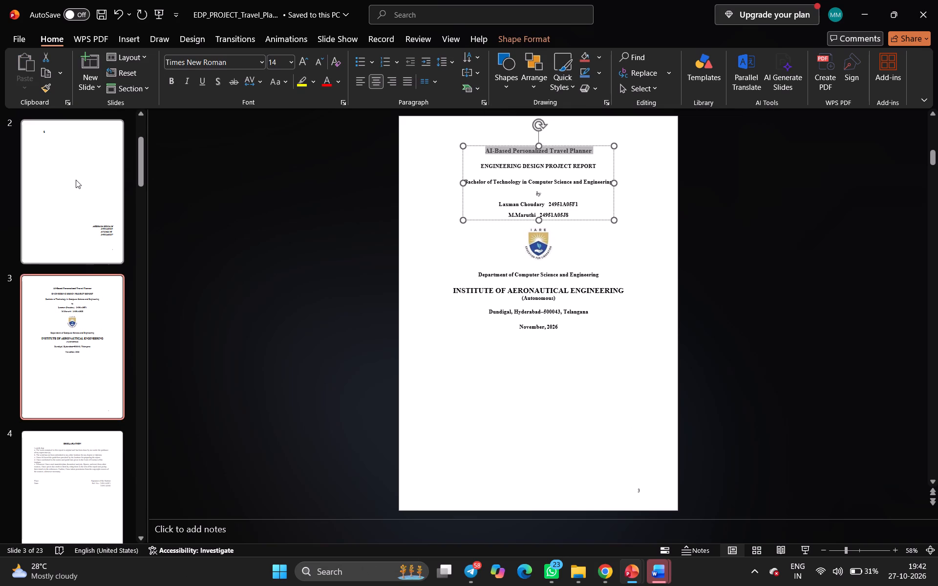
{"action": "left_click", "coordinate": [466, 150]}
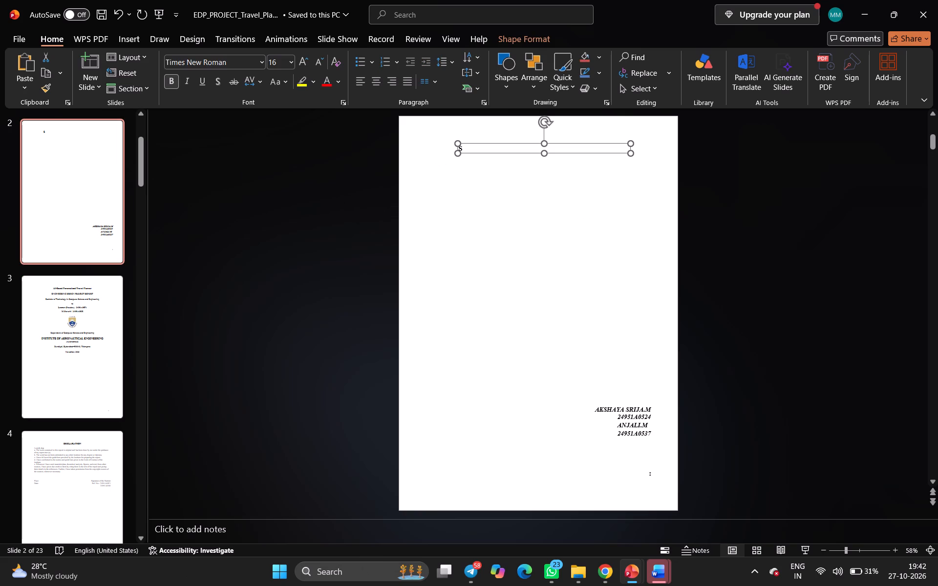
{"action": "key", "text": "ctrl+v"}
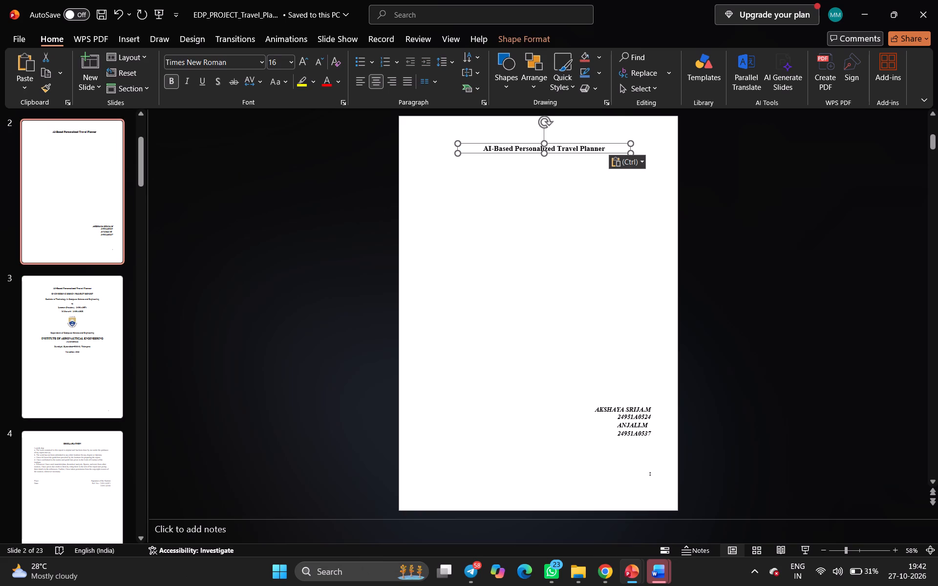
Replace the student names and roll numbers near the bottom of slide 2 with the two students' details copied from slide 3.
{"action": "left_click", "coordinate": [620, 420]}
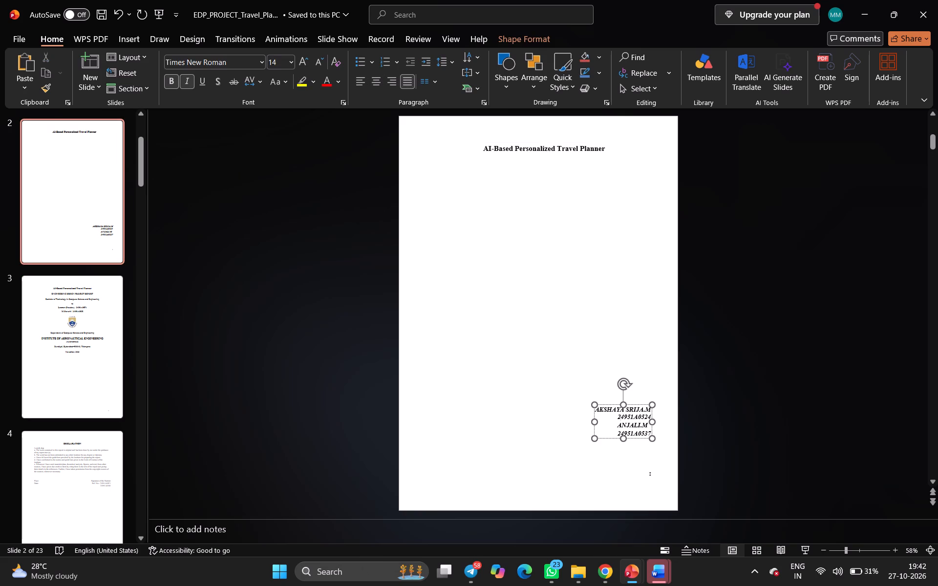
{"action": "left_click", "coordinate": [647, 415]}
{"action": "left_click", "coordinate": [86, 501]}
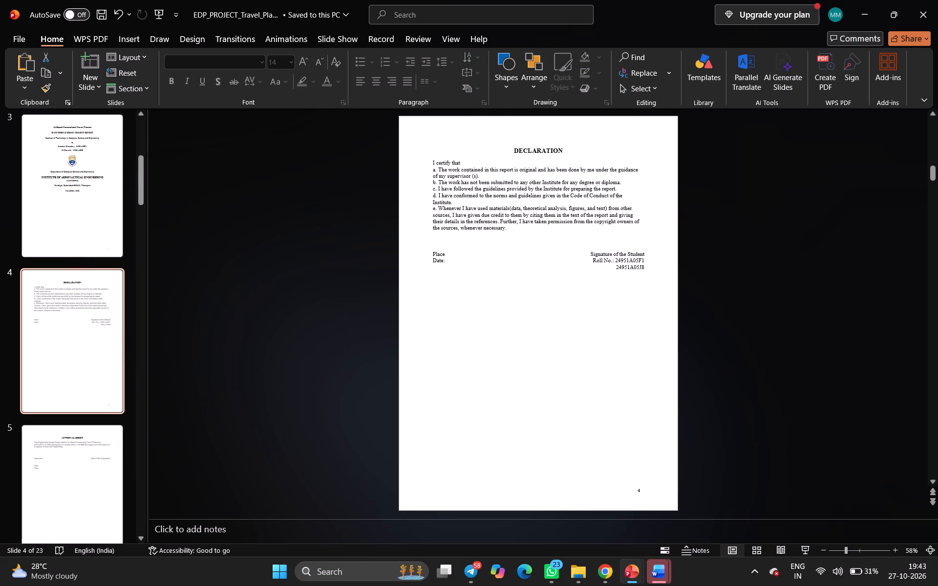
{"action": "left_click", "coordinate": [84, 195]}
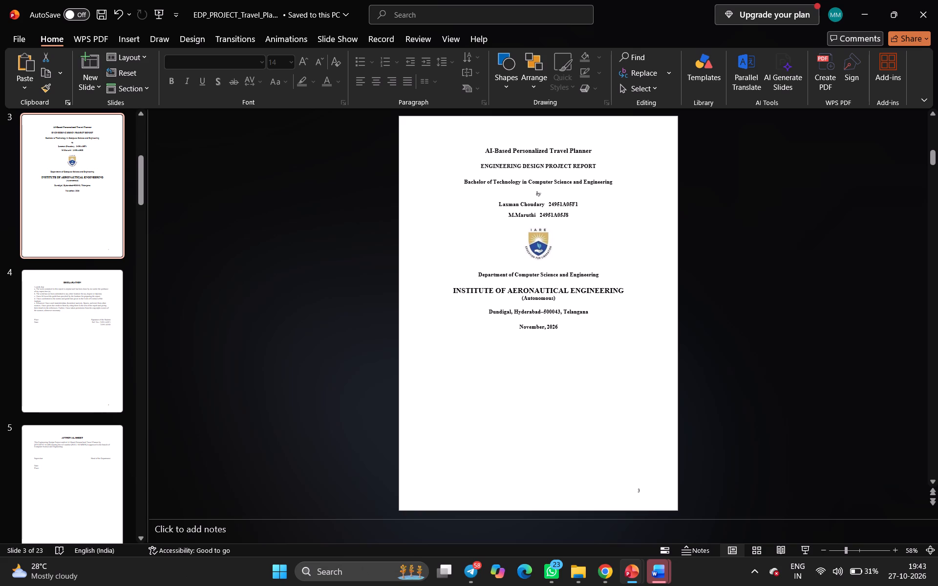
{"action": "left_click_drag", "start_coordinate": [498, 203], "coordinate": [571, 212]}
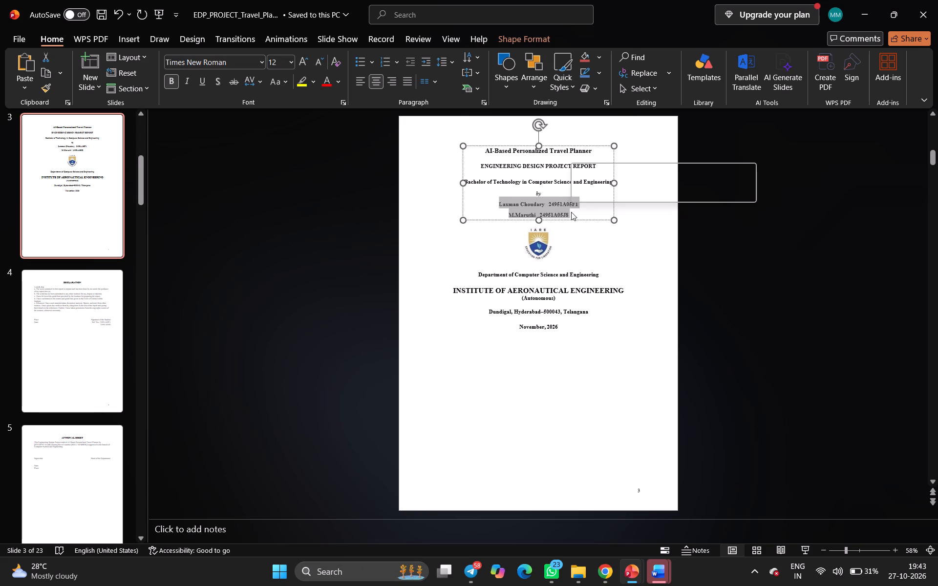
{"action": "key", "text": "ctrl+c"}
{"action": "scroll", "coordinate": [89, 249], "scroll_direction": "up", "scroll_amount": 2}
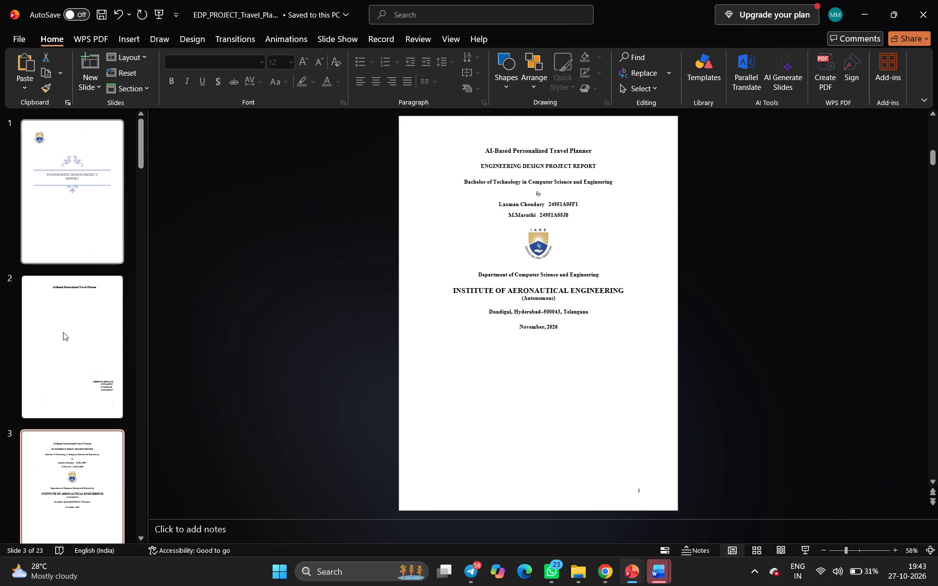
{"action": "left_click", "coordinate": [63, 332]}
{"action": "left_click", "coordinate": [608, 413]}
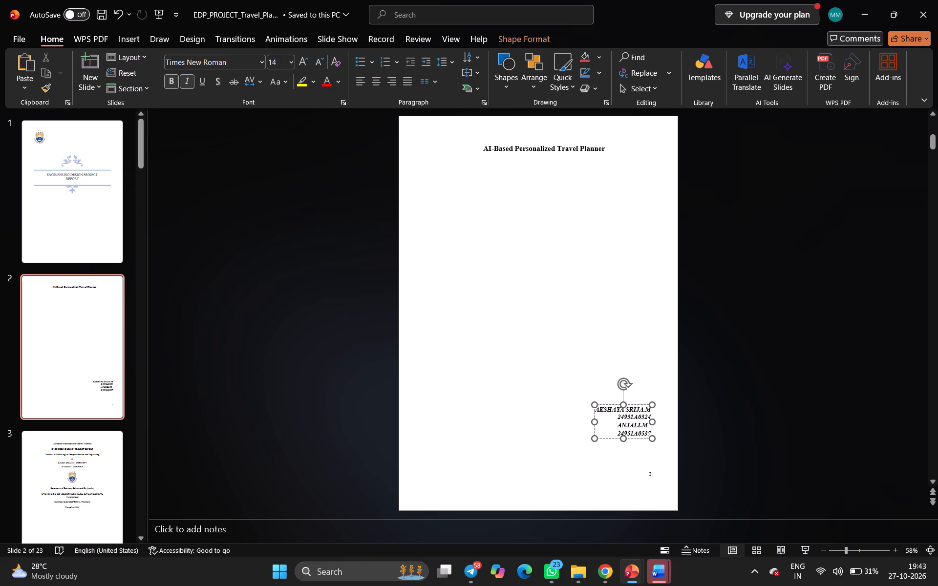
{"action": "left_click_drag", "start_coordinate": [608, 413], "coordinate": [652, 436]}
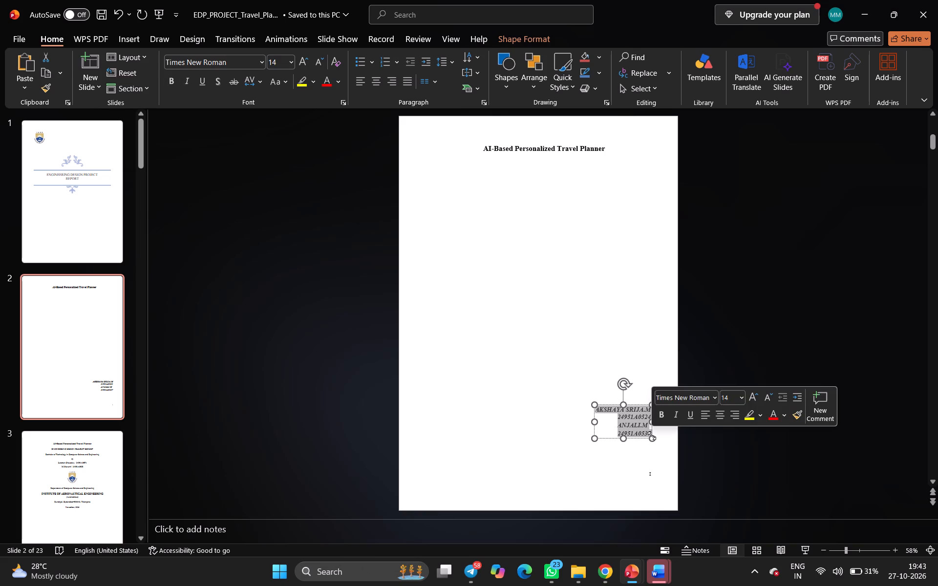
{"action": "key", "text": "BackSpace"}
{"action": "key", "text": "ctrl+v"}
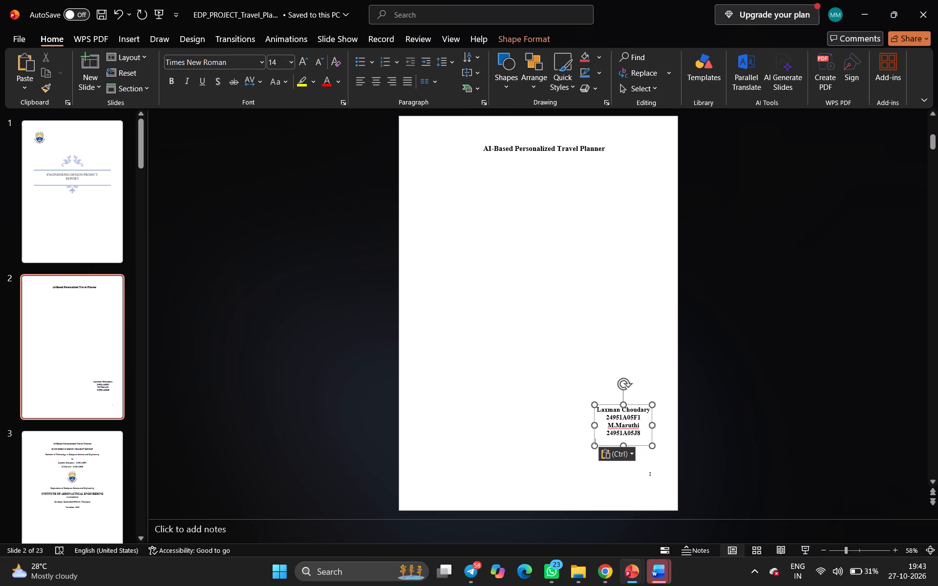
Widen the student details box on slide 2 and add a line break so each student's name and roll number share one line.
{"action": "left_click_drag", "start_coordinate": [604, 424], "coordinate": [621, 427]}
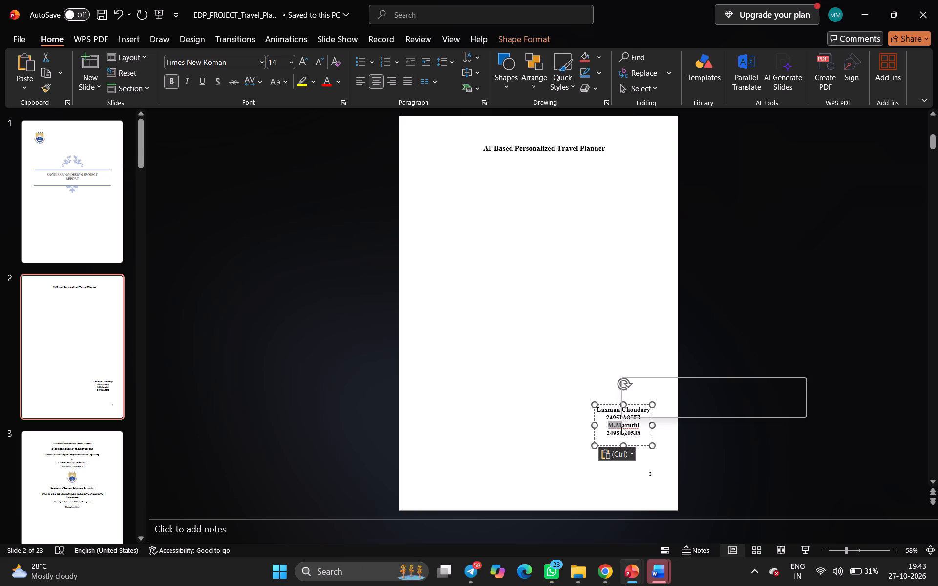
{"action": "left_click", "coordinate": [652, 423]}
{"action": "left_click_drag", "start_coordinate": [652, 423], "coordinate": [672, 424]}
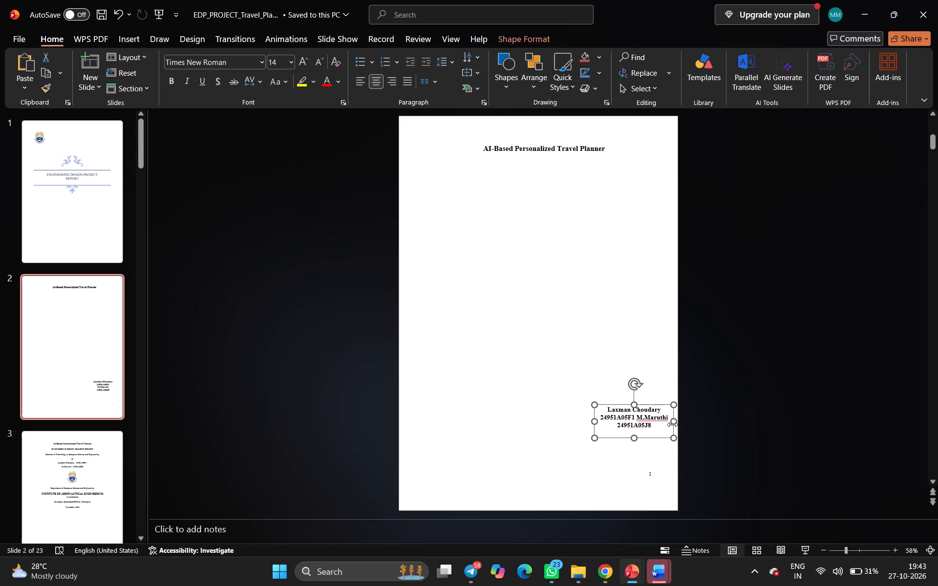
{"action": "left_click_drag", "start_coordinate": [593, 422], "coordinate": [584, 422]}
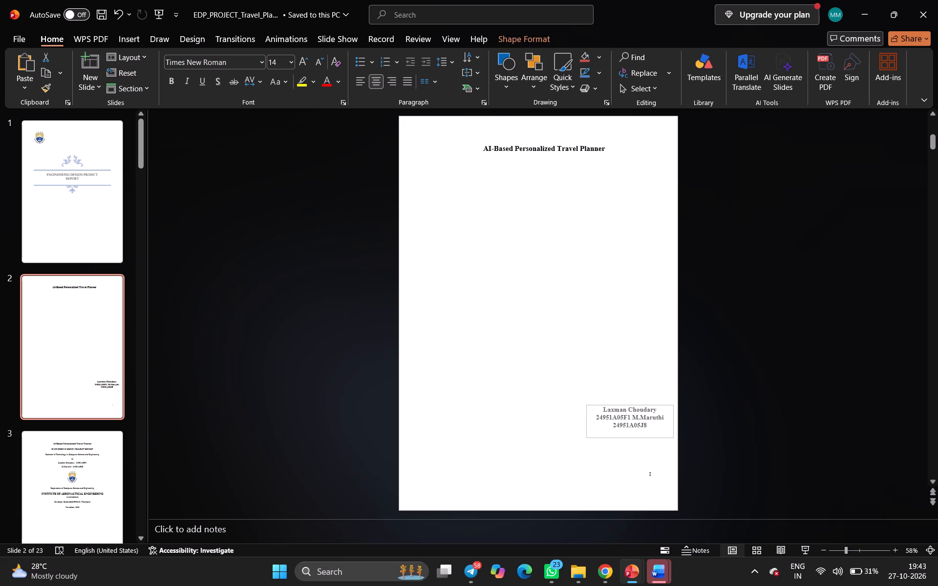
{"action": "left_click_drag", "start_coordinate": [584, 422], "coordinate": [581, 422]}
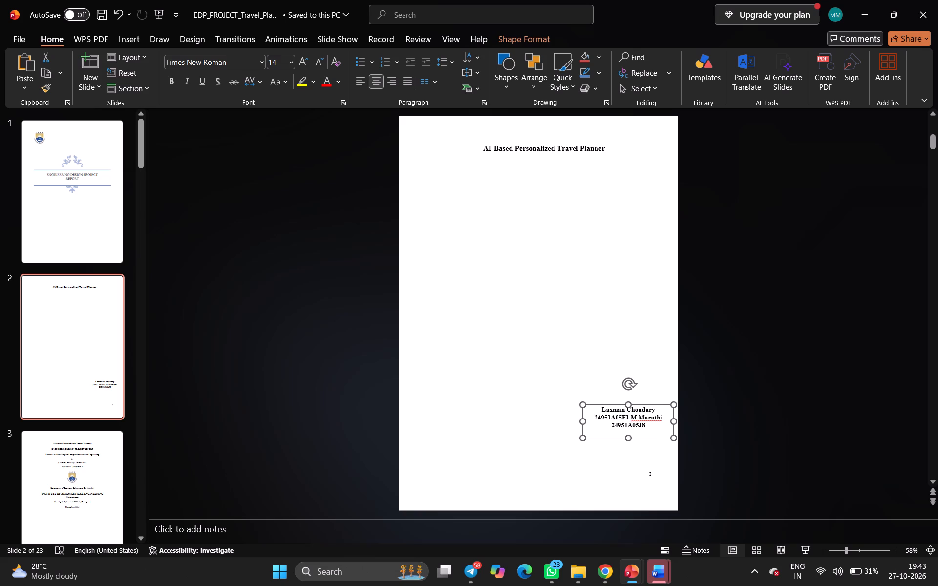
{"action": "left_click", "coordinate": [628, 419]}
{"action": "key", "text": "Return"}
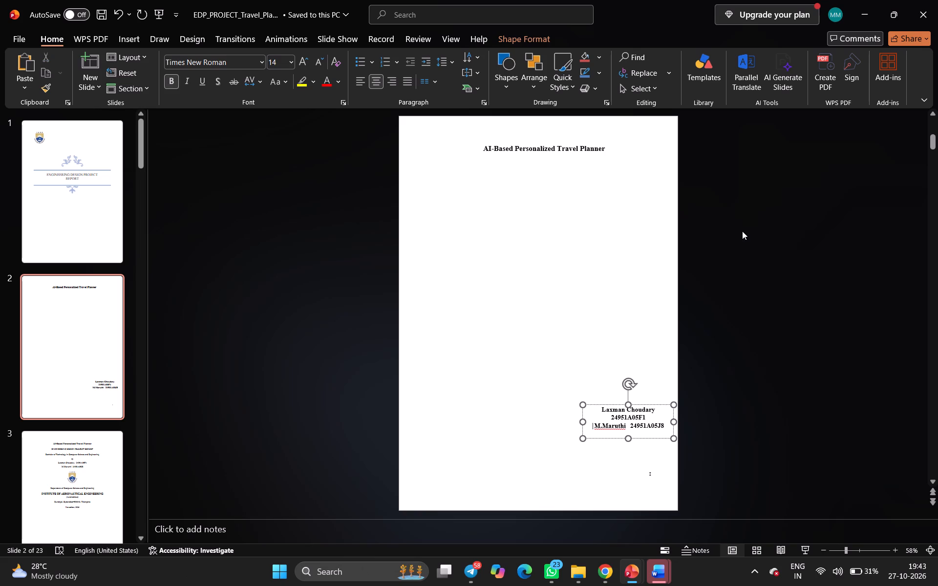
{"action": "left_click_drag", "start_coordinate": [583, 421], "coordinate": [561, 422]}
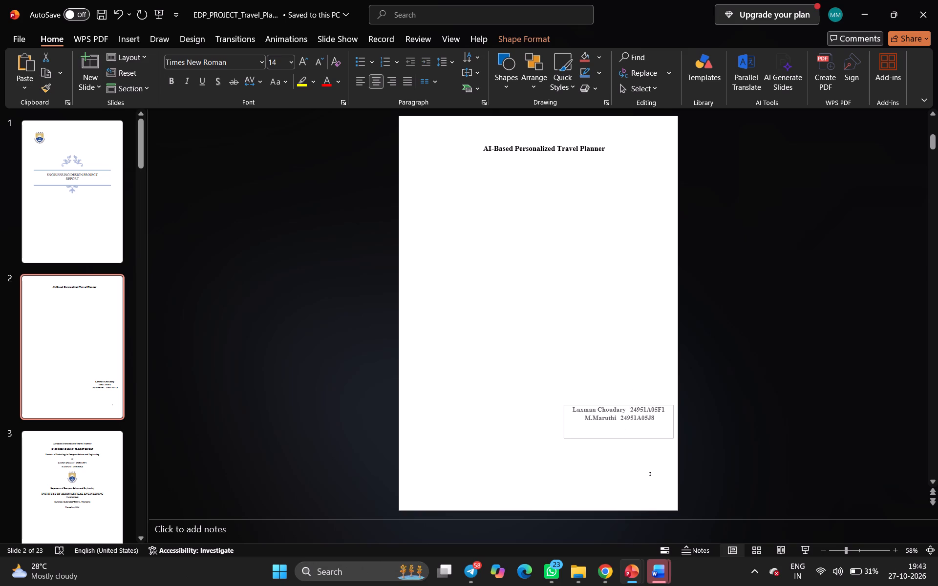
{"action": "left_click_drag", "start_coordinate": [561, 422], "coordinate": [561, 422]}
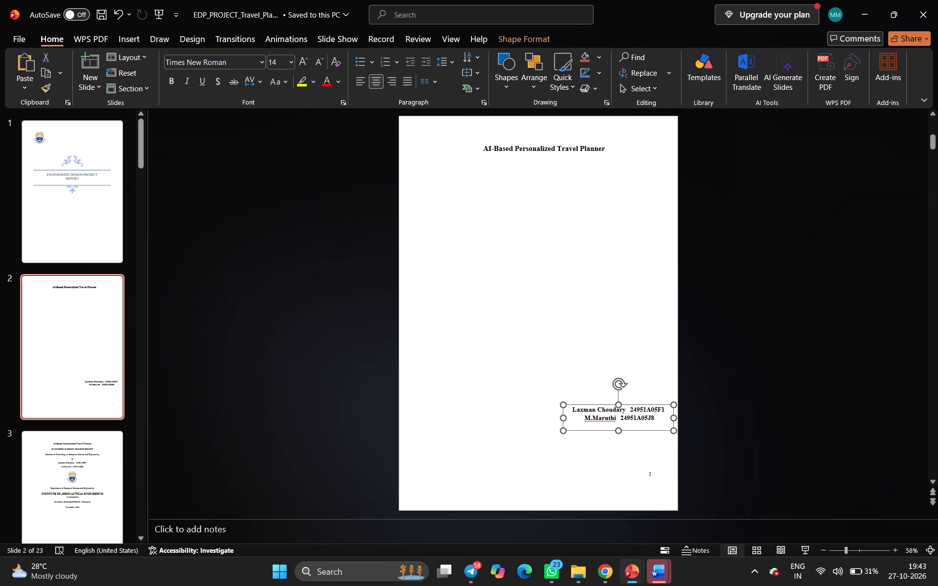
Move the student details box on slide 2 slightly lower, closer to the bottom of the page.
{"action": "left_click_drag", "start_coordinate": [617, 432], "coordinate": [619, 443]}
{"action": "left_click", "coordinate": [619, 424]}
{"action": "left_click_drag", "start_coordinate": [605, 404], "coordinate": [605, 434]}
{"action": "left_click", "coordinate": [574, 365]}
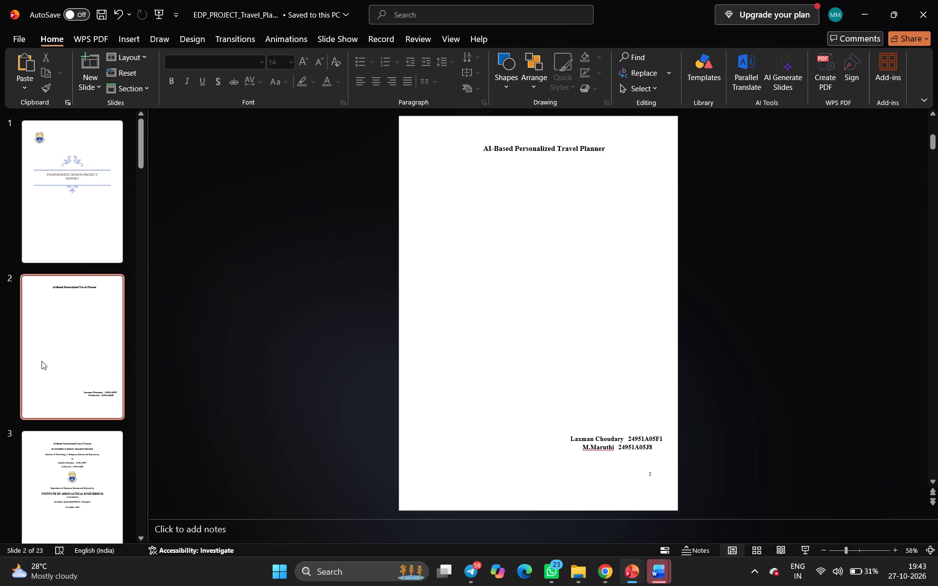
On slide 3, move the department, institute, address and date text block slightly down to leave more space below the logo.
{"action": "scroll", "coordinate": [42, 361], "scroll_direction": "down", "scroll_amount": 1}
{"action": "left_click", "coordinate": [69, 334]}
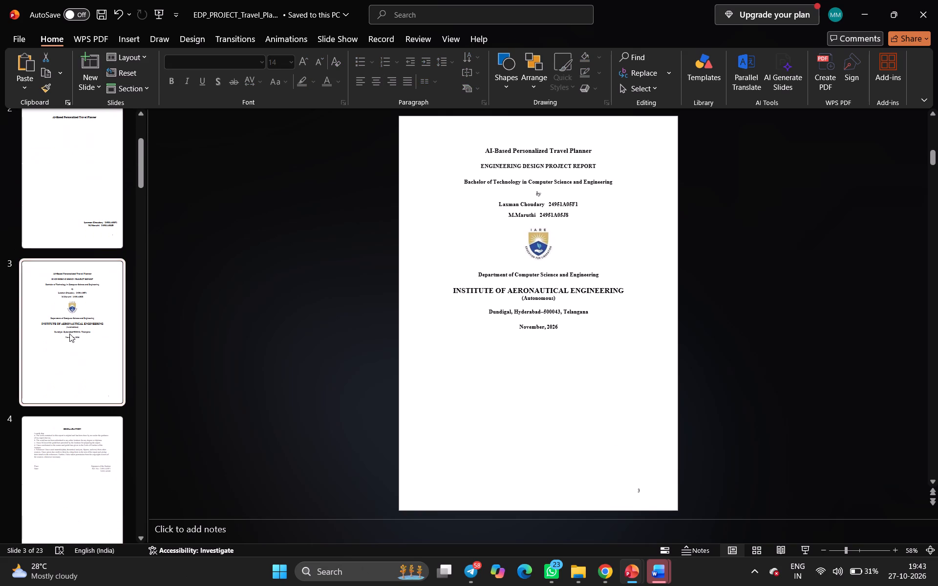
{"action": "left_click", "coordinate": [73, 457]}
{"action": "left_click", "coordinate": [78, 171]}
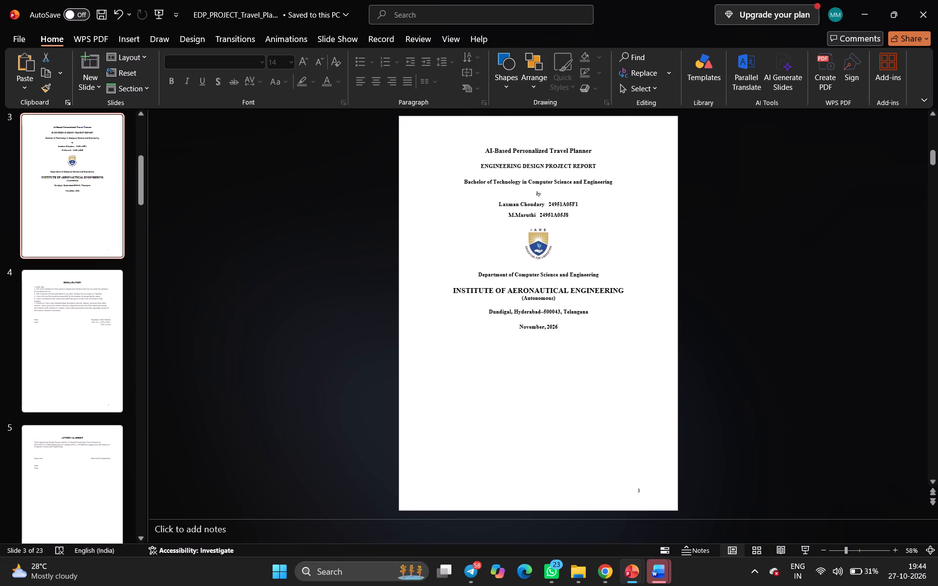
{"action": "left_click", "coordinate": [541, 242]}
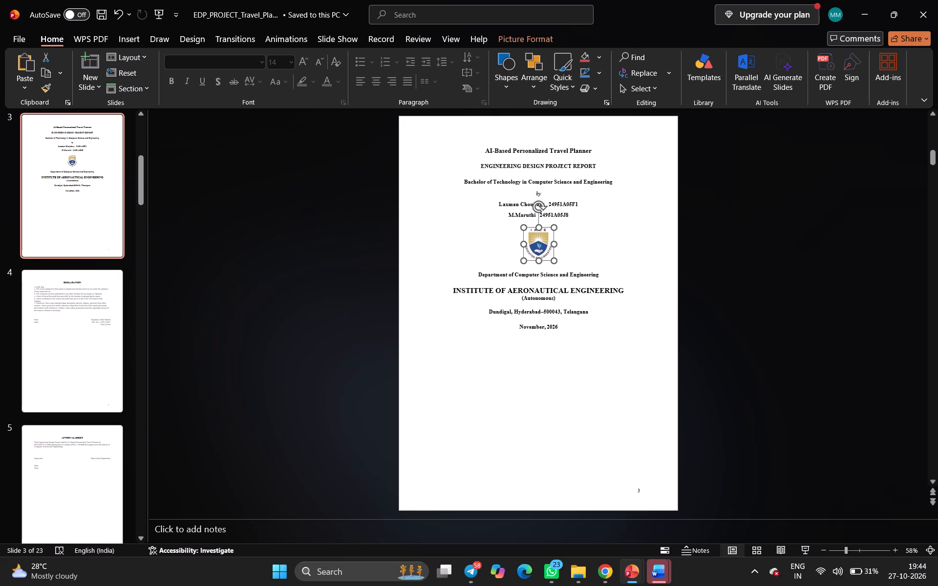
{"action": "left_click", "coordinate": [511, 281]}
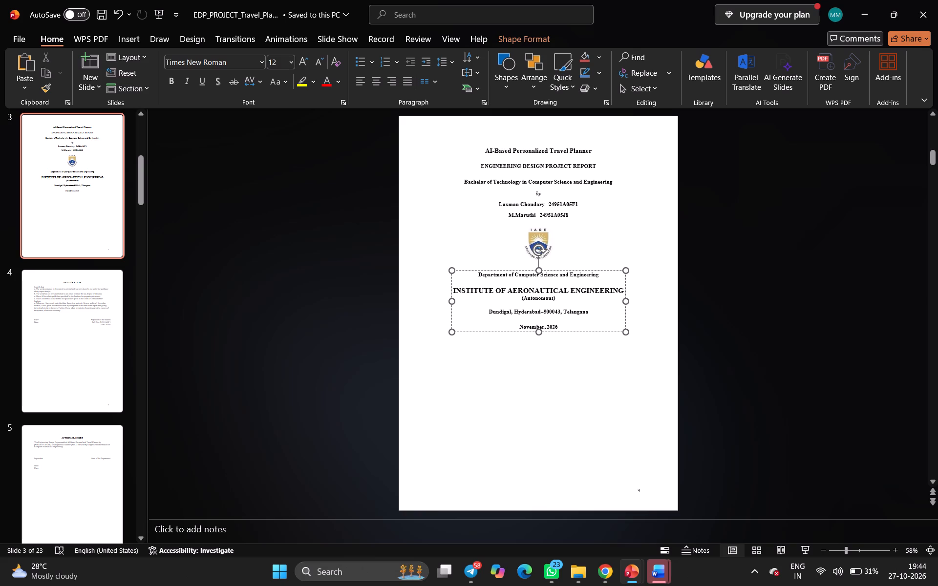
{"action": "left_click_drag", "start_coordinate": [528, 294], "coordinate": [532, 336]}
{"action": "left_click", "coordinate": [480, 300]}
{"action": "left_click_drag", "start_coordinate": [517, 293], "coordinate": [517, 343]}
{"action": "left_click", "coordinate": [517, 343]}
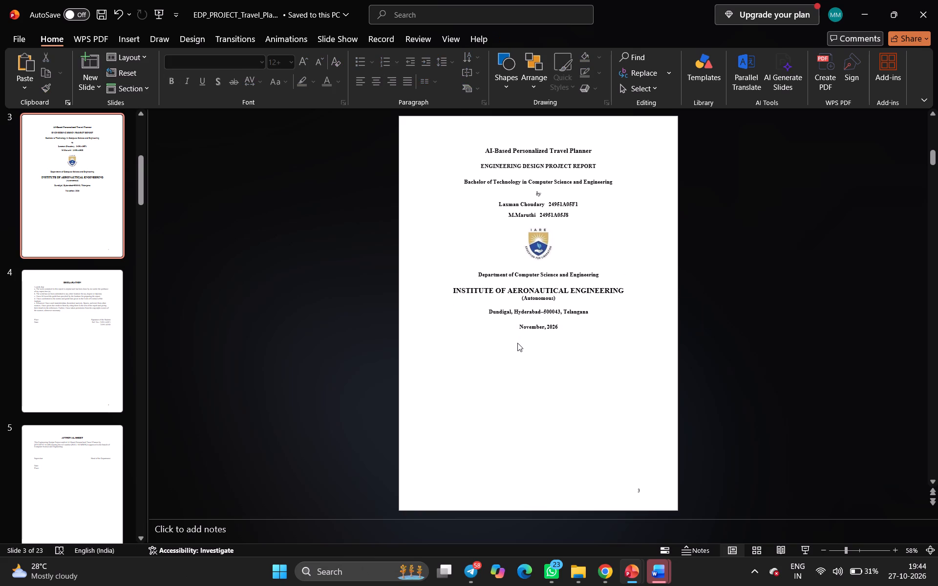
{"action": "left_click", "coordinate": [544, 287]}
{"action": "left_click_drag", "start_coordinate": [544, 287], "coordinate": [547, 347]}
{"action": "left_click", "coordinate": [547, 347]}
{"action": "left_click_drag", "start_coordinate": [533, 304], "coordinate": [546, 469]}
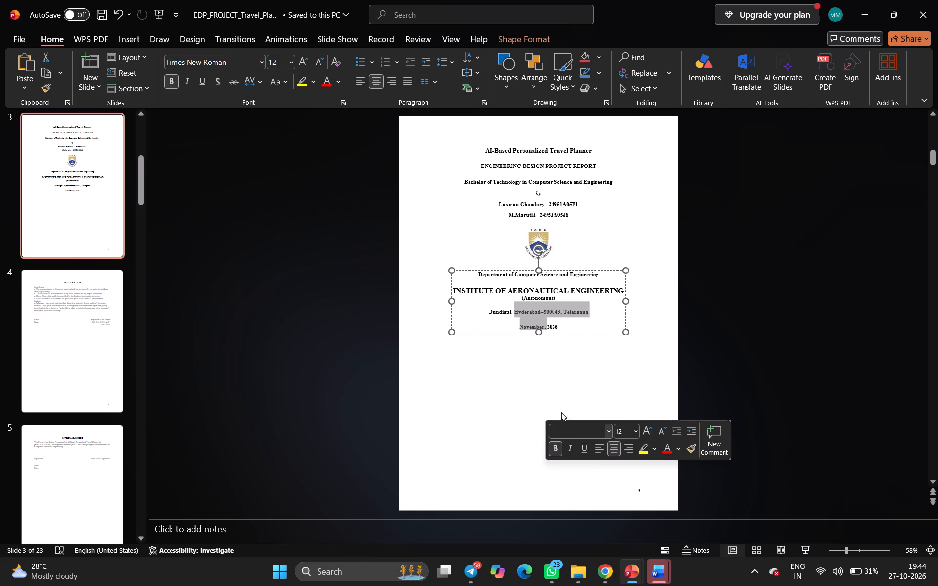
{"action": "left_click", "coordinate": [561, 412]}
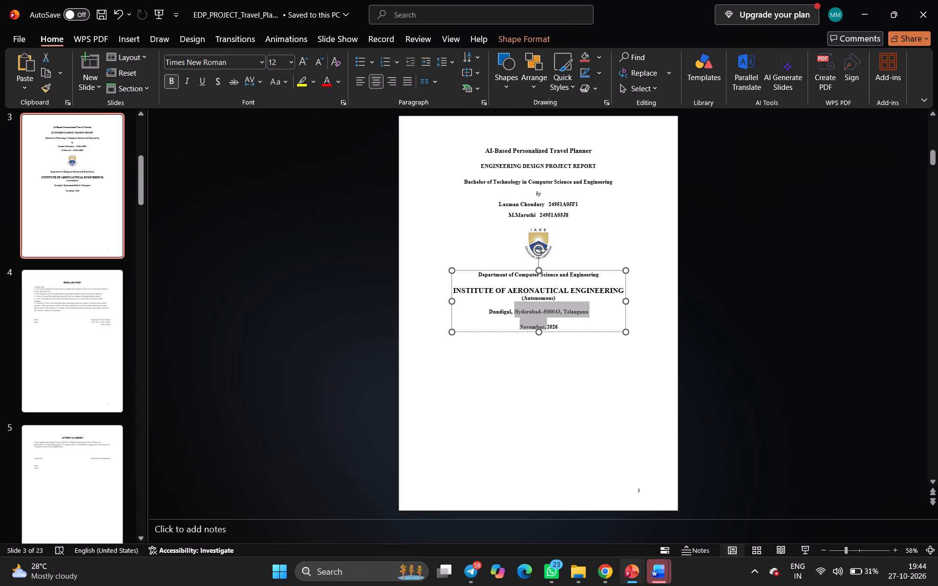
{"action": "left_click", "coordinate": [589, 268]}
{"action": "left_click_drag", "start_coordinate": [589, 268], "coordinate": [587, 277]}
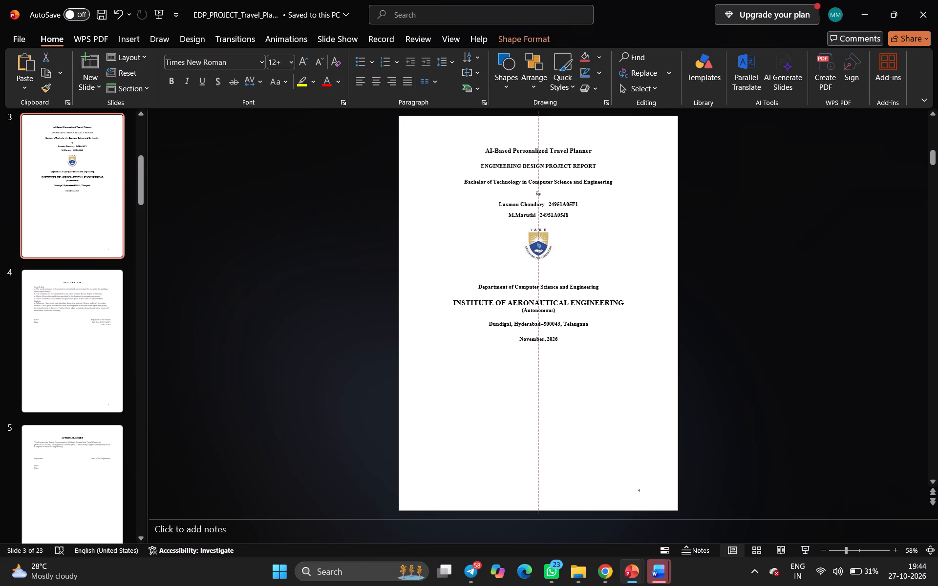
{"action": "left_click_drag", "start_coordinate": [587, 277], "coordinate": [587, 288]}
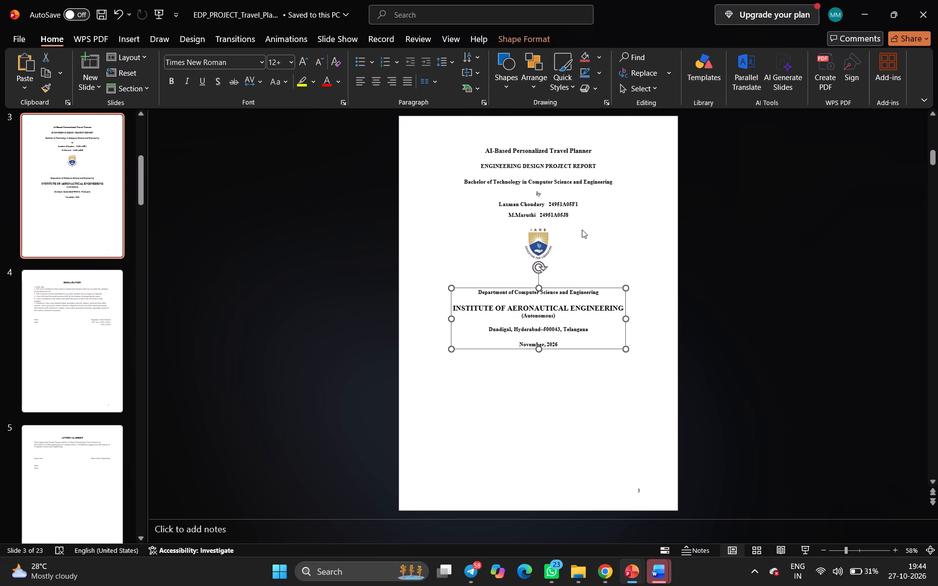
Add two blank lines after the second student's roll number in slide 3's upper text box.
{"action": "left_click", "coordinate": [582, 230]}
{"action": "left_click", "coordinate": [581, 214]}
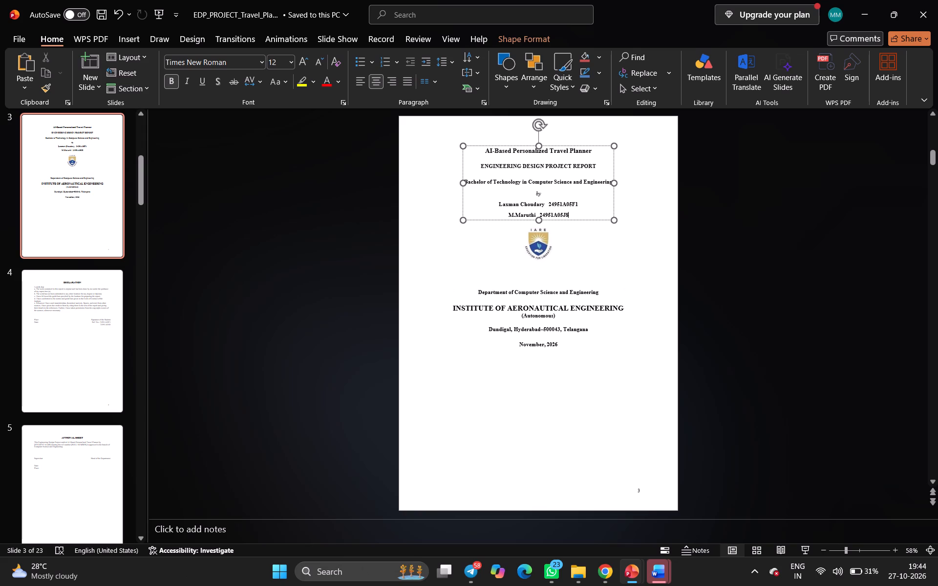
{"action": "key", "text": "Return"}
{"action": "key", "text": "Return"}
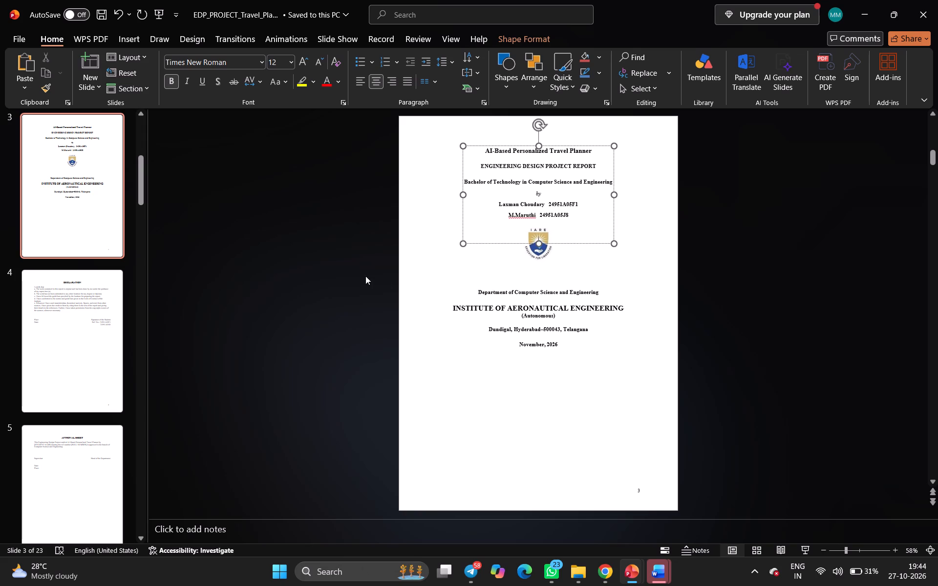
{"action": "left_click", "coordinate": [456, 308]}
{"action": "left_click", "coordinate": [481, 391]}
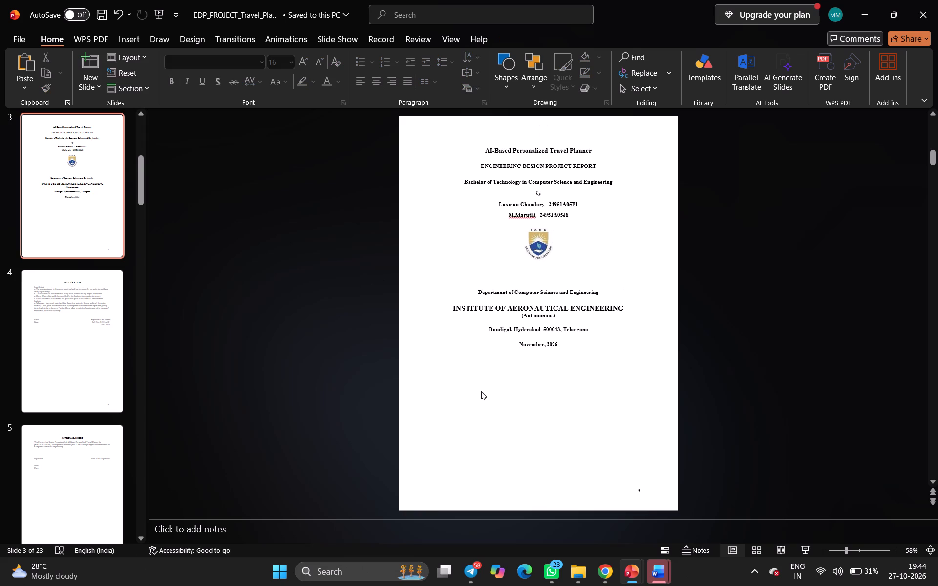
Move the institute logo on slide 3 down into the gap between the student details and the department line.
{"action": "left_click", "coordinate": [537, 247]}
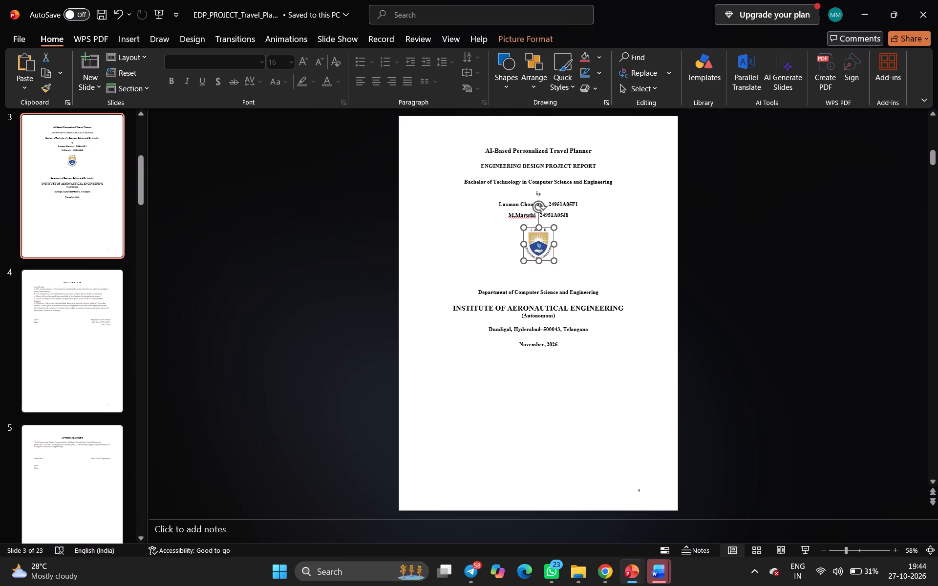
{"action": "left_click_drag", "start_coordinate": [537, 245], "coordinate": [533, 260]}
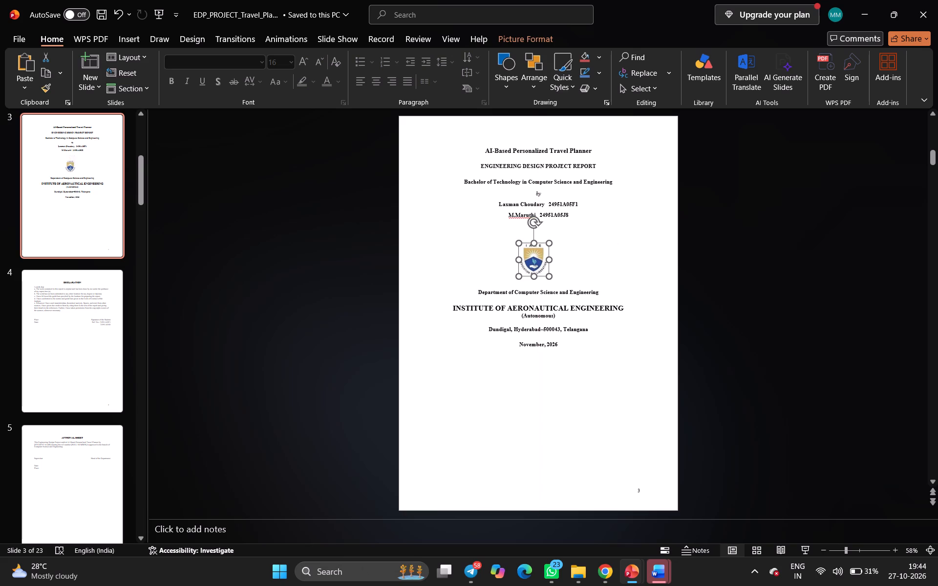
{"action": "left_click", "coordinate": [571, 254]}
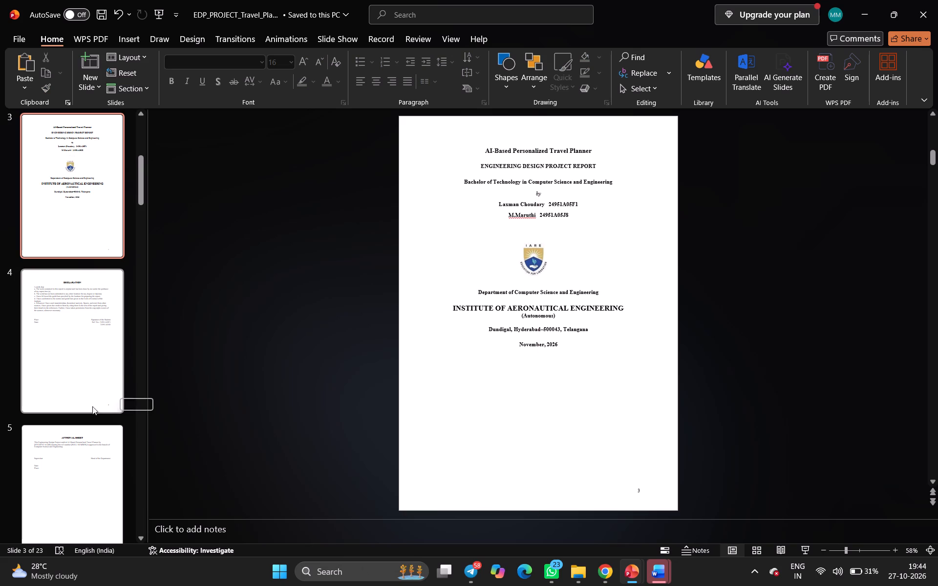
Replace the STUDENT NAME placeholder in the APPROVAL SHEET paragraph on slide 5 with the first student's name, keeping the square brackets.
{"action": "left_click", "coordinate": [69, 482]}
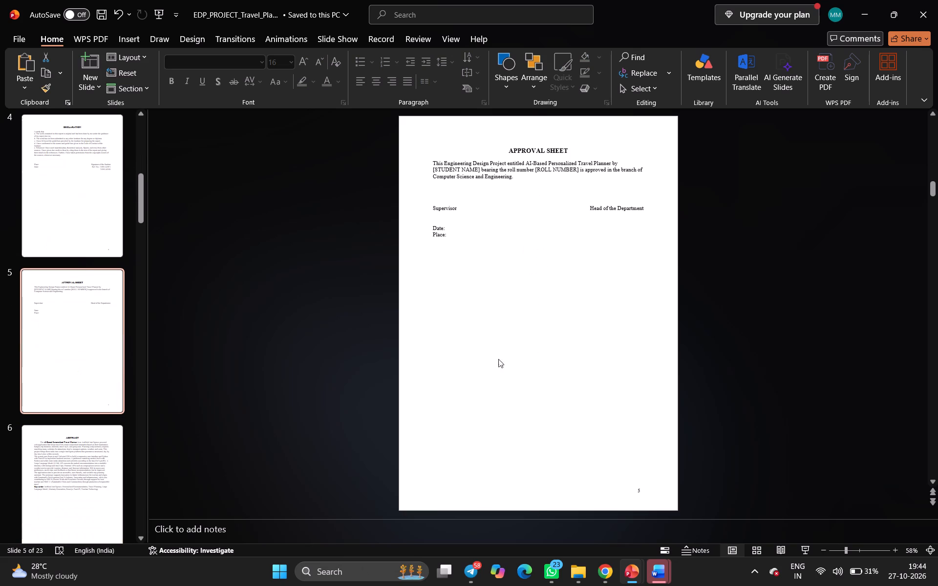
{"action": "left_click", "coordinate": [68, 461]}
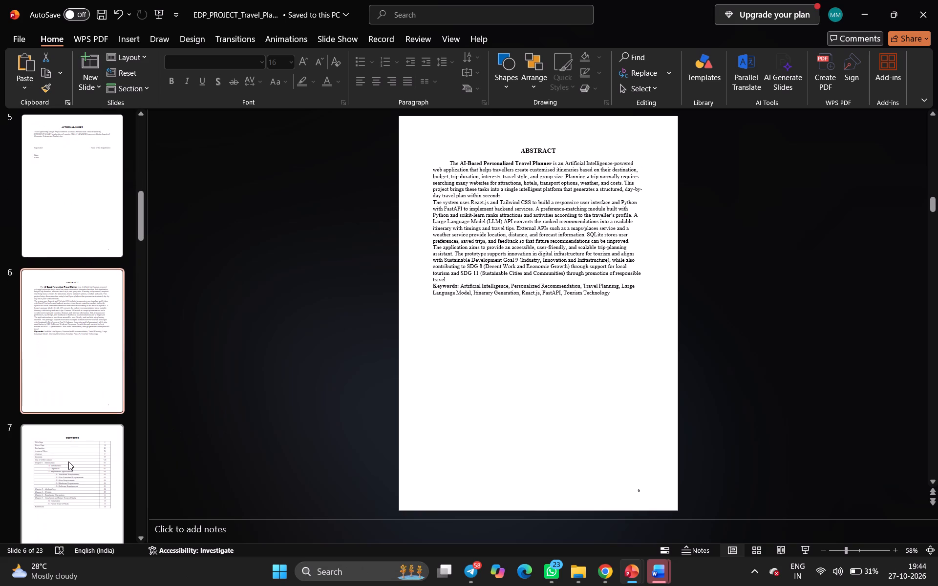
{"action": "key", "text": "Up"}
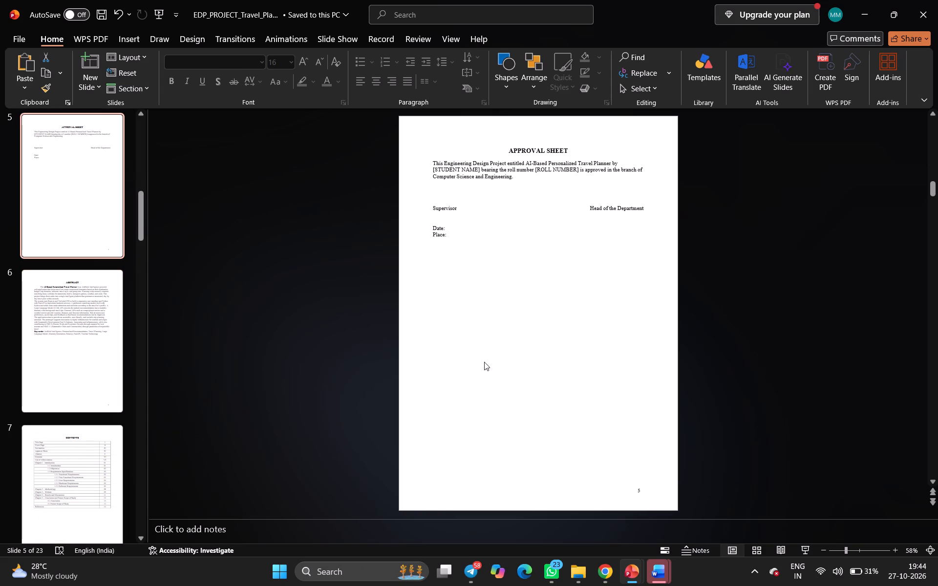
{"action": "left_click", "coordinate": [478, 169]}
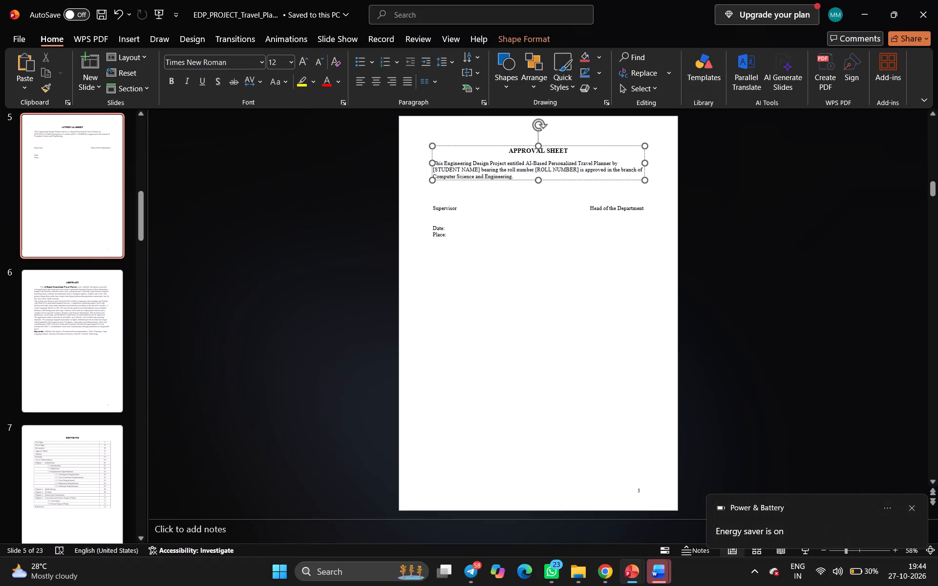
{"action": "key", "text": "BackSpace"}
{"action": "key", "text": "BackSpace"}
{"action": "key", "text": "BackSpace"}
{"action": "key", "text": "BackSpace"}
{"action": "key", "text": "BackSpace"}
{"action": "key", "text": "BackSpace"}
{"action": "key", "text": "BackSpace"}
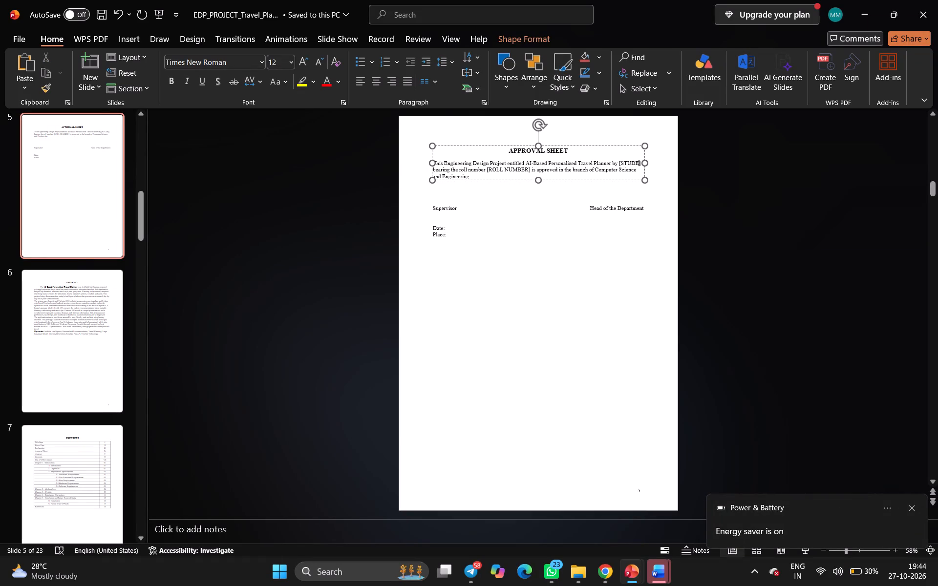
{"action": "key", "text": "BackSpace"}
{"action": "key", "text": "BackSpace"}
{"action": "key", "text": "BackSpace"}
{"action": "key", "text": "BackSpace"}
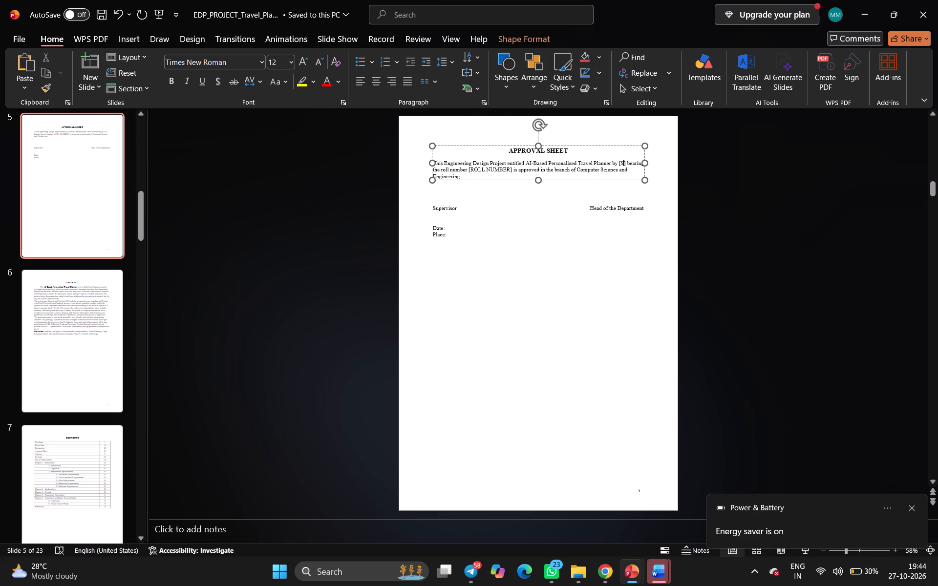
{"action": "key", "text": "BackSpace"}
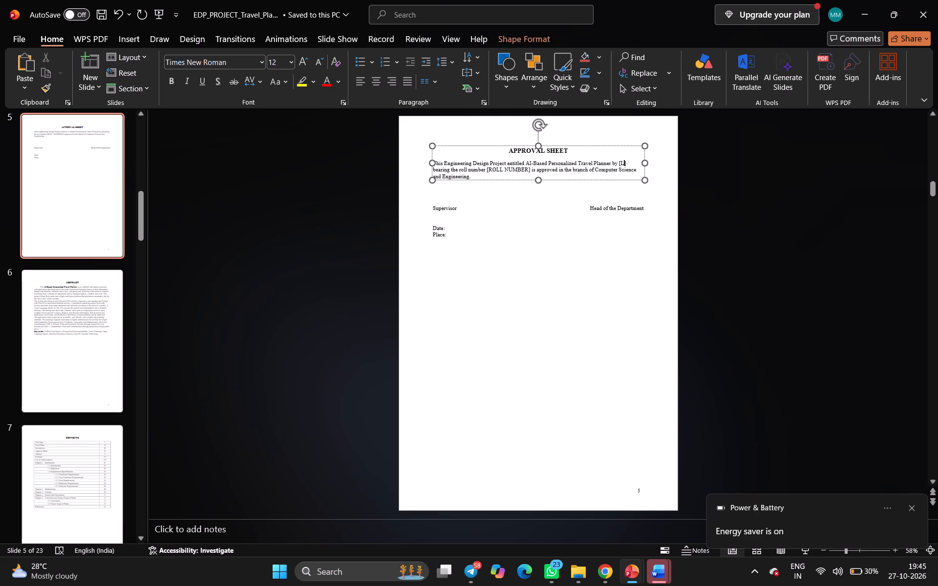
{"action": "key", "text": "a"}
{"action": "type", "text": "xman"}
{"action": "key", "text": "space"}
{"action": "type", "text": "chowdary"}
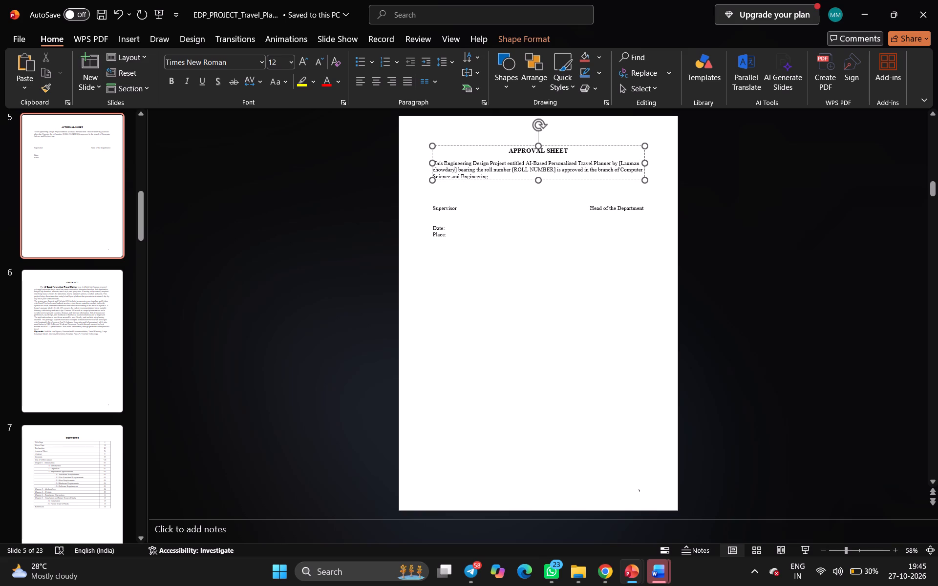
Remove the square brackets around the first student's name in the APPROVAL SHEET paragraph on slide 5.
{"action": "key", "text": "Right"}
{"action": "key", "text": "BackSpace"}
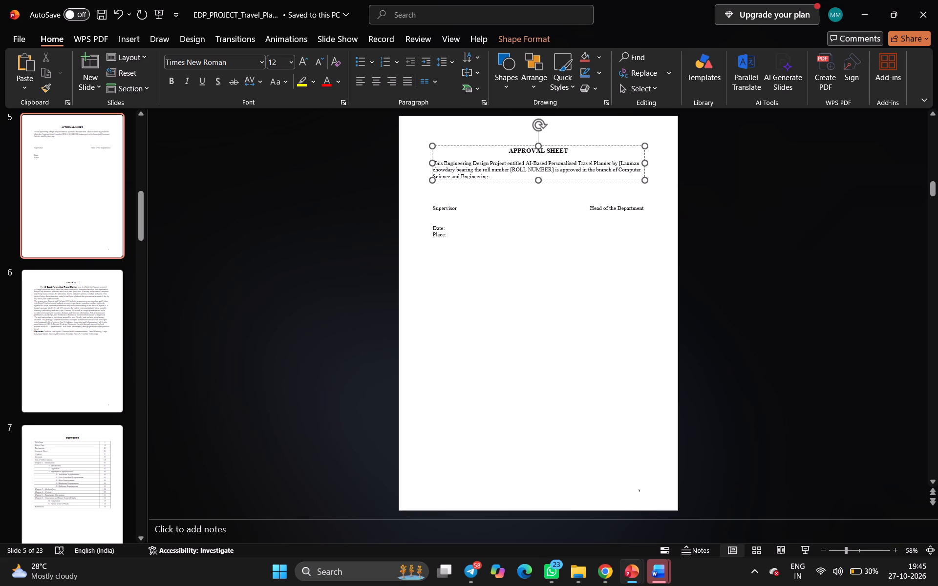
{"action": "left_click", "coordinate": [619, 164]}
{"action": "key", "text": "Right"}
{"action": "key", "text": "BackSpace"}
Replace the ROLL NUMBER placeholder text in the APPROVAL SHEET paragraph with the first student's roll number.
{"action": "left_click", "coordinate": [551, 170]}
{"action": "key", "text": "BackSpace"}
{"action": "key", "text": "BackSpace"}
{"action": "key", "text": "BackSpace"}
{"action": "key", "text": "BackSpace"}
{"action": "key", "text": "BackSpace"}
{"action": "key", "text": "BackSpace"}
{"action": "key", "text": "BackSpace"}
{"action": "key", "text": "BackSpace"}
{"action": "key", "text": "BackSpace"}
{"action": "key", "text": "BackSpace"}
{"action": "key", "text": "BackSpace"}
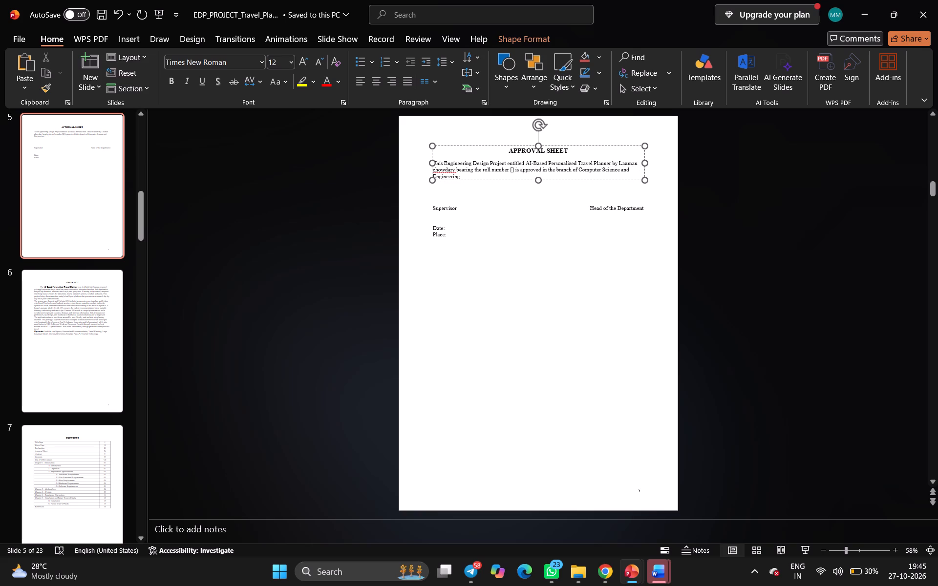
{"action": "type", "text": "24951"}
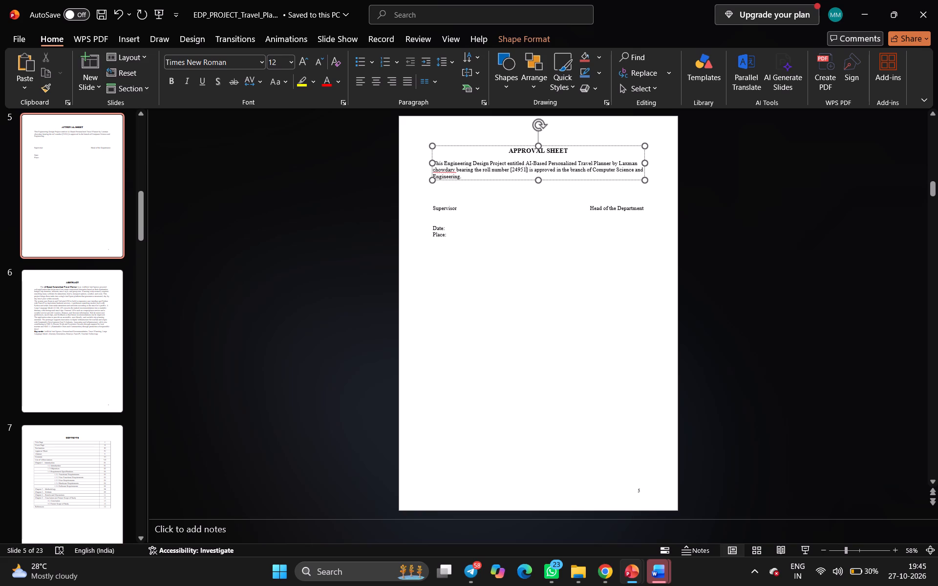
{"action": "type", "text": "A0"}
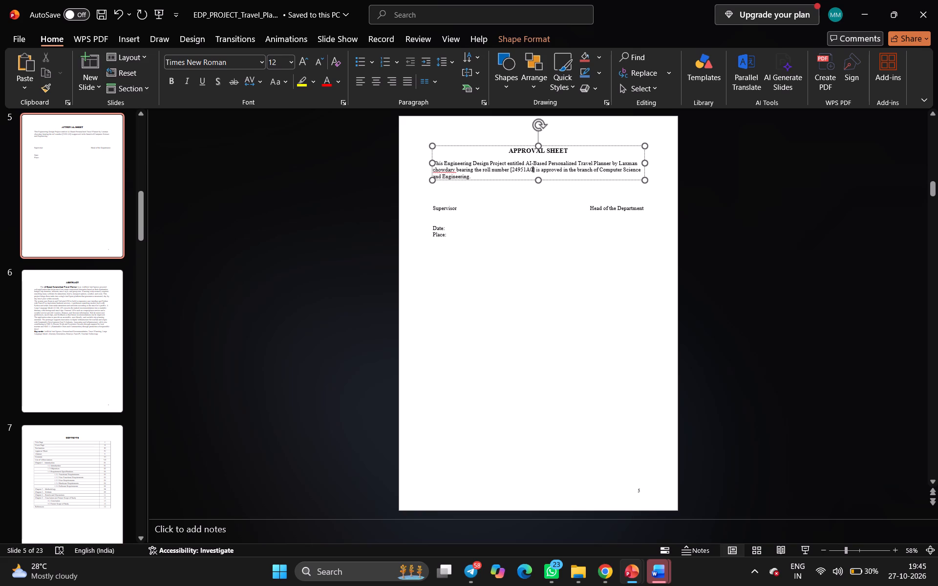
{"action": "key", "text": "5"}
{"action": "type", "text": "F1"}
Remove the square brackets around the first student's roll number in the APPROVAL SHEET paragraph.
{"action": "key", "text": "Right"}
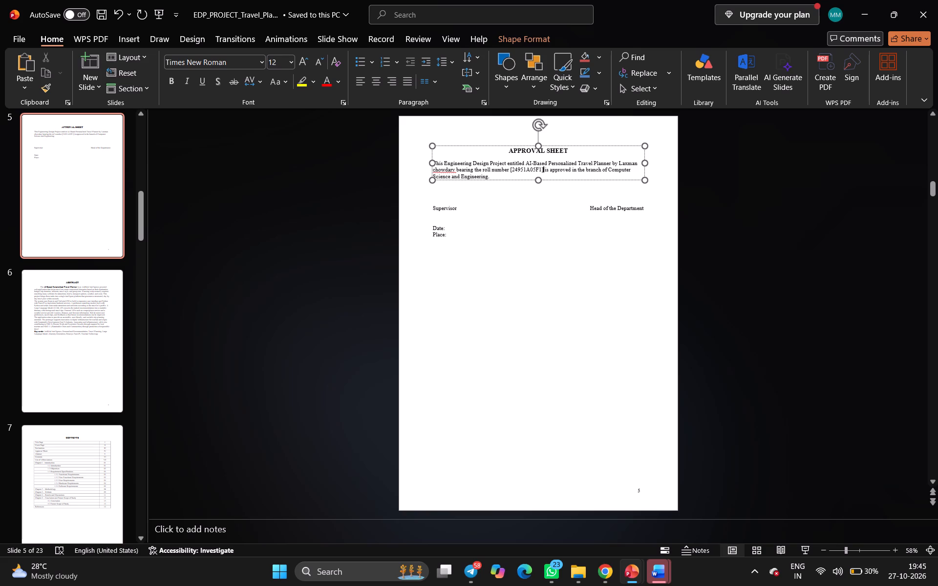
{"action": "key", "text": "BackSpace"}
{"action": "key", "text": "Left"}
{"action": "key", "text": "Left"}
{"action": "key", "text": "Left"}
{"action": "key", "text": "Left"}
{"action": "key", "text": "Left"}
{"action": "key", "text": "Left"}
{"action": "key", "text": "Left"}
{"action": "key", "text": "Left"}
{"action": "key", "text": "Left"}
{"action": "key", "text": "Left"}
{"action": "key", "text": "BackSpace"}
Add "and" followed by the second student's name after the first student's roll number in the APPROVAL SHEET paragraph.
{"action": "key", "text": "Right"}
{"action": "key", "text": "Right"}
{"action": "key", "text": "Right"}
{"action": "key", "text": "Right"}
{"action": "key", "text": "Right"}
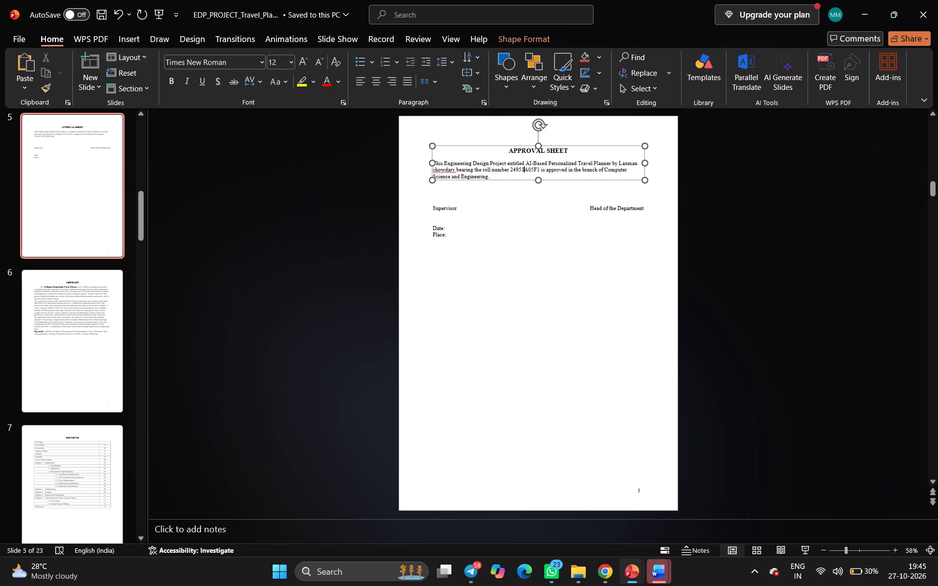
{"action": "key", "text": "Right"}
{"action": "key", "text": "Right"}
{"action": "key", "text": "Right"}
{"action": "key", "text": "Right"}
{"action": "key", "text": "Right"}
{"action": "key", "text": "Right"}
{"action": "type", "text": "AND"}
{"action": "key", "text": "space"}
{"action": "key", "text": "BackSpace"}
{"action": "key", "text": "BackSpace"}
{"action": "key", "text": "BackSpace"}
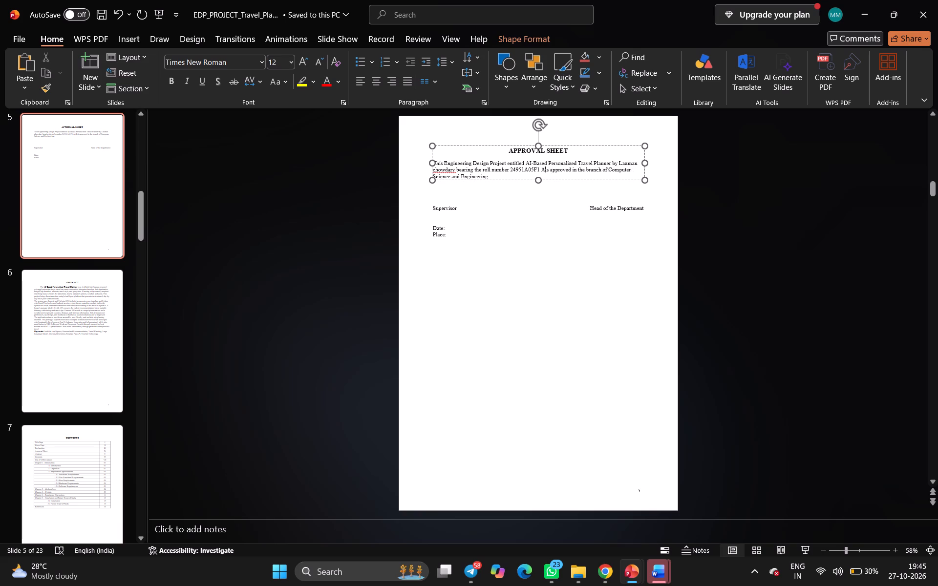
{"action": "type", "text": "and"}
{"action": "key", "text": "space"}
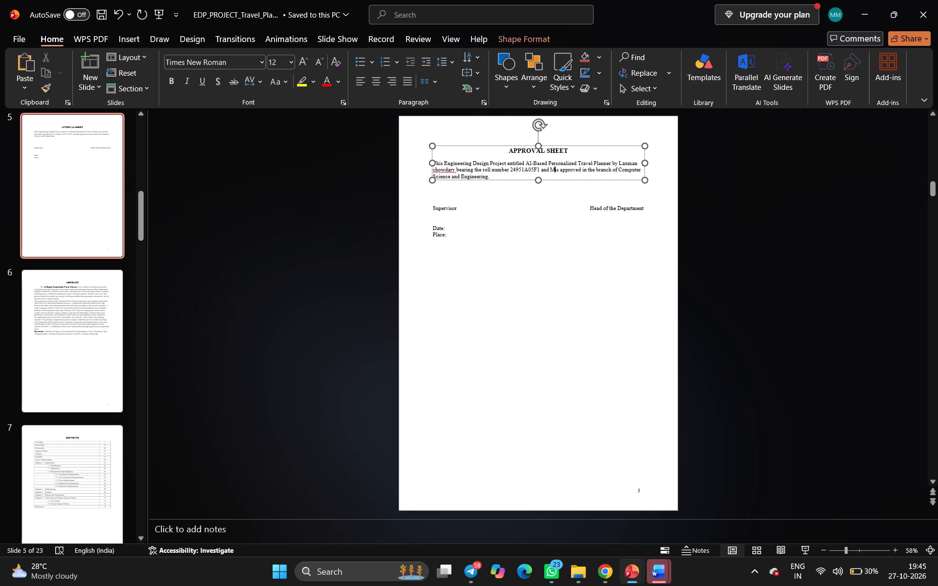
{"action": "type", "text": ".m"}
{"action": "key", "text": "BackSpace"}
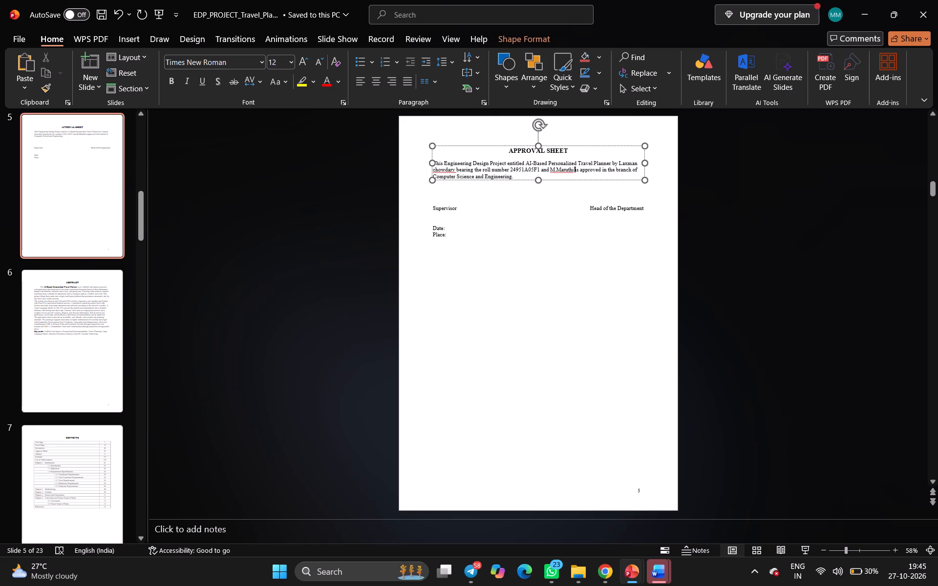
Add "bearing the roll no" and the second student's roll number after the second student's name.
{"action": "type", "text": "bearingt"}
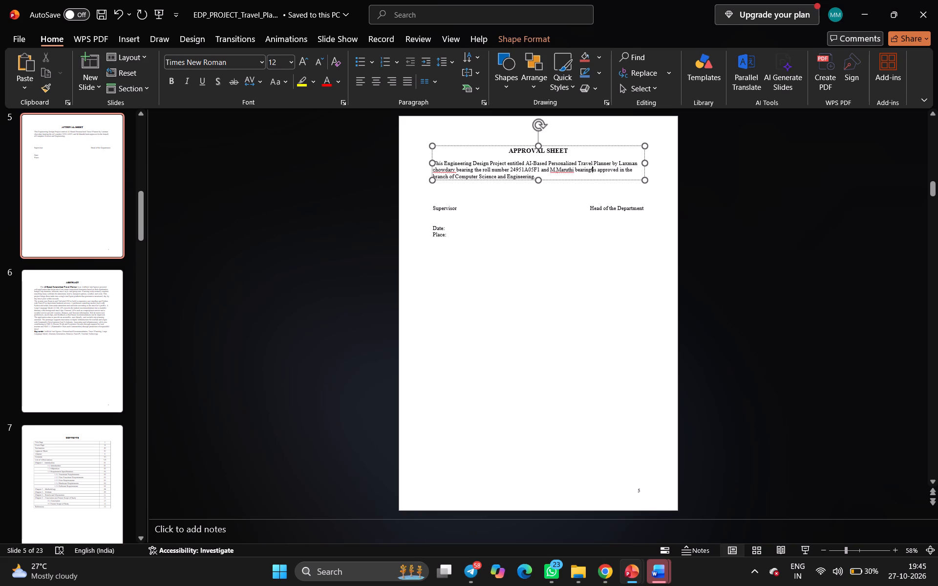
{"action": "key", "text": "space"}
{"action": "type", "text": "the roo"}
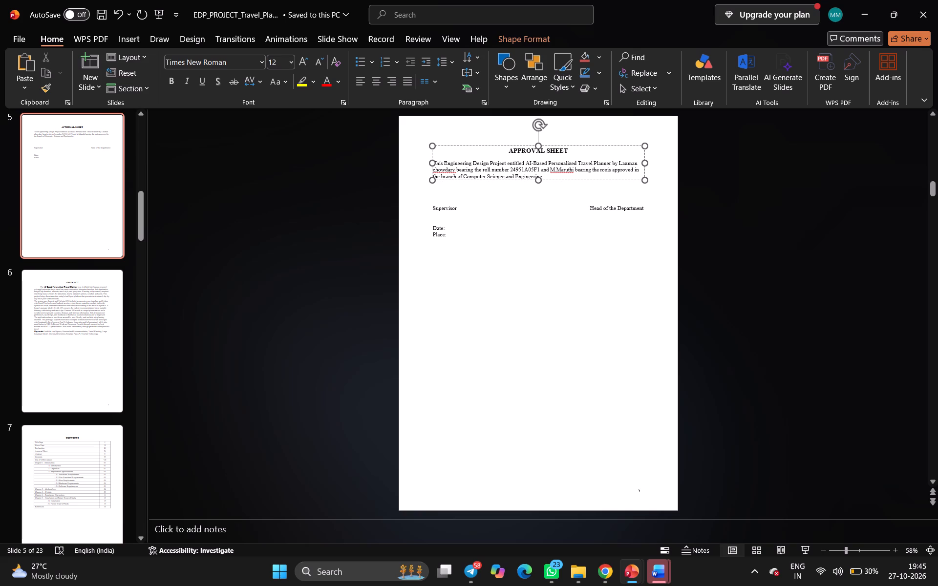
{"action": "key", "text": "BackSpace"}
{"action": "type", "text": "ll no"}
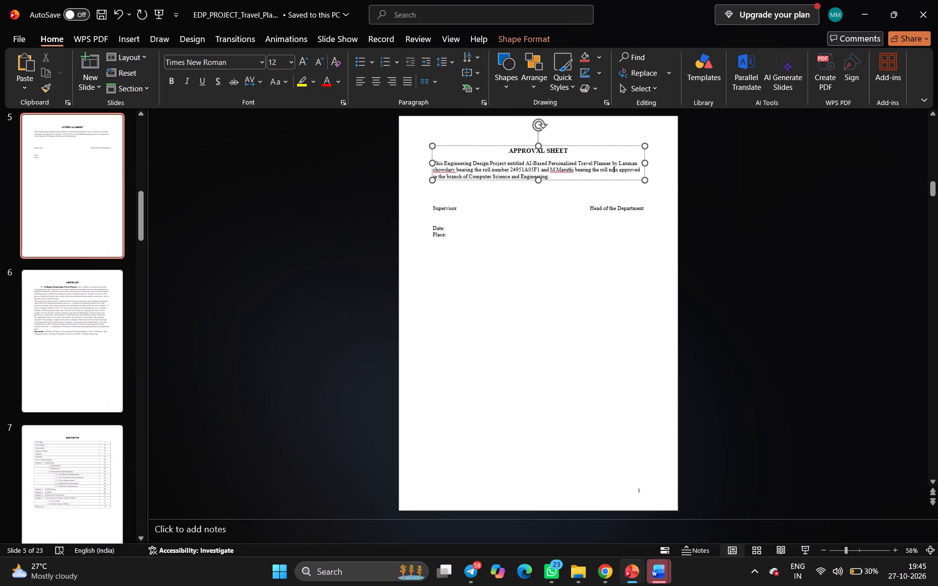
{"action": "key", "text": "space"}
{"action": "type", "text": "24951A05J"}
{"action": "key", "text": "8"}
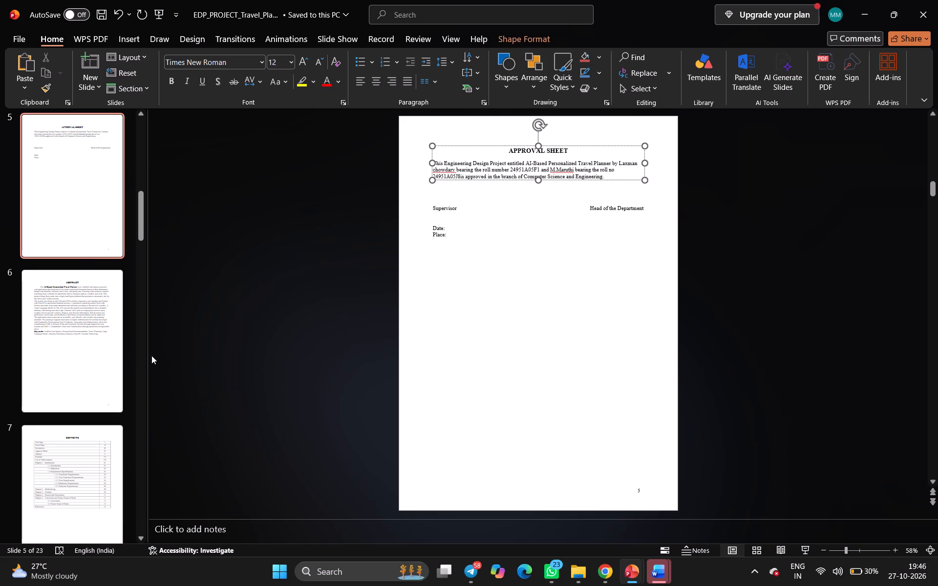
Look through the slides from the ABSTRACT on slide 6 to Chapter 4, ending on the Chapter 3 WEBSITE slide.
{"action": "left_click", "coordinate": [77, 362]}
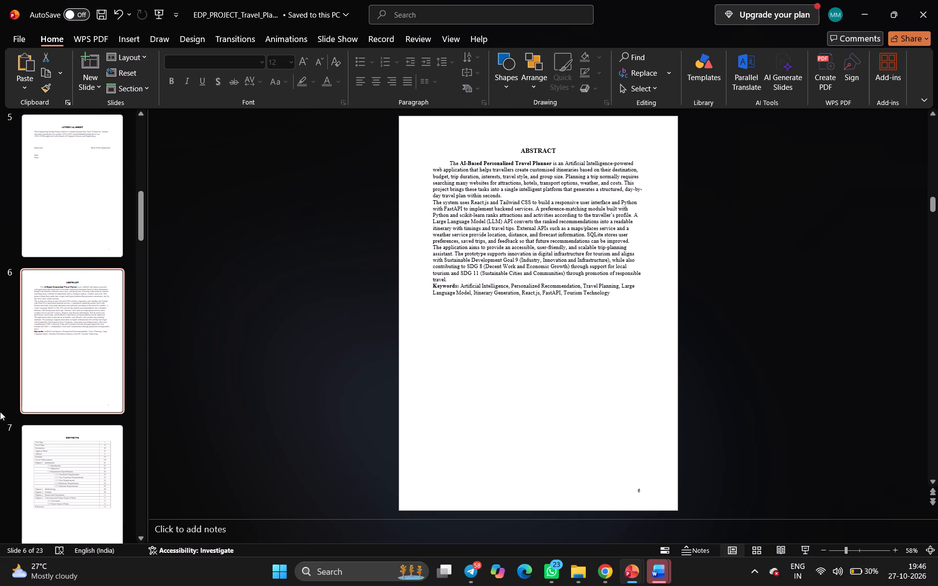
{"action": "left_click", "coordinate": [90, 473]}
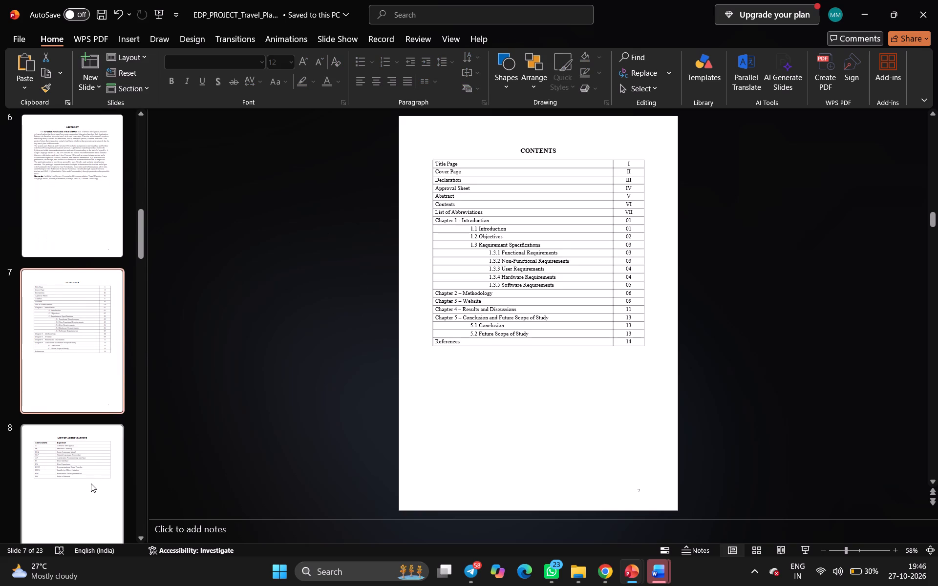
{"action": "key", "text": "Down"}
{"action": "key", "text": "Down"}
{"action": "key", "text": "Down"}
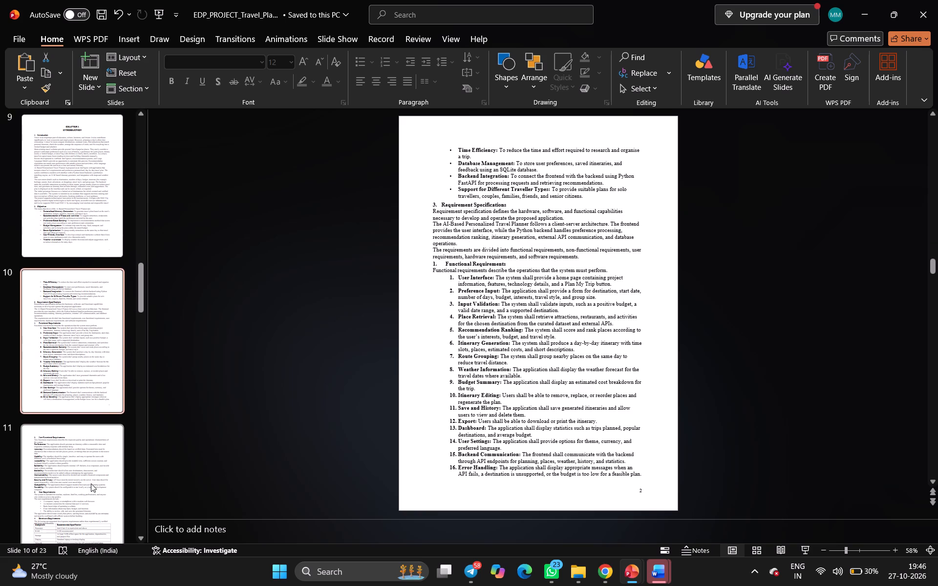
{"action": "key", "text": "Down"}
{"action": "key", "text": "Down"}
{"action": "key", "text": "Down"}
{"action": "key", "text": "Down"}
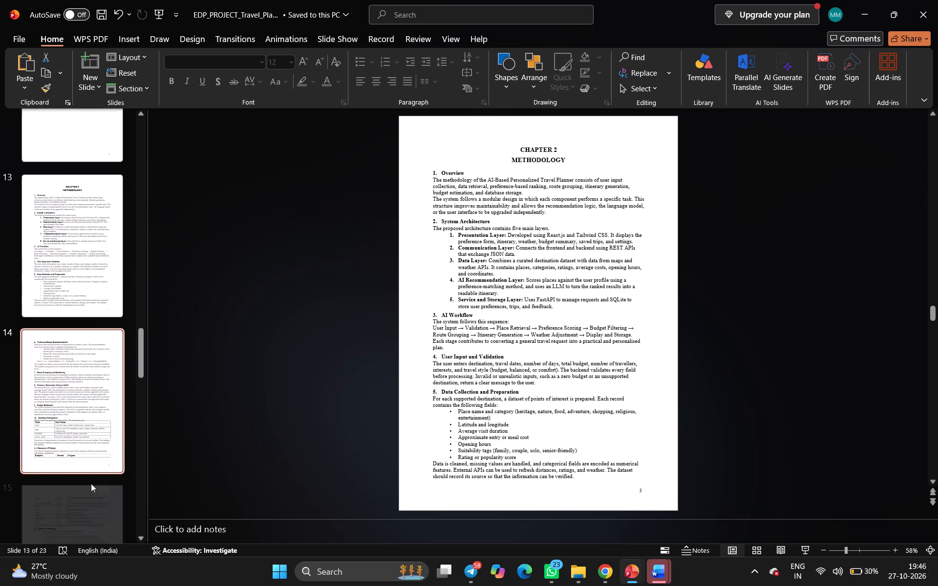
{"action": "key", "text": "Down"}
{"action": "key", "text": "Down"}
{"action": "key", "text": "Down"}
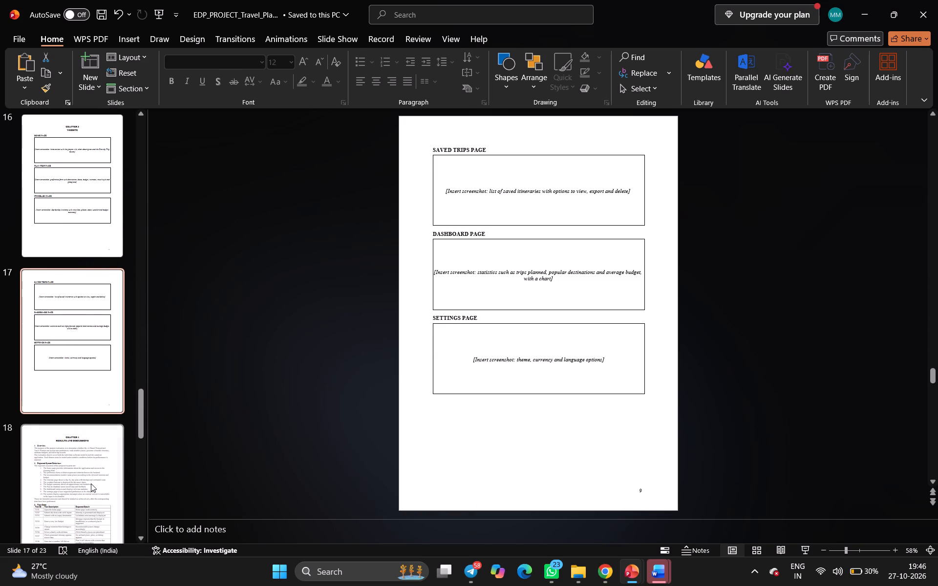
{"action": "key", "text": "Down"}
{"action": "key", "text": "Up"}
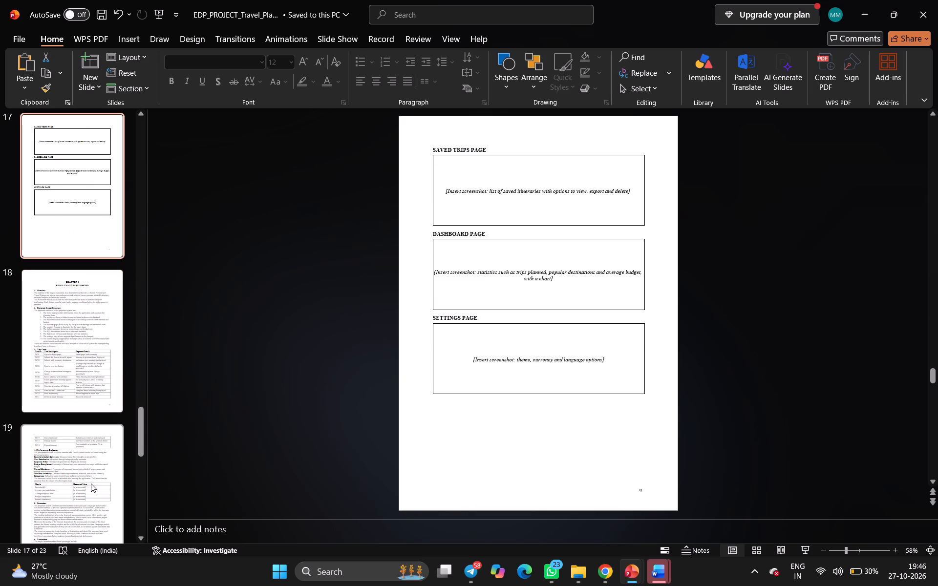
{"action": "key", "text": "Up"}
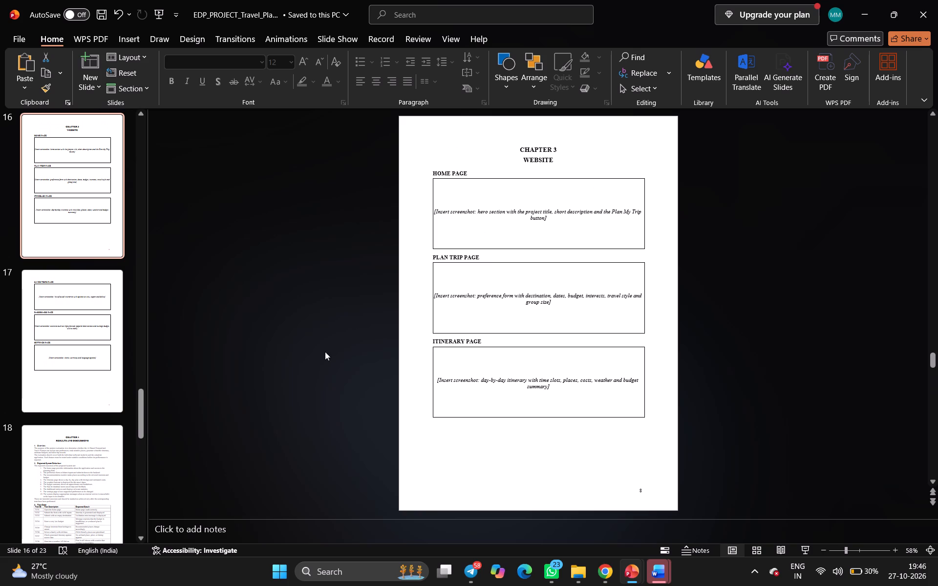
Delete the screenshot placeholder text and its box under the ITINERARY PAGE heading on slide 16.
{"action": "left_click", "coordinate": [524, 203]}
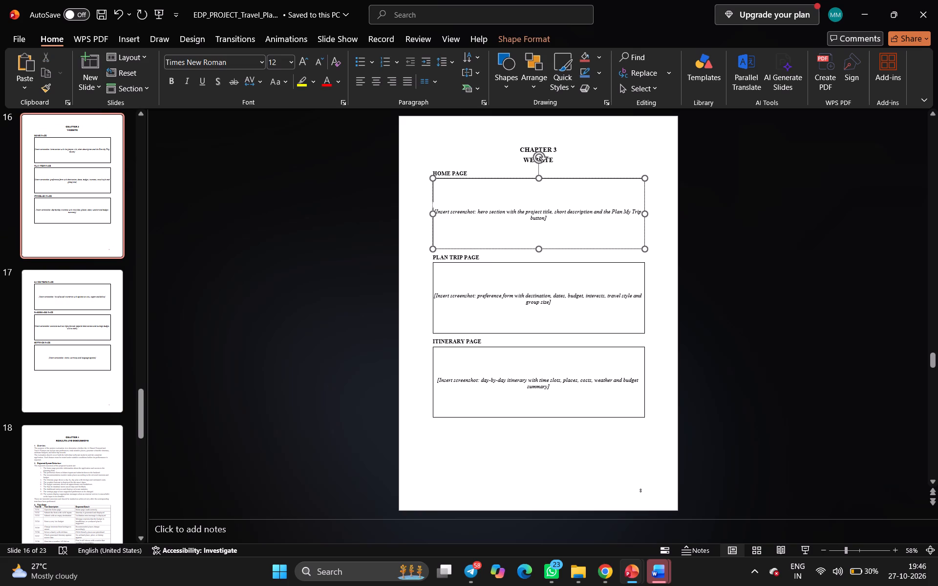
{"action": "left_click", "coordinate": [471, 363]}
{"action": "key", "text": "BackSpace"}
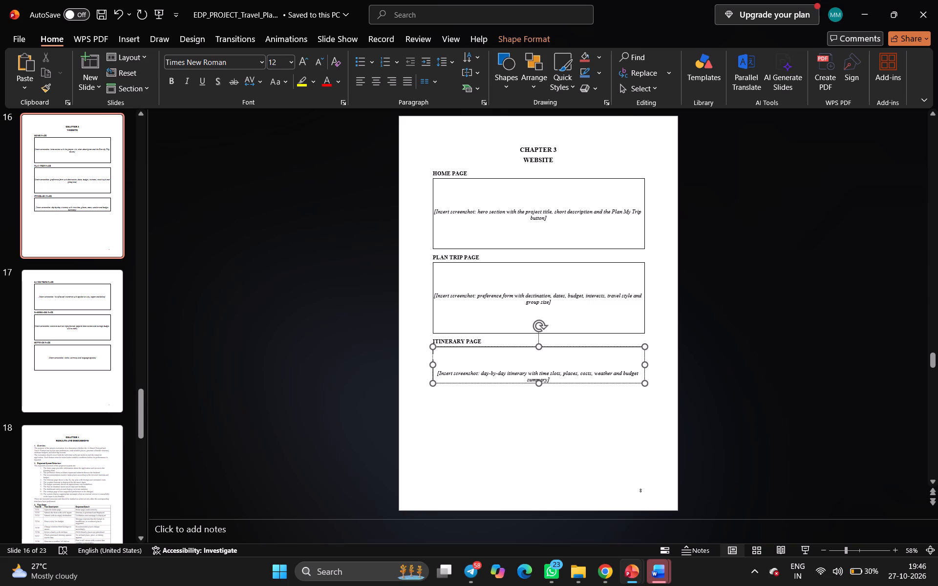
{"action": "key", "text": "ctrl+a"}
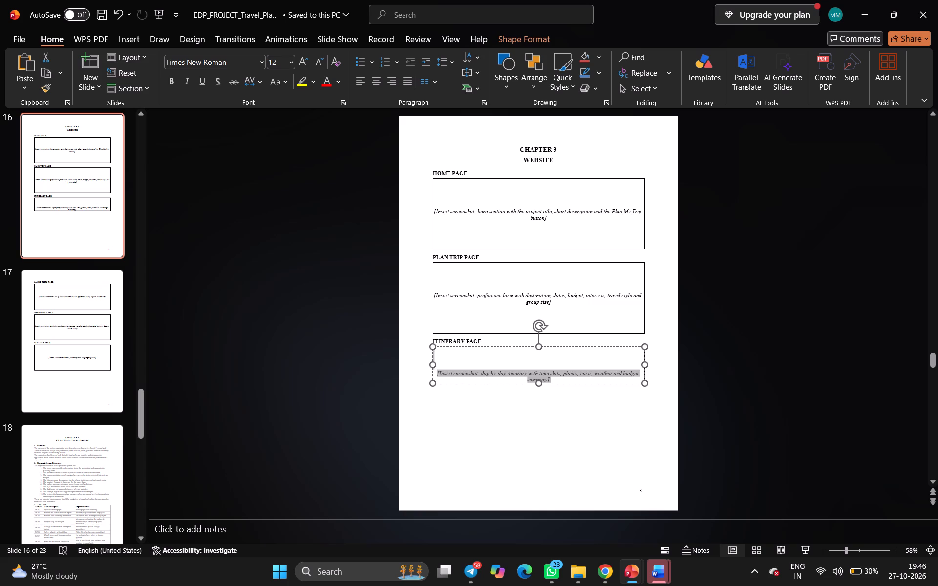
{"action": "key", "text": "BackSpace"}
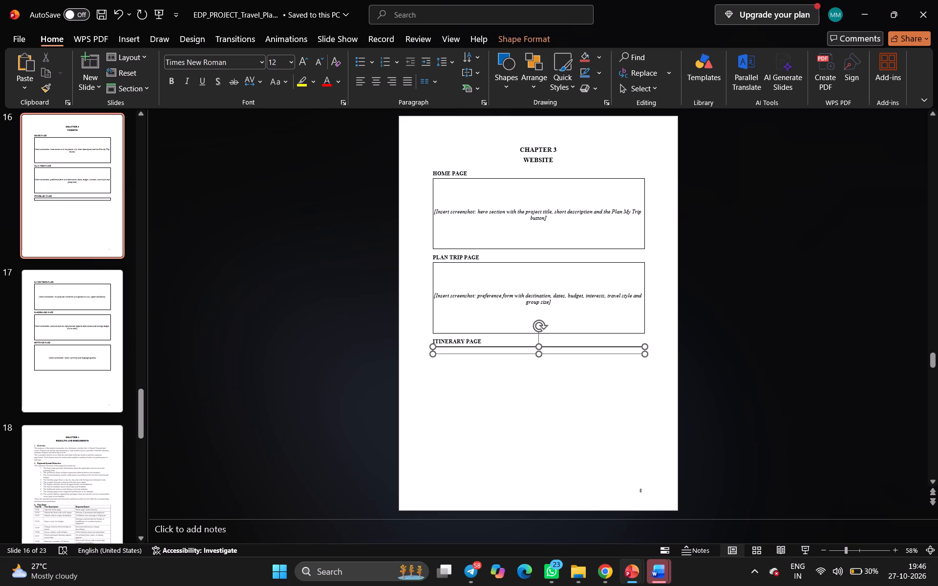
{"action": "right_click", "coordinate": [521, 350]}
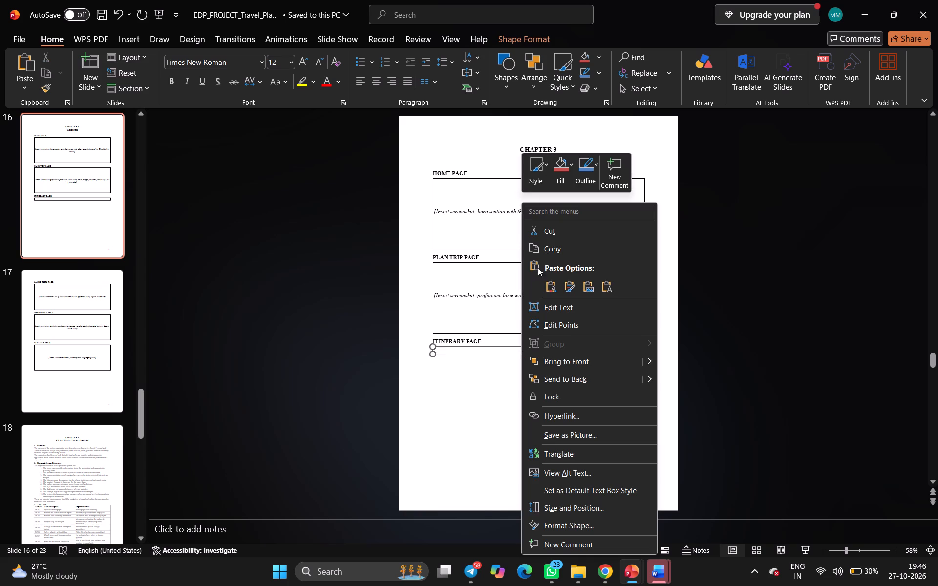
{"action": "left_click", "coordinate": [543, 223]}
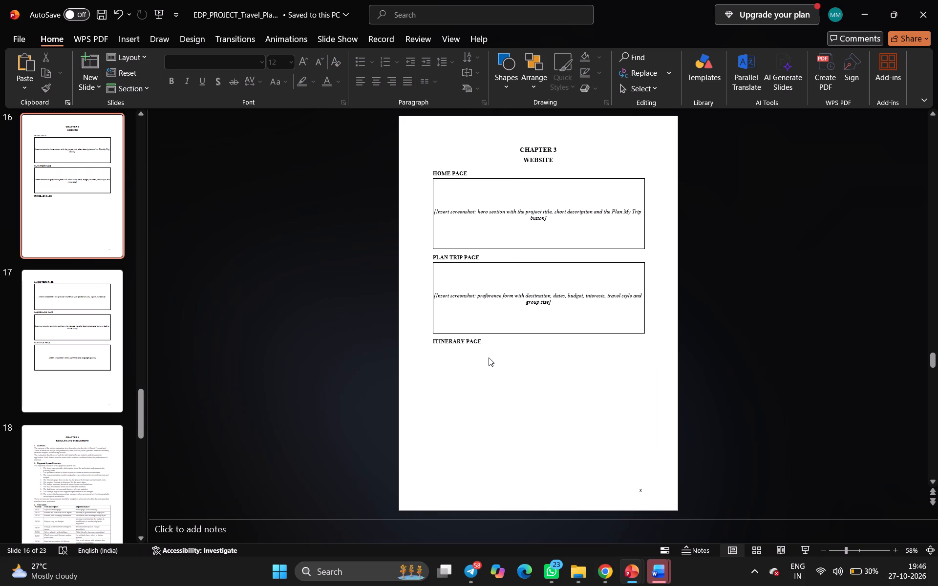
Delete the ITINERARY PAGE heading text on slide 16.
{"action": "left_click", "coordinate": [469, 341]}
{"action": "key", "text": "BackSpace"}
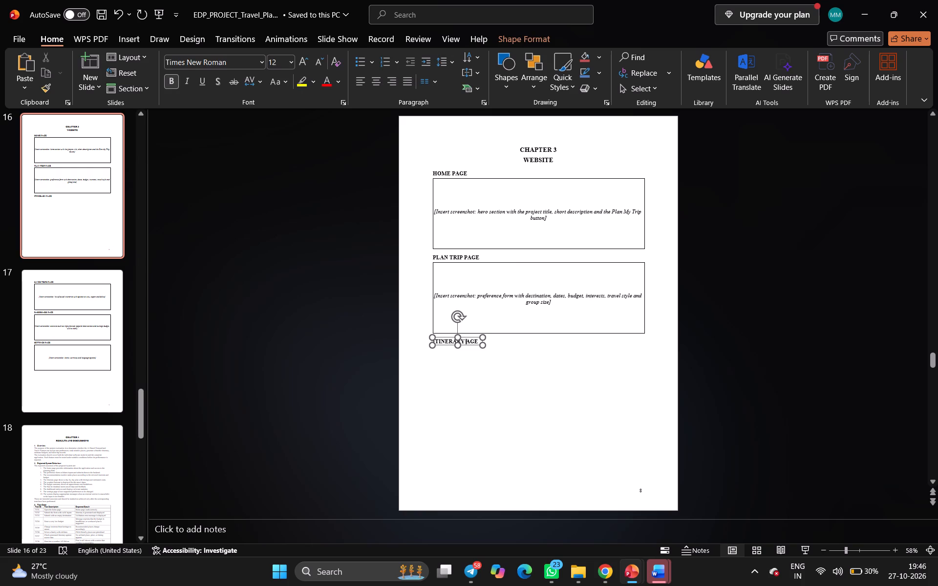
{"action": "key", "text": "ctrl+a"}
{"action": "key", "text": "BackSpace"}
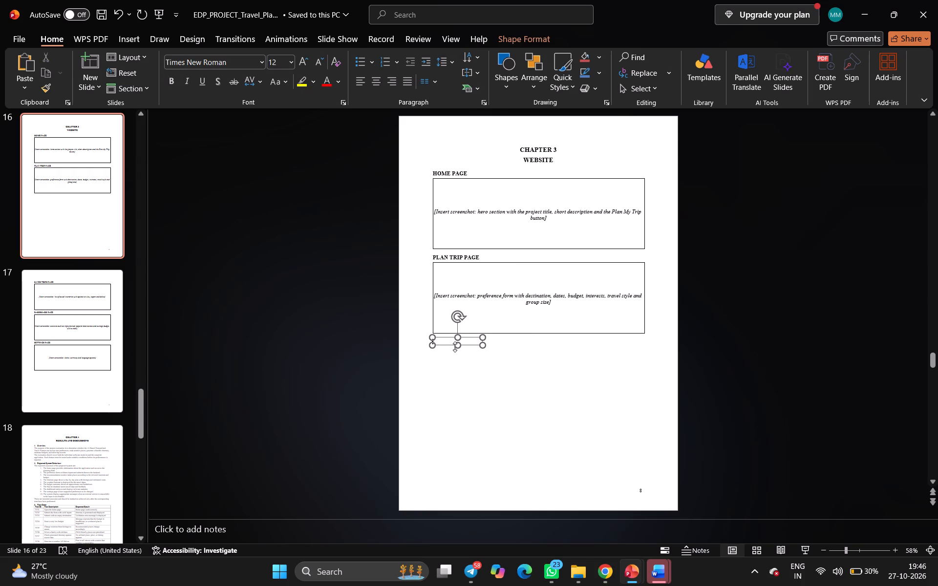
Cut the leftover empty text box below the PLAN TRIP PAGE placeholder on slide 16.
{"action": "right_click", "coordinate": [455, 347]}
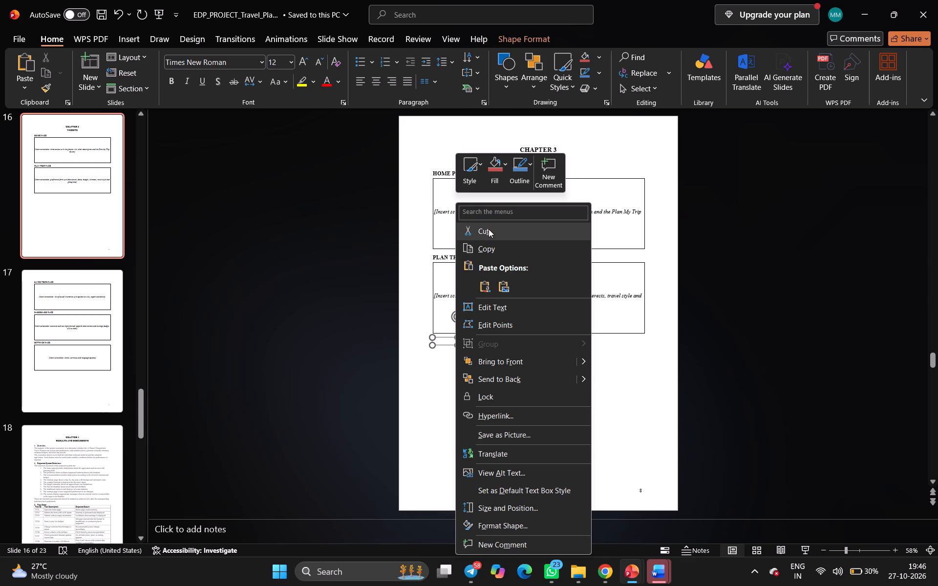
{"action": "left_click", "coordinate": [488, 230]}
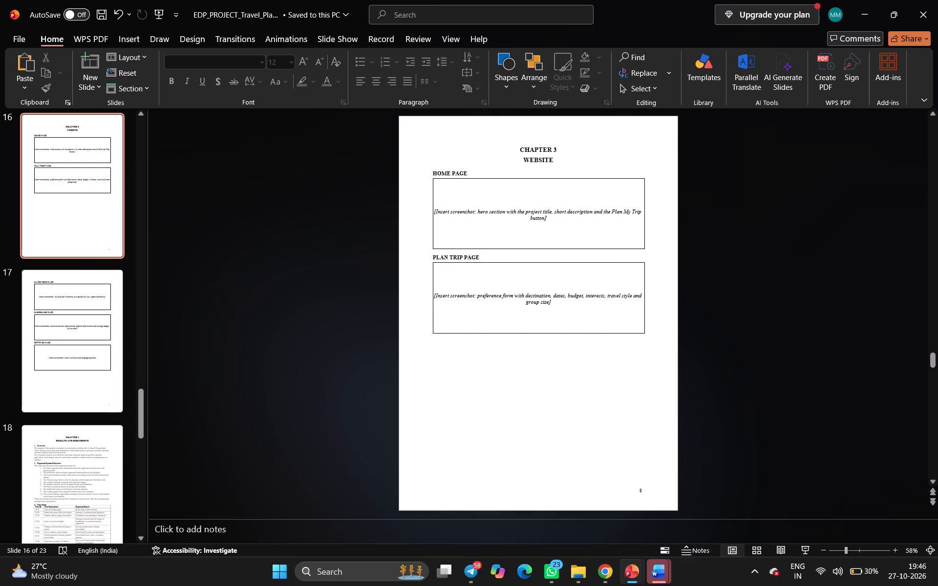
Move the PLAN TRIP PAGE placeholder box and its heading lower on slide 16, leaving space below the HOME PAGE box.
{"action": "left_click_drag", "start_coordinate": [531, 263], "coordinate": [525, 276]}
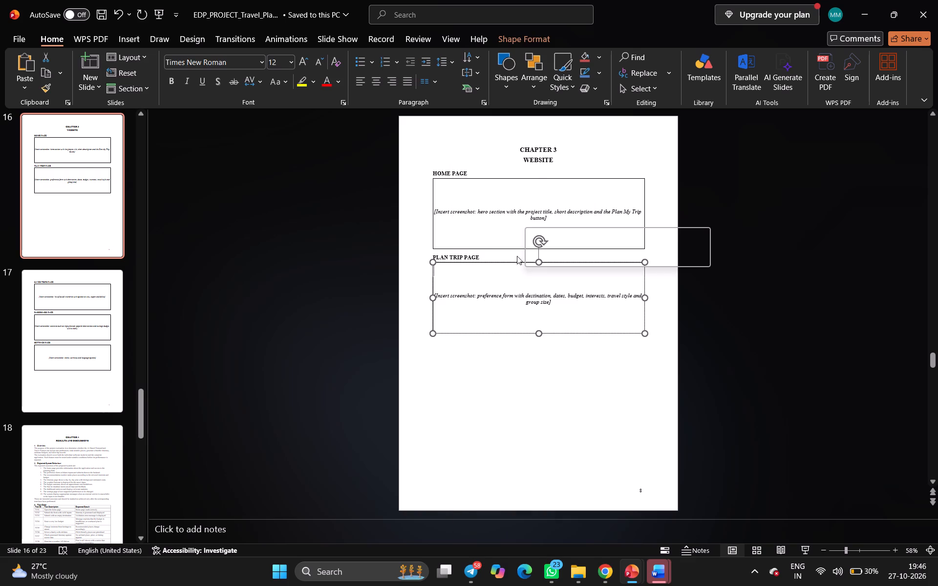
{"action": "left_click_drag", "start_coordinate": [512, 261], "coordinate": [527, 345]}
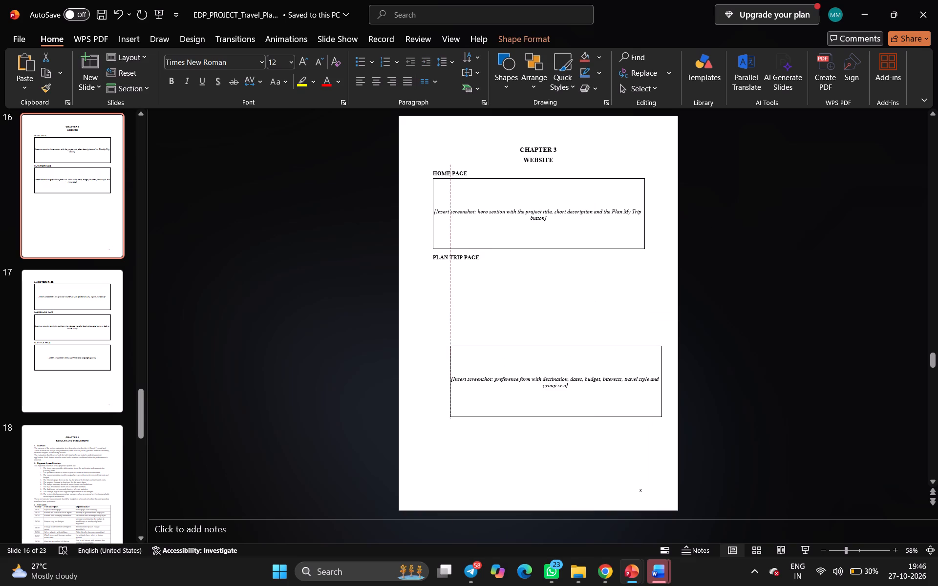
{"action": "left_click_drag", "start_coordinate": [527, 345], "coordinate": [512, 363]}
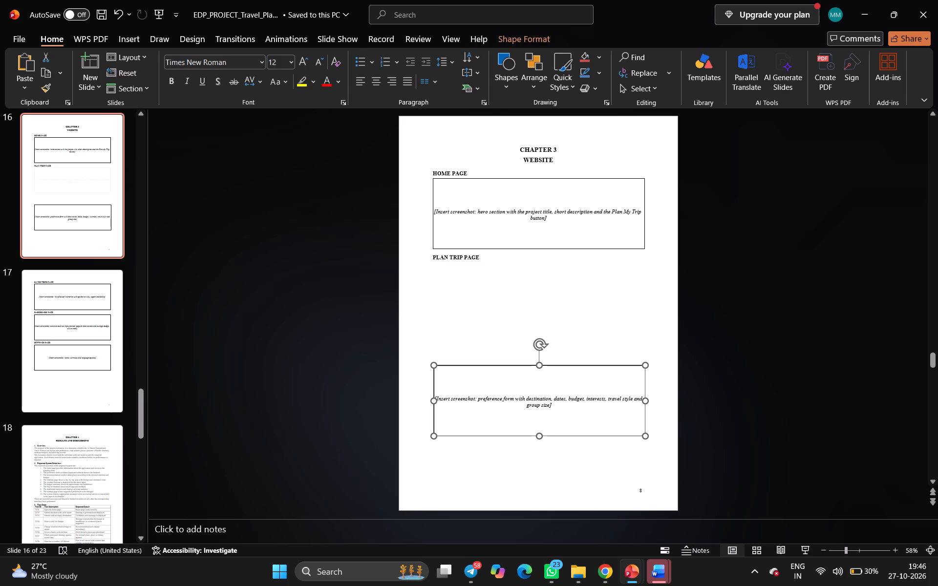
{"action": "left_click_drag", "start_coordinate": [458, 258], "coordinate": [456, 313]}
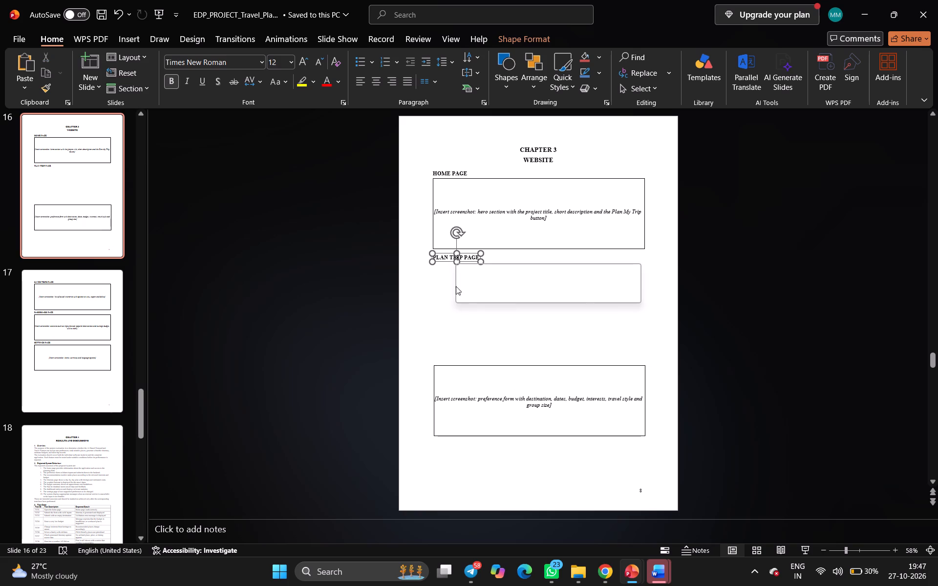
{"action": "left_click_drag", "start_coordinate": [448, 253], "coordinate": [449, 288]}
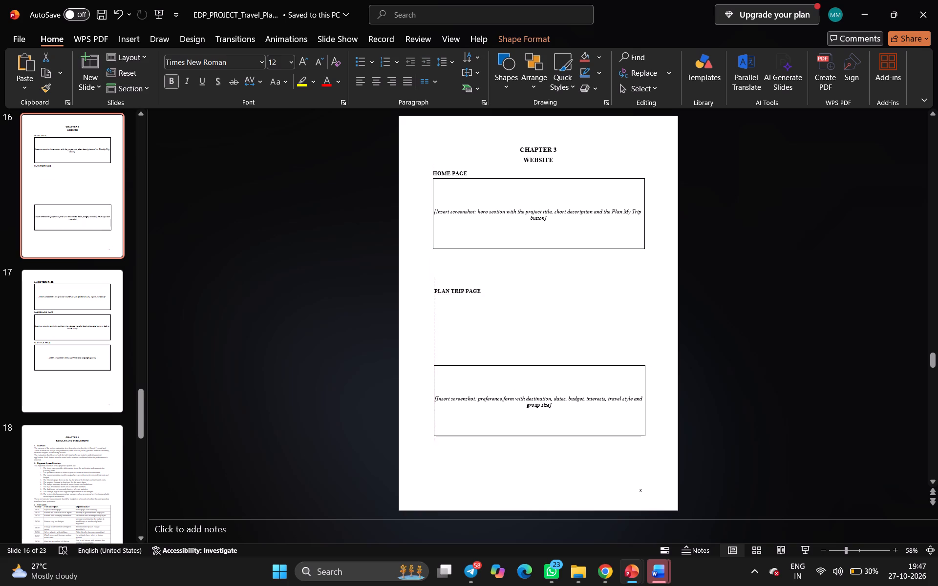
{"action": "left_click_drag", "start_coordinate": [449, 288], "coordinate": [447, 340]}
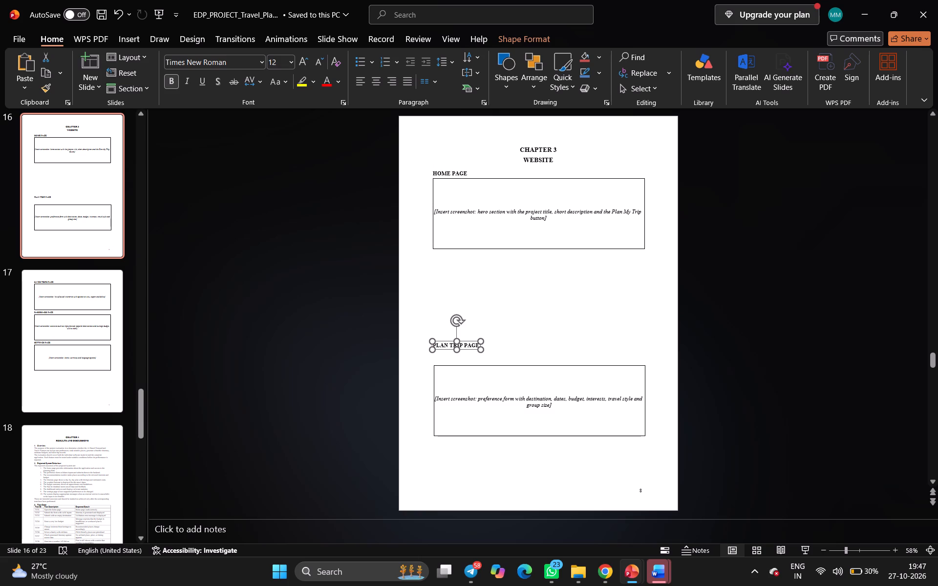
{"action": "left_click", "coordinate": [466, 387]}
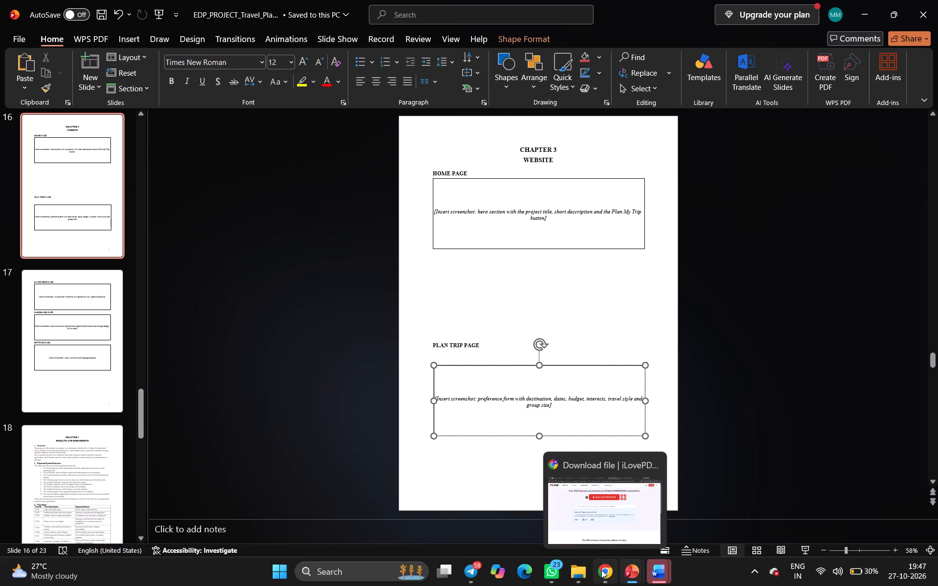
Switch to Chrome, open a new tab and close the PDF, Claude and iLovePDF tabs, keeping the Samvidha tab.
{"action": "left_click", "coordinate": [609, 502]}
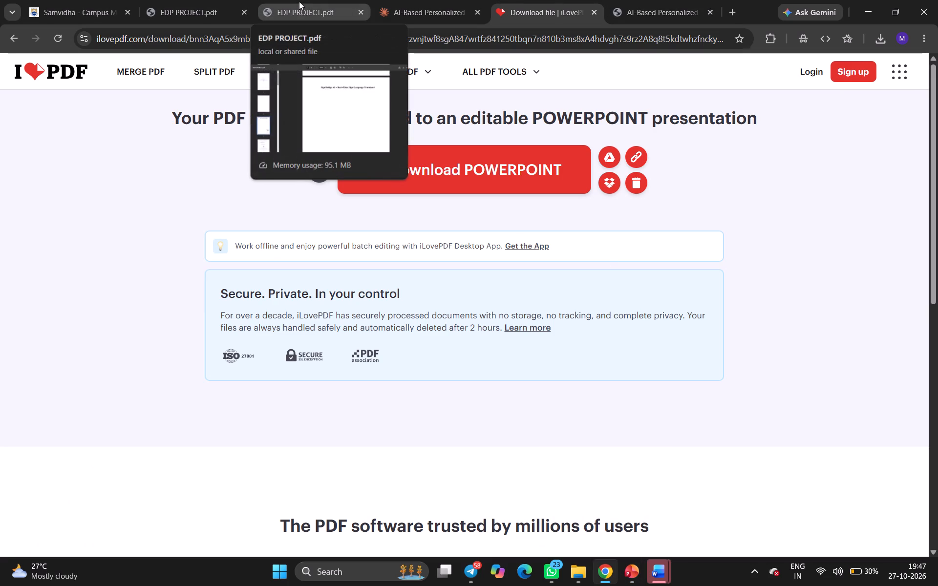
{"action": "left_click", "coordinate": [731, 11]}
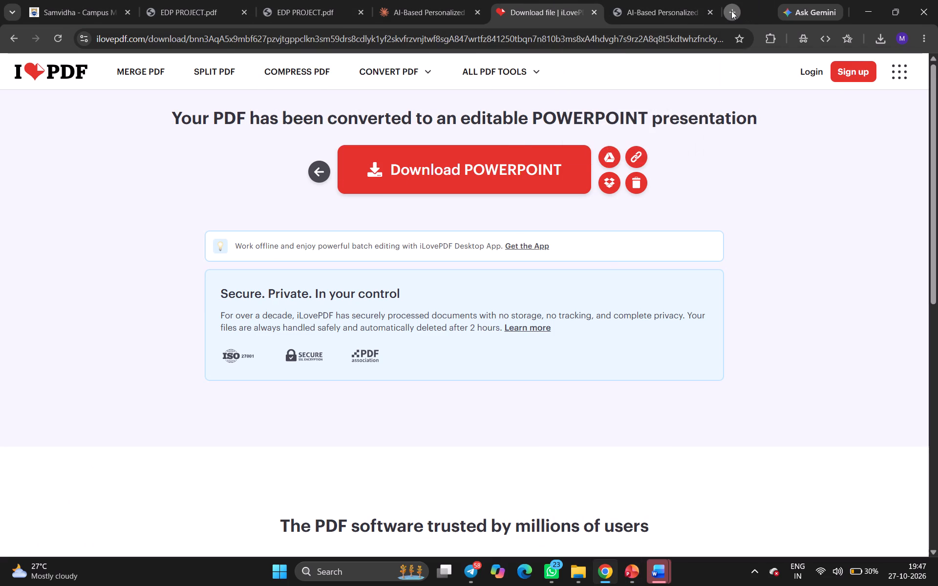
{"action": "left_click", "coordinate": [610, 7]}
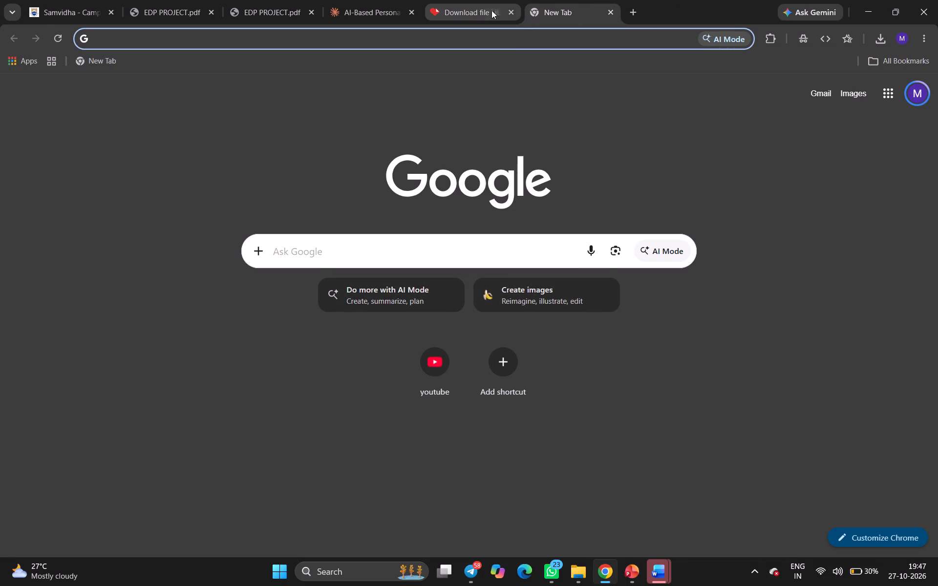
{"action": "left_click", "coordinate": [515, 7]}
{"action": "left_click", "coordinate": [413, 9]}
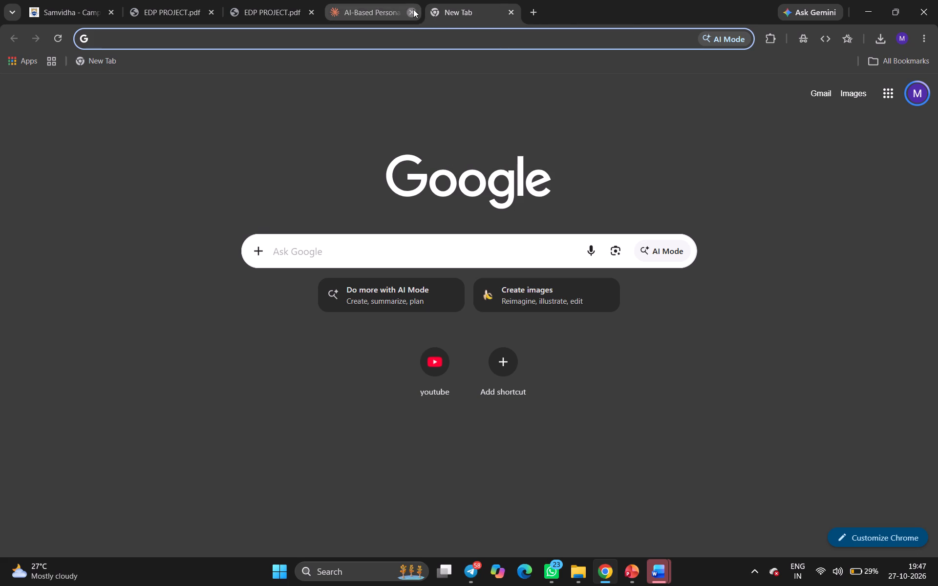
{"action": "left_click", "coordinate": [308, 7]}
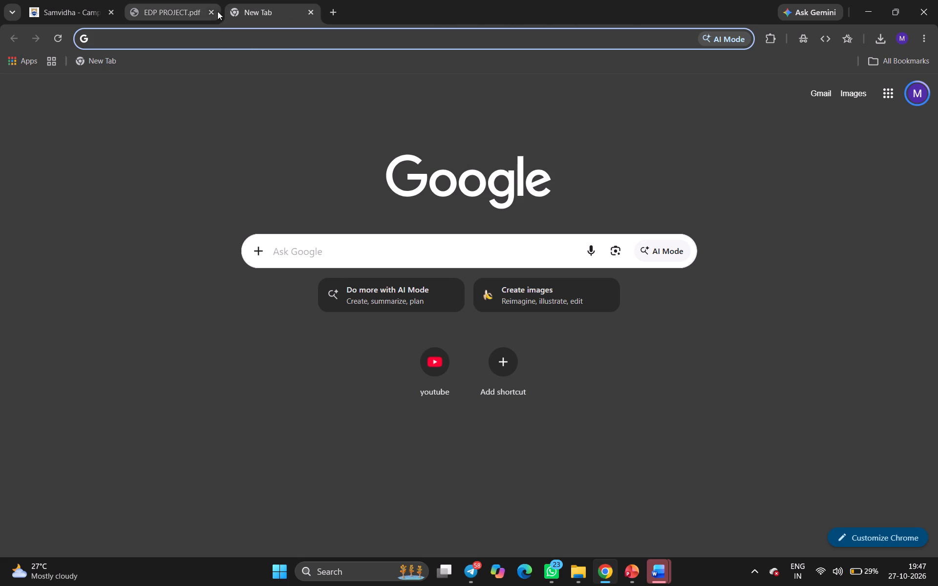
{"action": "left_click", "coordinate": [213, 11]}
{"action": "left_click", "coordinate": [319, 234]}
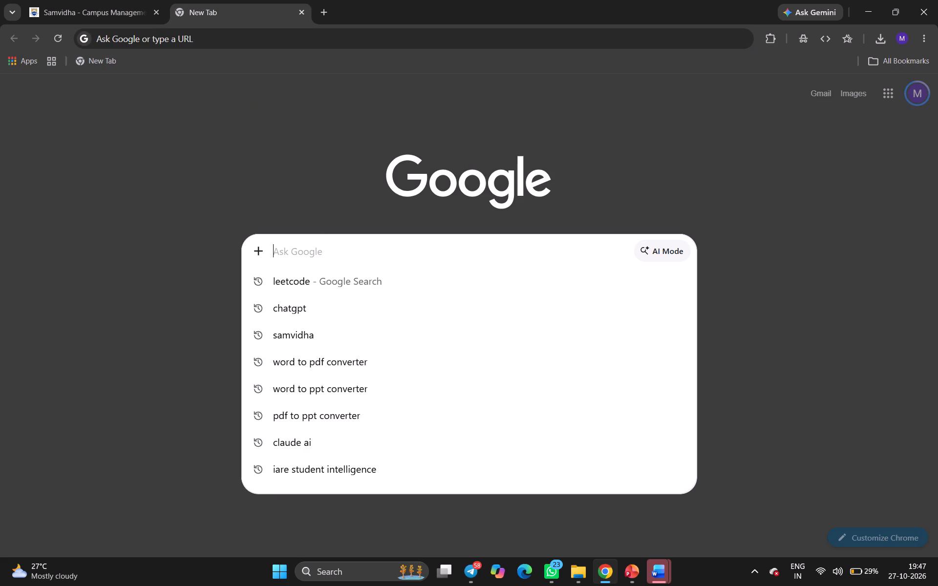
{"action": "key", "text": "Down"}
{"action": "key", "text": "Down"}
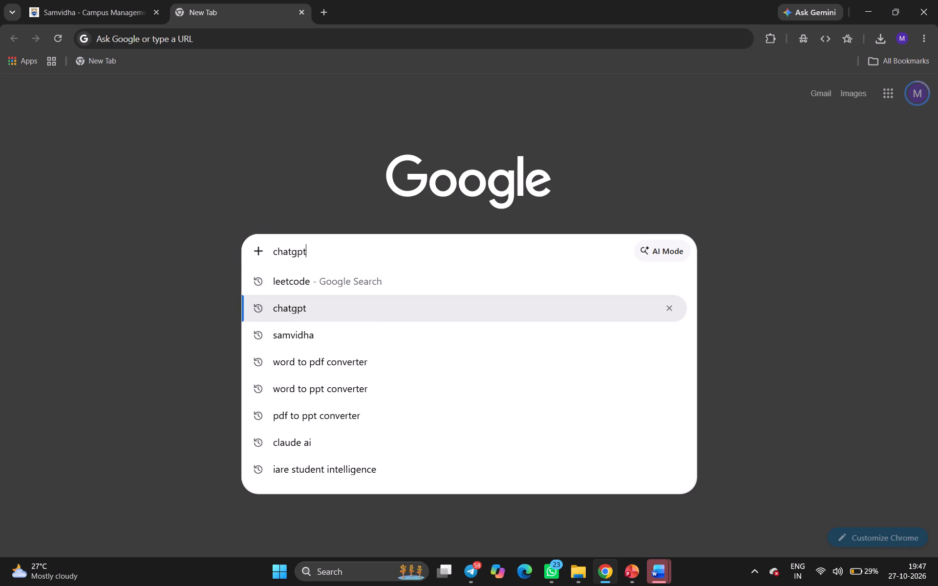
{"action": "key", "text": "backslash"}
{"action": "key", "text": "Return"}
{"action": "key", "text": "BackSpace"}
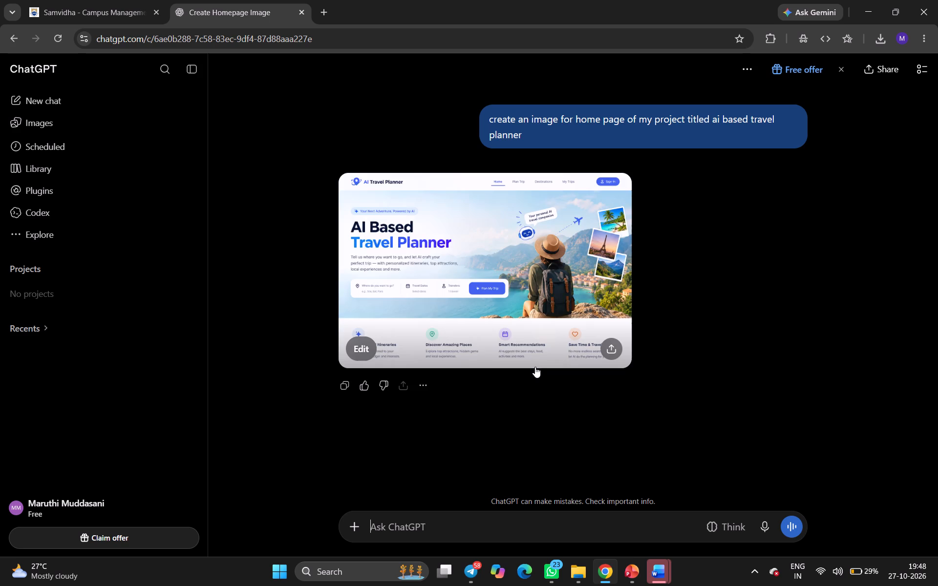
Download the generated AI Travel Planner home page image from ChatGPT and close its sharing dialog.
{"action": "left_click", "coordinate": [610, 345]}
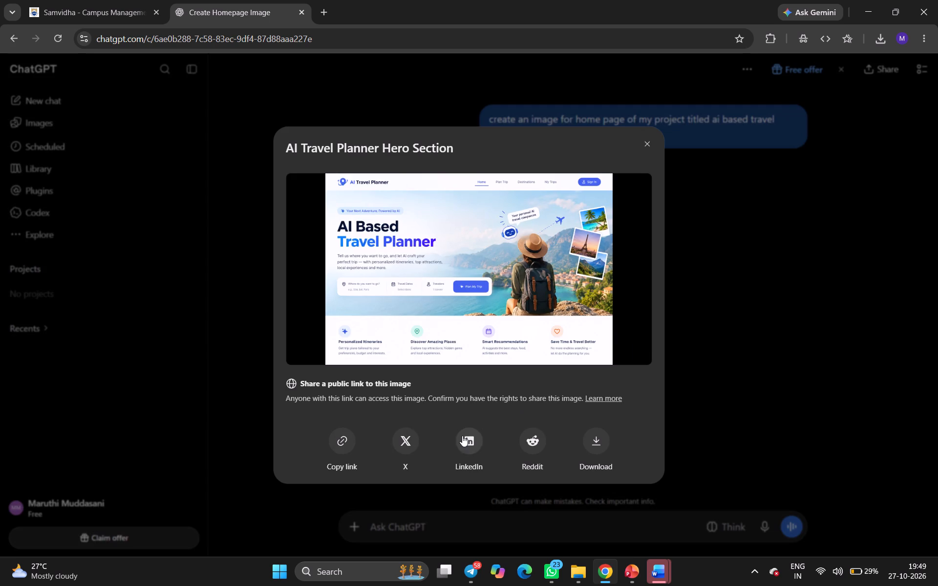
{"action": "left_click", "coordinate": [600, 448]}
{"action": "left_click", "coordinate": [648, 143]}
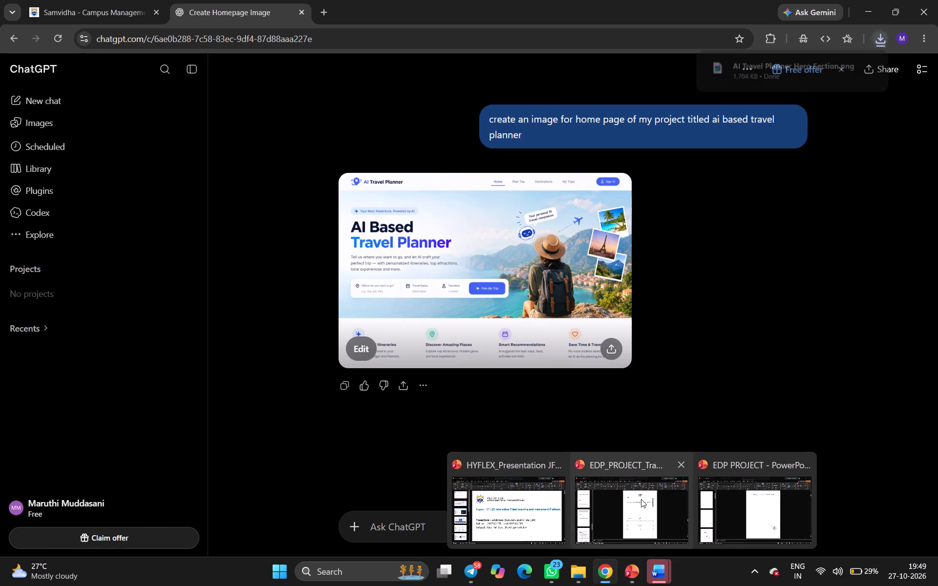
Switch to the EDP_PROJECT_Travel presentation and insert the AI Travel Planner Hero Section picture from Downloads on slide 16.
{"action": "left_click", "coordinate": [641, 499]}
{"action": "left_click", "coordinate": [546, 220]}
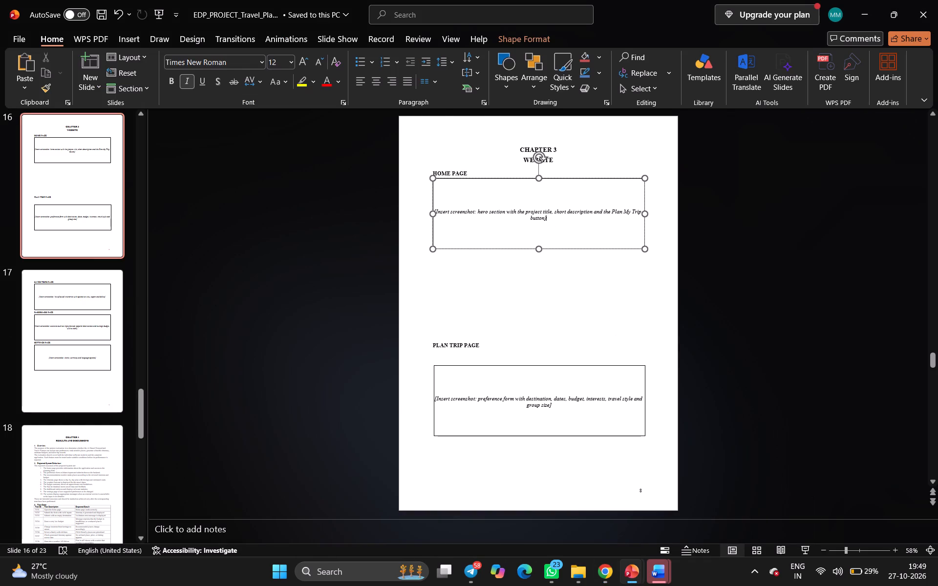
{"action": "left_click", "coordinate": [134, 39]}
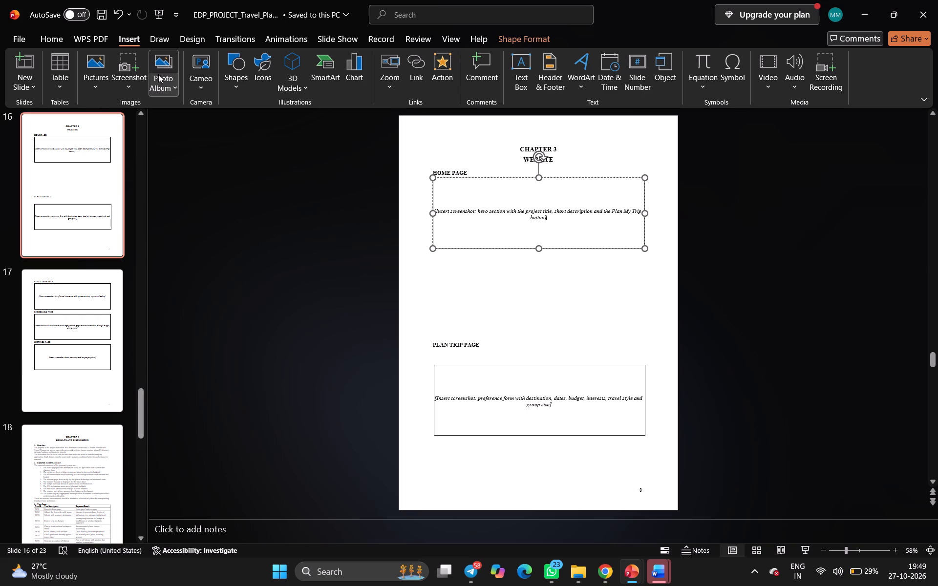
{"action": "left_click", "coordinate": [96, 66]}
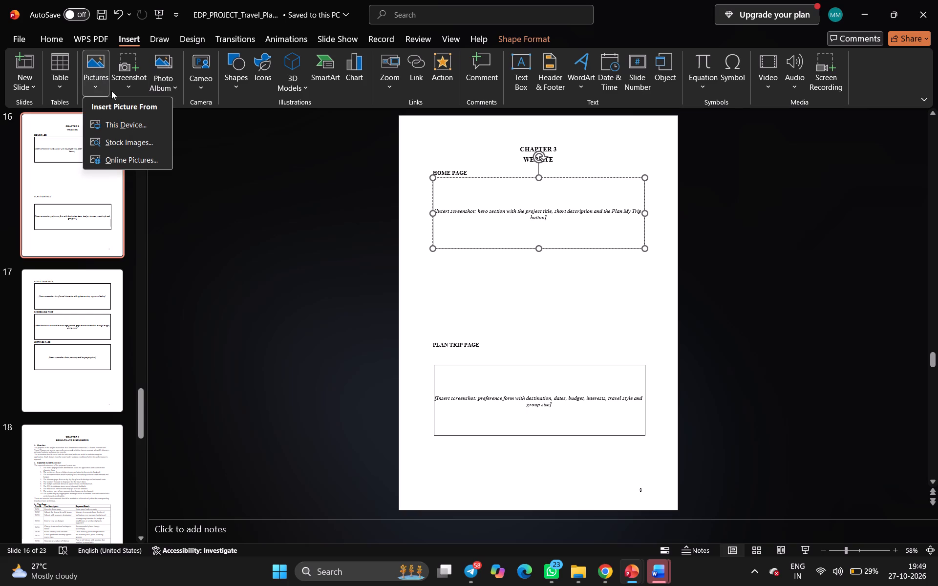
{"action": "left_click", "coordinate": [125, 126]}
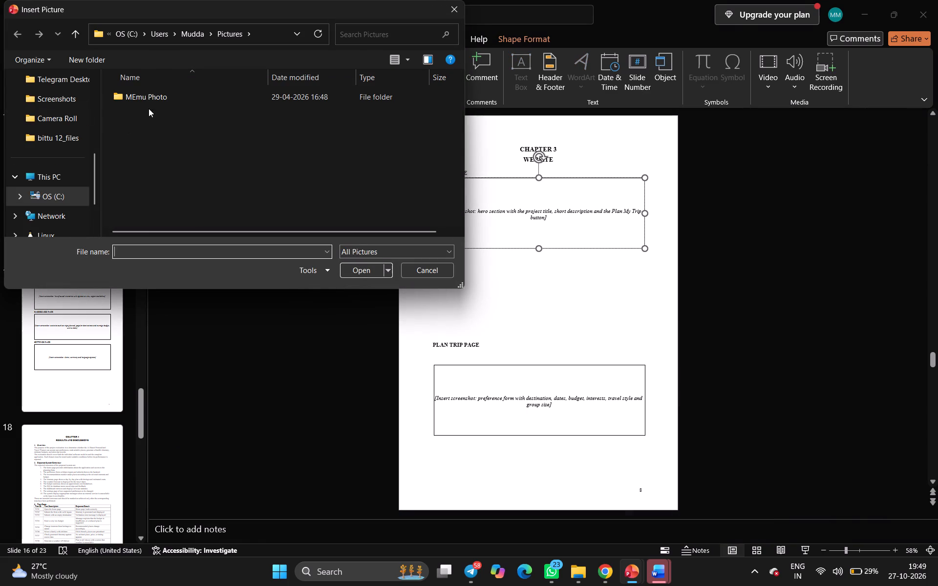
{"action": "scroll", "coordinate": [61, 121], "scroll_direction": "up", "scroll_amount": 3}
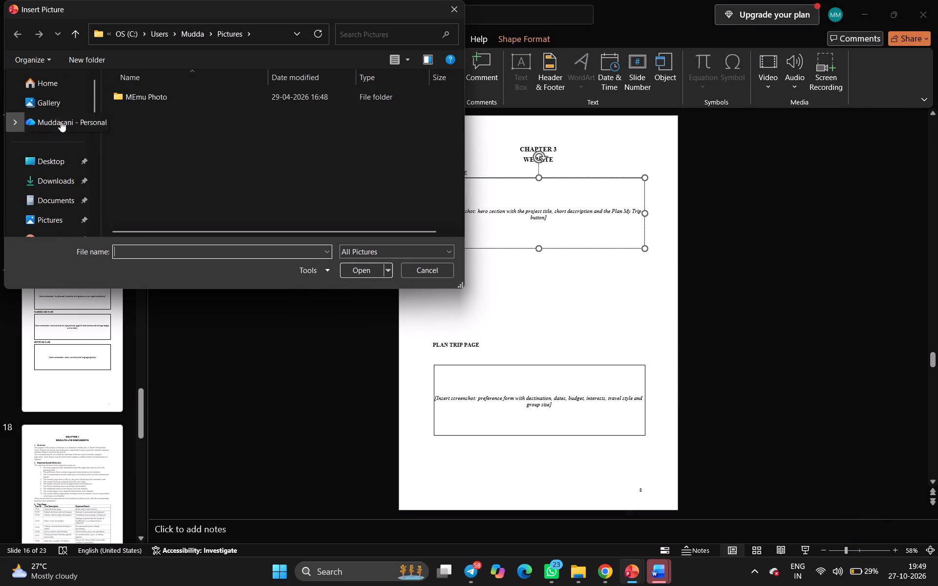
{"action": "left_click", "coordinate": [58, 84]}
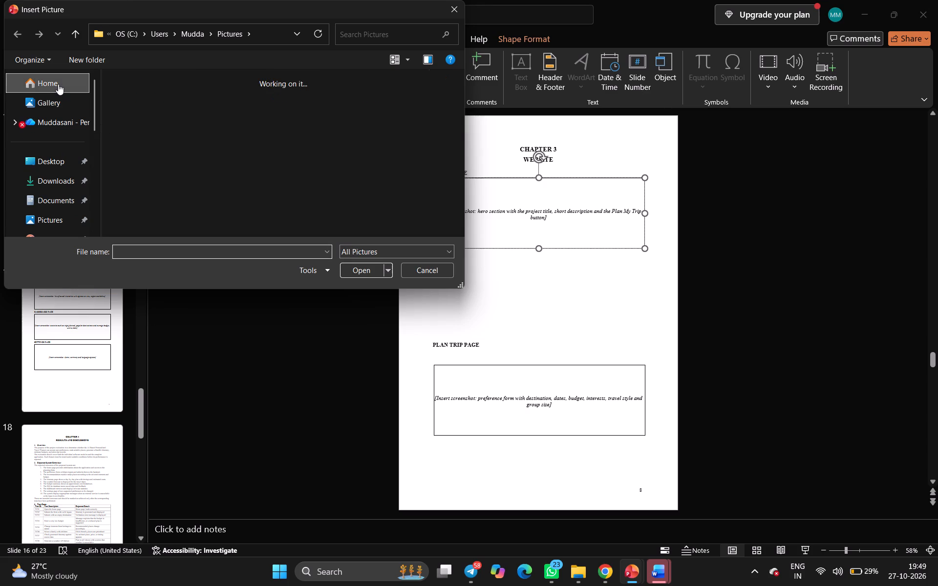
{"action": "left_click", "coordinate": [55, 183]}
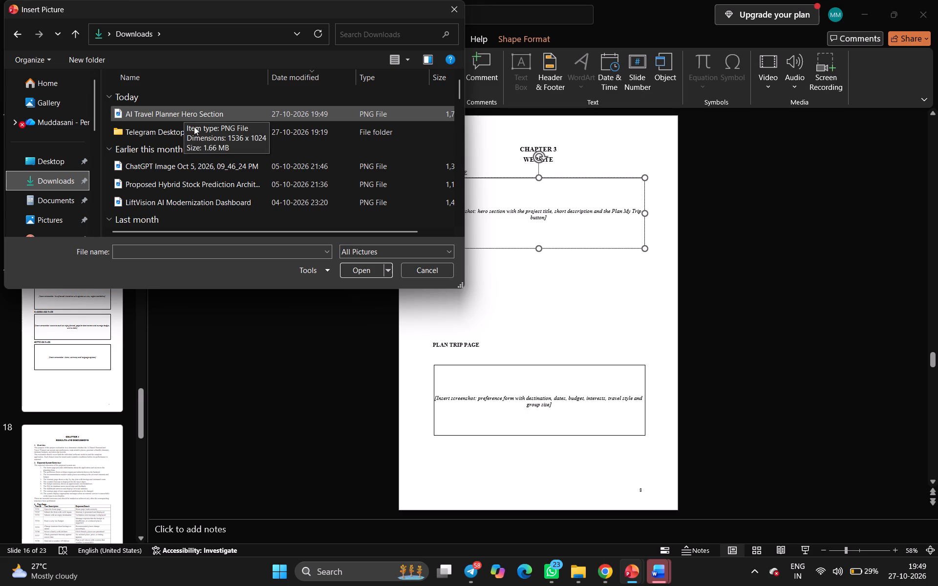
{"action": "double_click", "coordinate": [264, 113]}
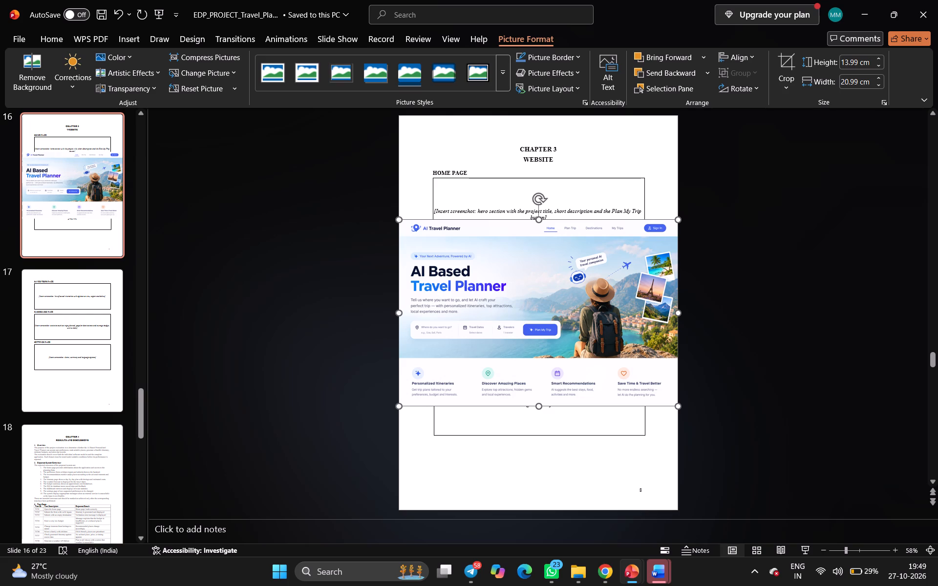
Move the inserted picture clear of the HOME PAGE screenshot placeholder box and cut the box from slide 16.
{"action": "left_click", "coordinate": [554, 180]}
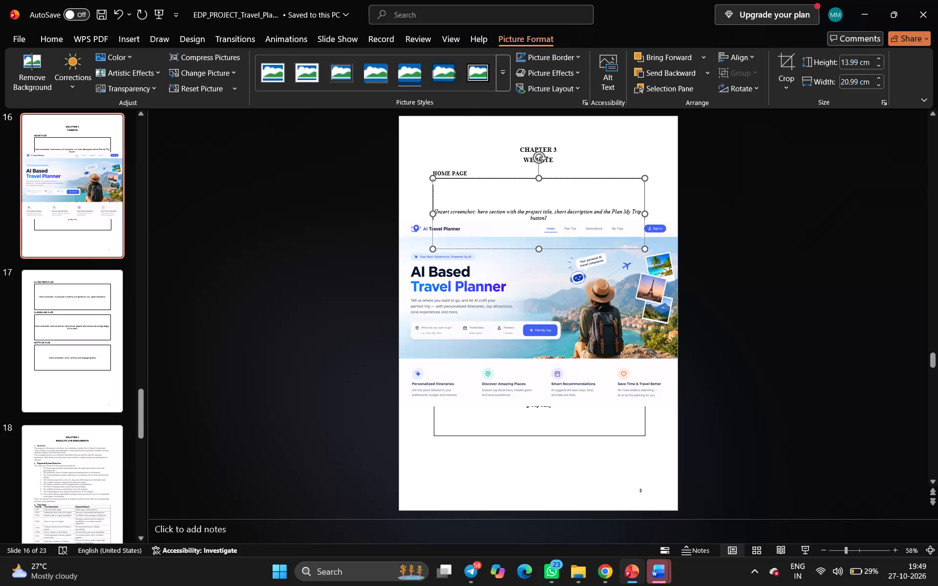
{"action": "right_click", "coordinate": [554, 180]}
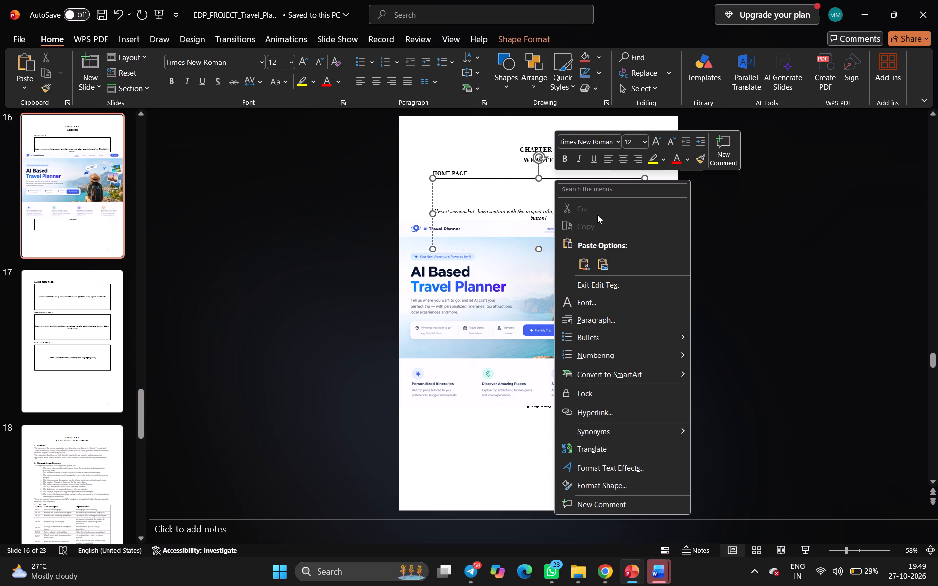
{"action": "left_click", "coordinate": [505, 177]}
{"action": "double_click", "coordinate": [505, 177]}
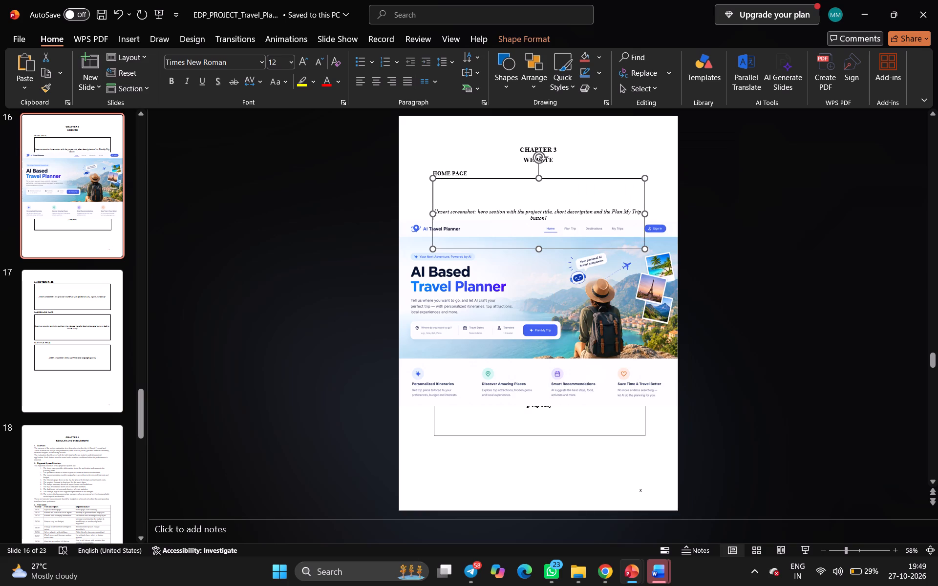
{"action": "left_click_drag", "start_coordinate": [531, 265], "coordinate": [521, 324]}
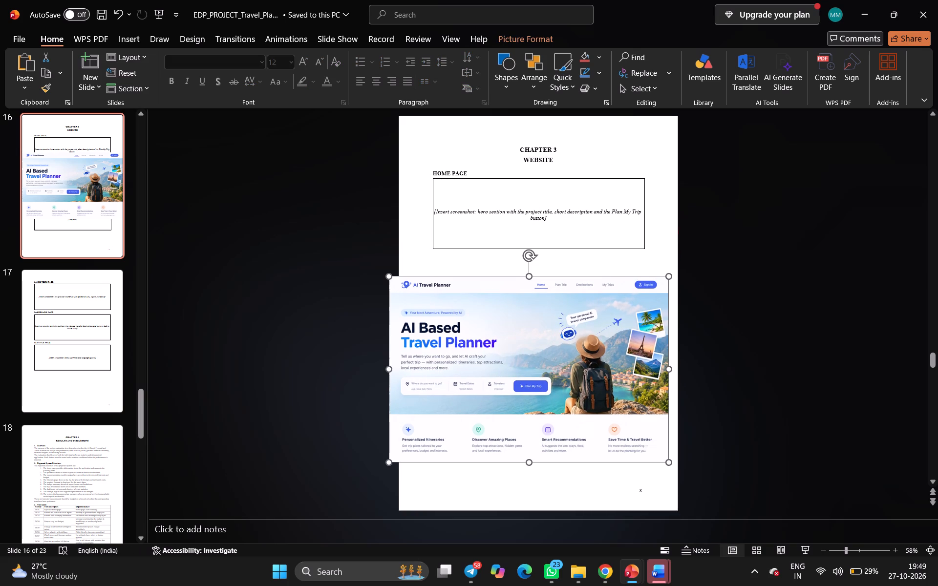
{"action": "left_click", "coordinate": [506, 181]}
{"action": "right_click", "coordinate": [506, 181]}
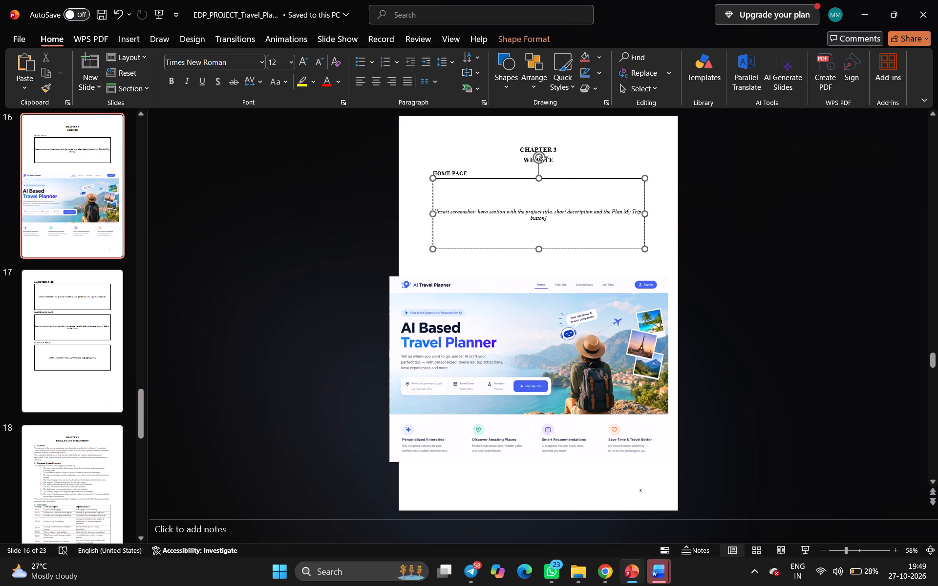
{"action": "left_click", "coordinate": [458, 174]}
{"action": "left_click_drag", "start_coordinate": [431, 193], "coordinate": [474, 209]}
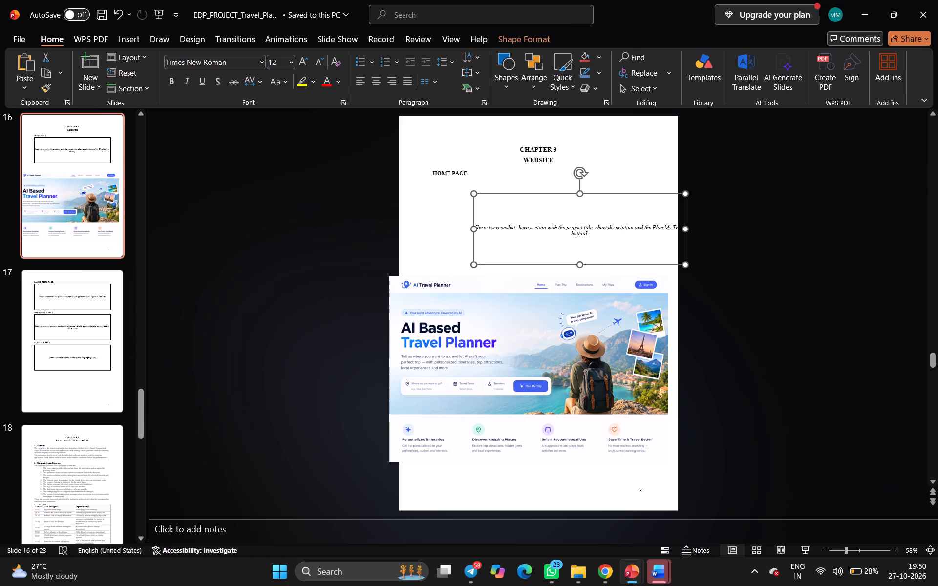
{"action": "right_click", "coordinate": [493, 190]}
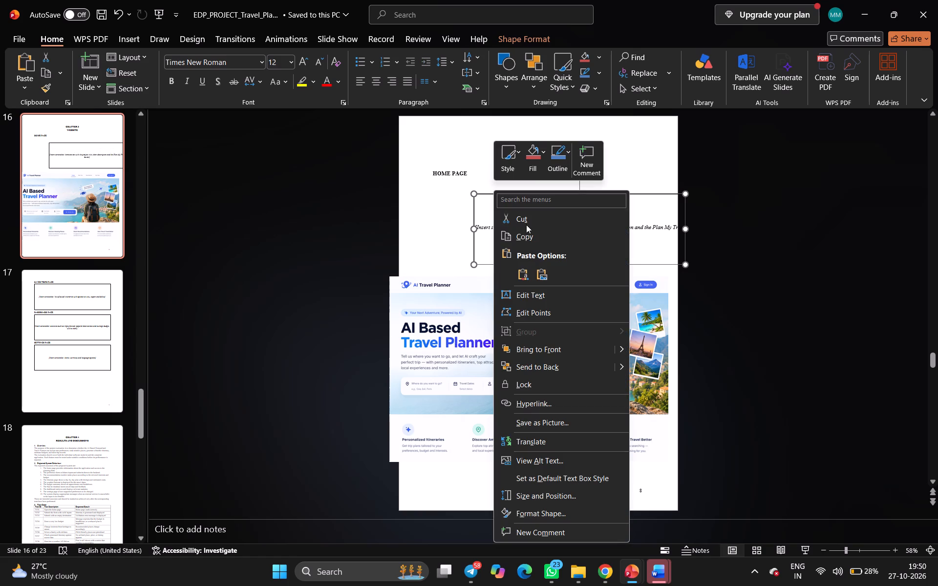
{"action": "left_click", "coordinate": [526, 218]}
Position the picture under the HOME PAGE heading and shrink it to fit within the page width above PLAN TRIP PAGE.
{"action": "left_click_drag", "start_coordinate": [508, 312], "coordinate": [518, 286]}
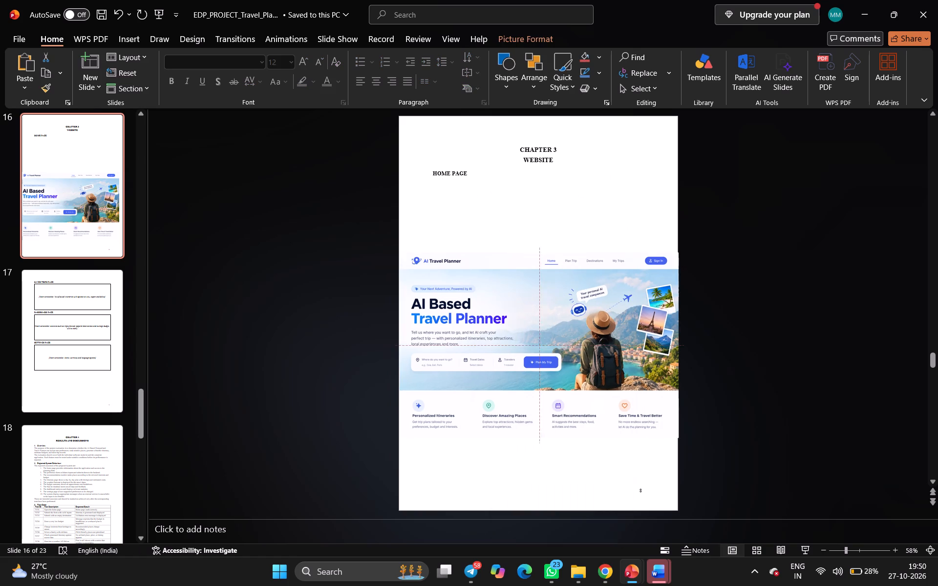
{"action": "left_click_drag", "start_coordinate": [518, 286], "coordinate": [520, 220]}
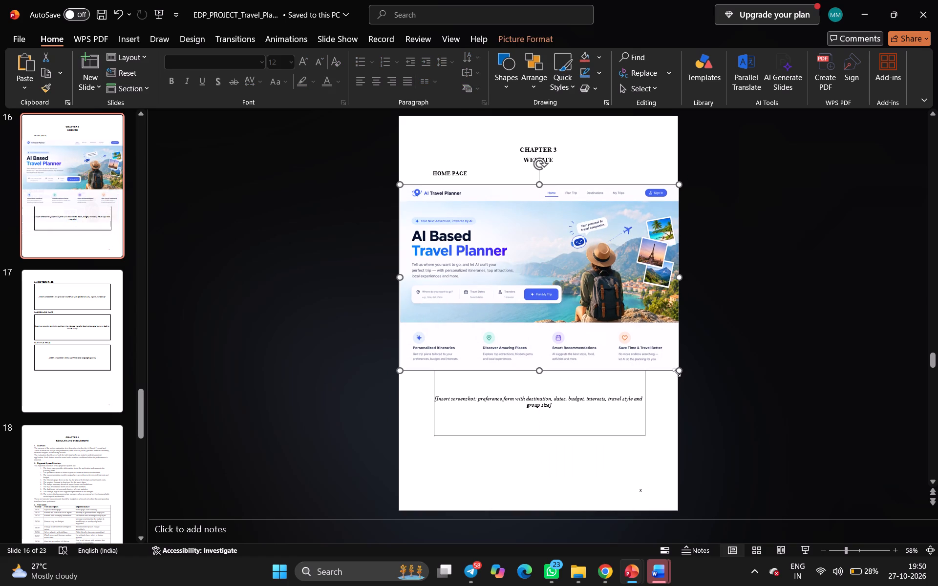
{"action": "left_click_drag", "start_coordinate": [678, 369], "coordinate": [652, 328]}
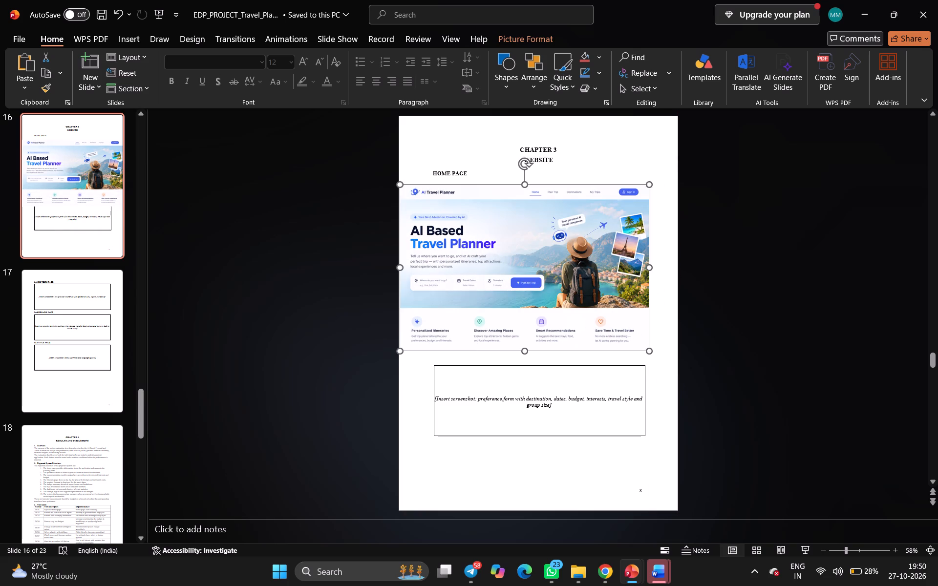
{"action": "left_click_drag", "start_coordinate": [544, 242], "coordinate": [561, 238]}
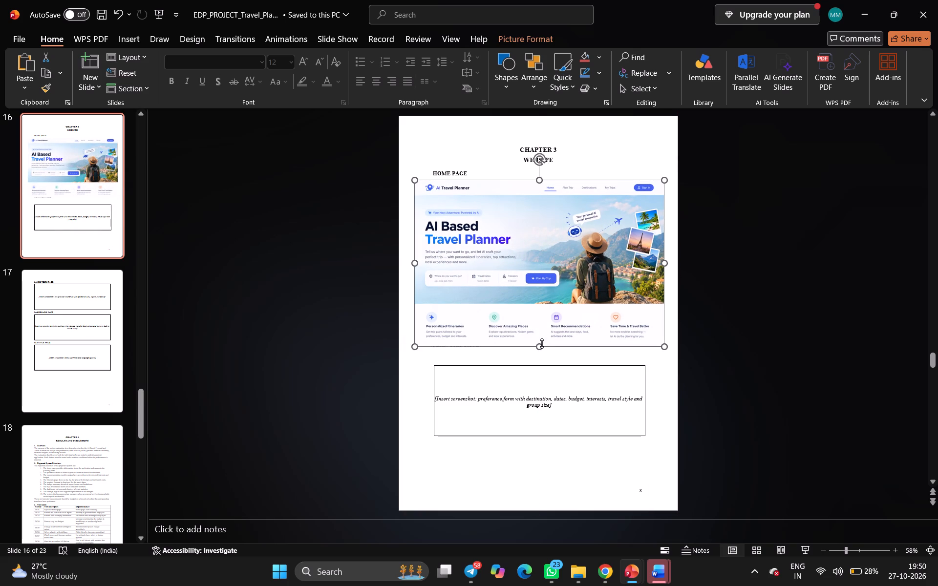
{"action": "left_click_drag", "start_coordinate": [540, 346], "coordinate": [540, 330]}
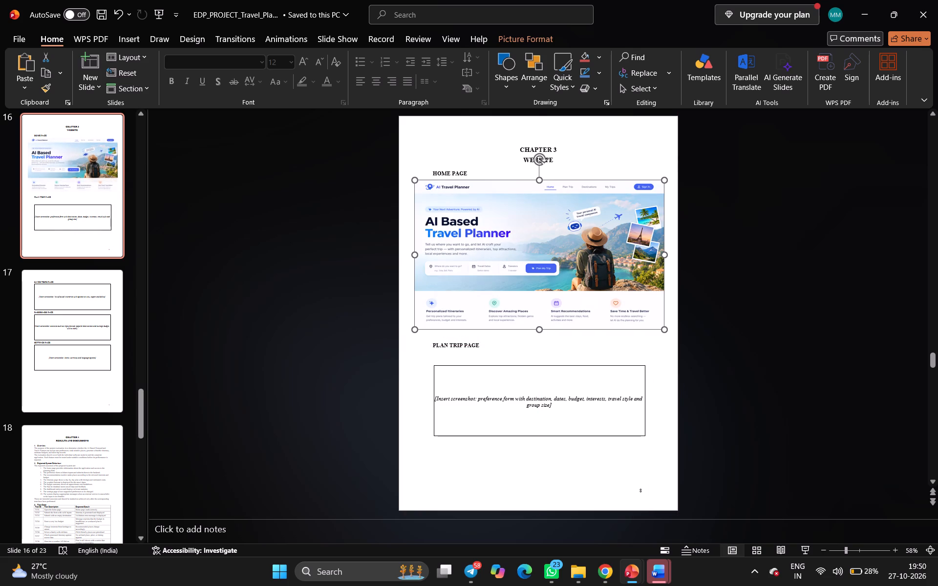
{"action": "left_click_drag", "start_coordinate": [539, 181], "coordinate": [539, 186]}
{"action": "left_click_drag", "start_coordinate": [415, 259], "coordinate": [417, 259]}
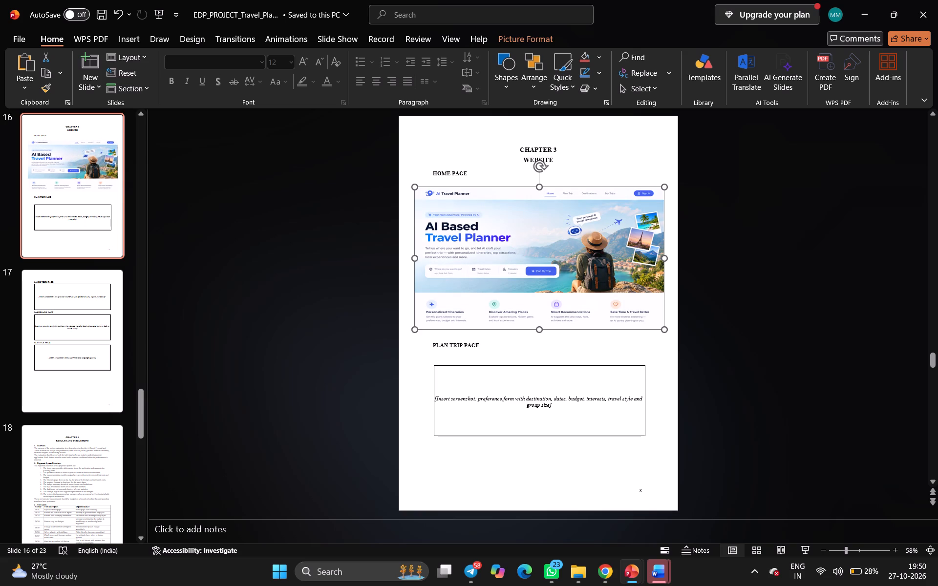
{"action": "left_click_drag", "start_coordinate": [417, 259], "coordinate": [419, 259]}
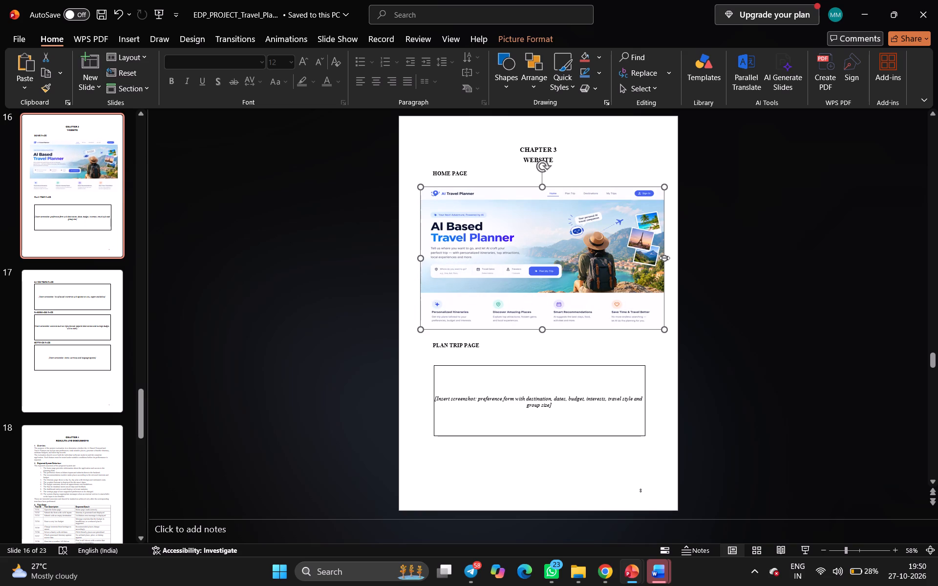
{"action": "left_click_drag", "start_coordinate": [664, 258], "coordinate": [659, 257]}
Cut the screenshot placeholder box under the PLAN TRIP PAGE heading on slide 16.
{"action": "left_click", "coordinate": [543, 414]}
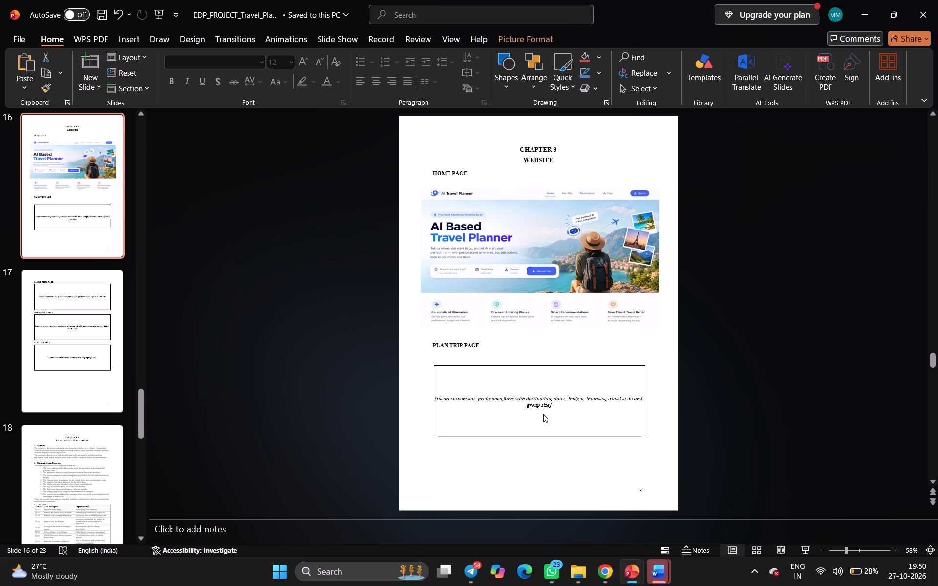
{"action": "left_click", "coordinate": [530, 362]}
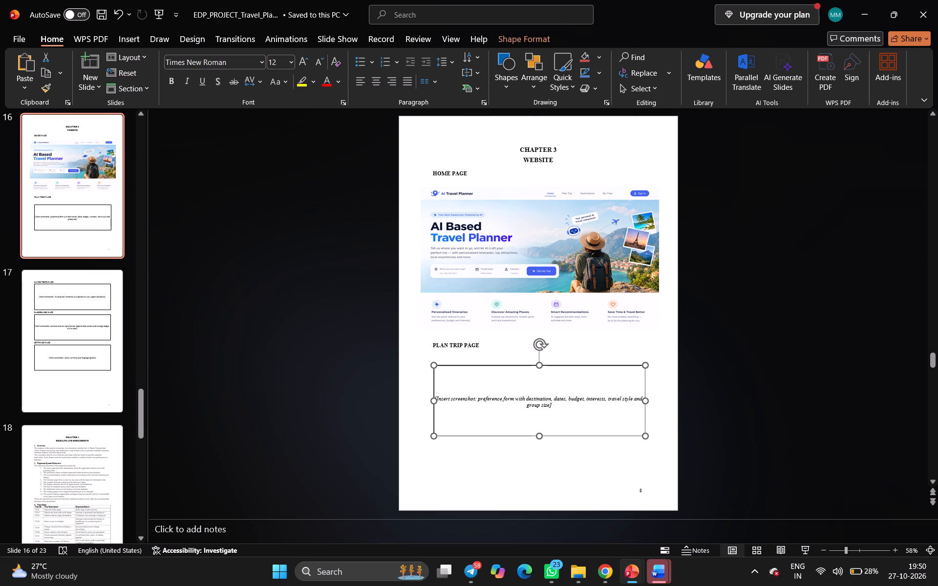
{"action": "right_click", "coordinate": [530, 362]}
{"action": "left_click", "coordinate": [579, 41]}
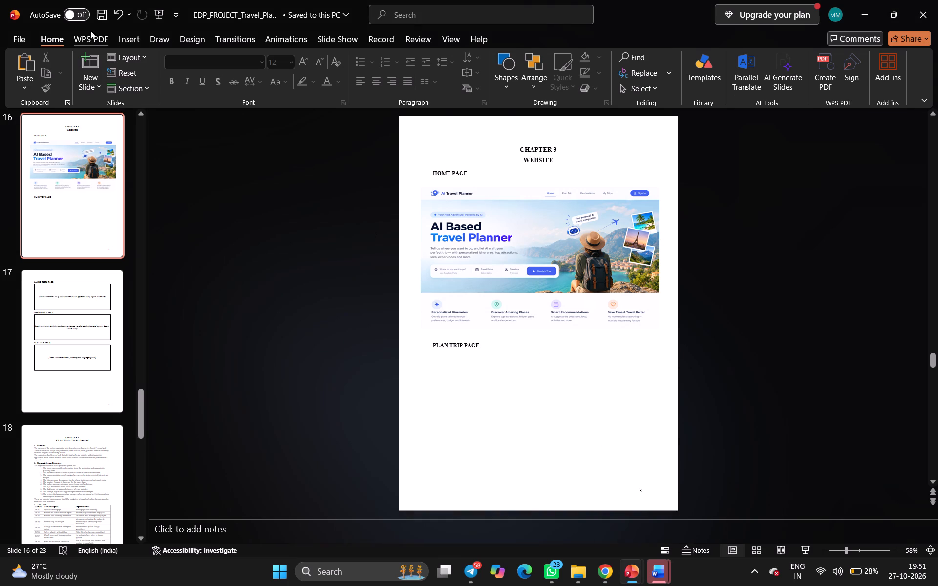
{"action": "left_click", "coordinate": [116, 37]}
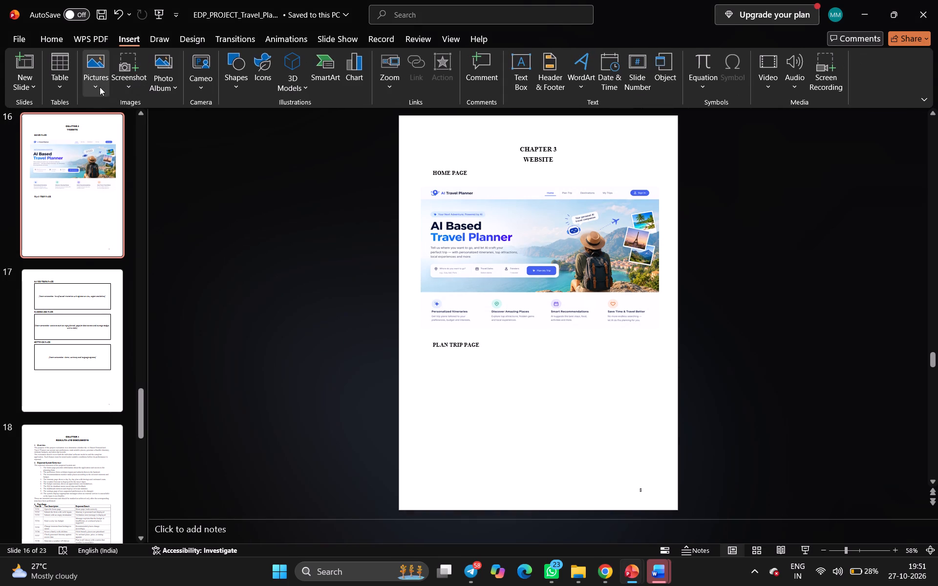
{"action": "left_click", "coordinate": [93, 82]}
{"action": "left_click", "coordinate": [118, 126]}
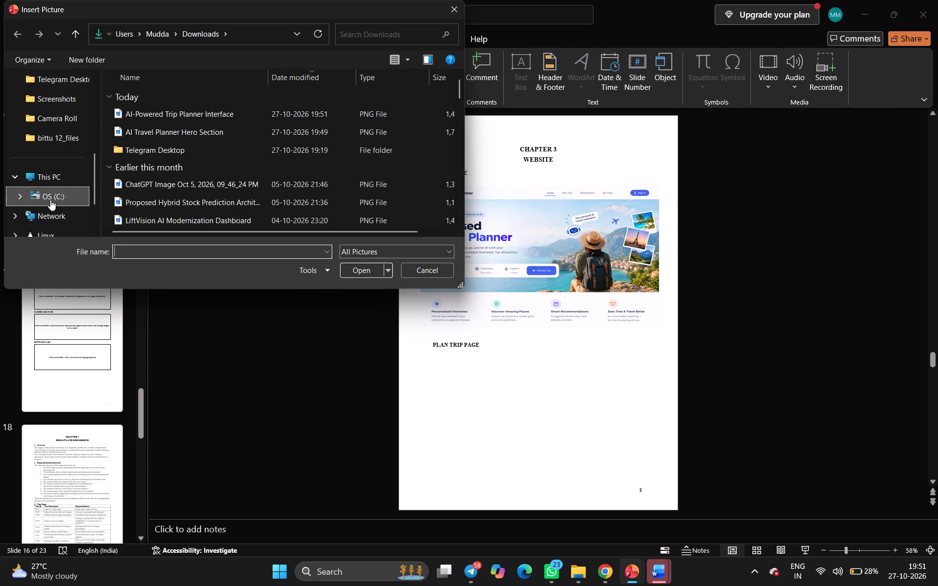
{"action": "left_click", "coordinate": [204, 110]}
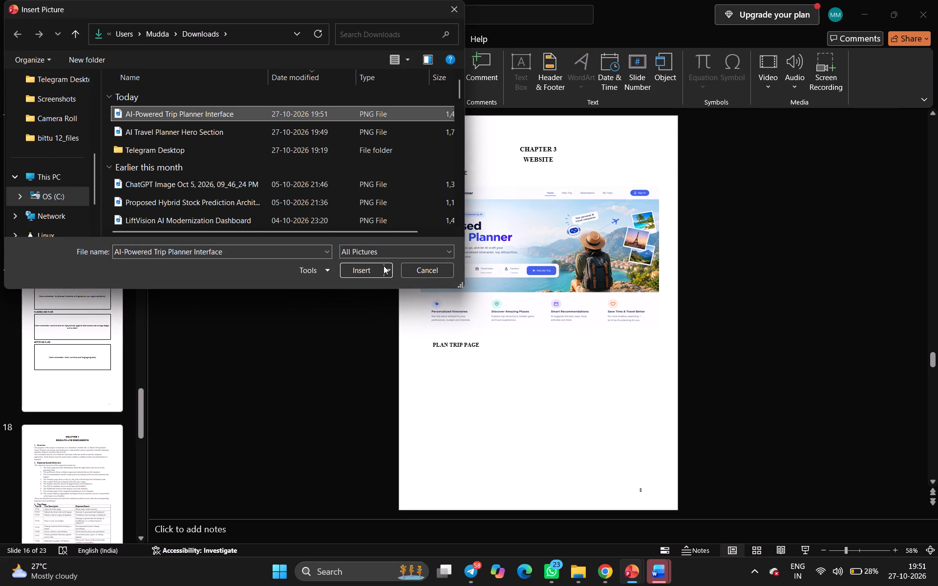
{"action": "left_click", "coordinate": [362, 274]}
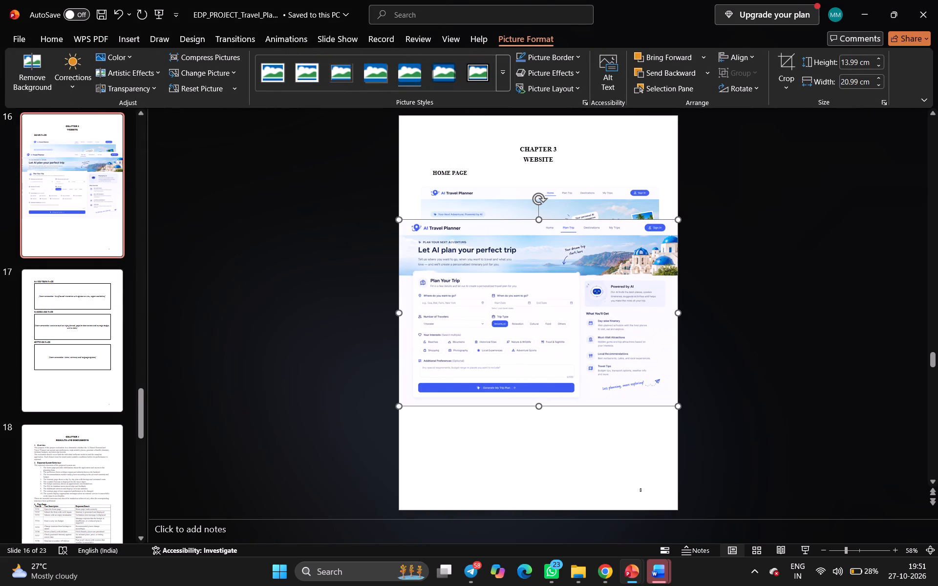
Position the trip planner picture under the PLAN TRIP PAGE heading and shrink it to about 10.4 cm high by 18 cm wide.
{"action": "left_click_drag", "start_coordinate": [530, 267], "coordinate": [528, 362]}
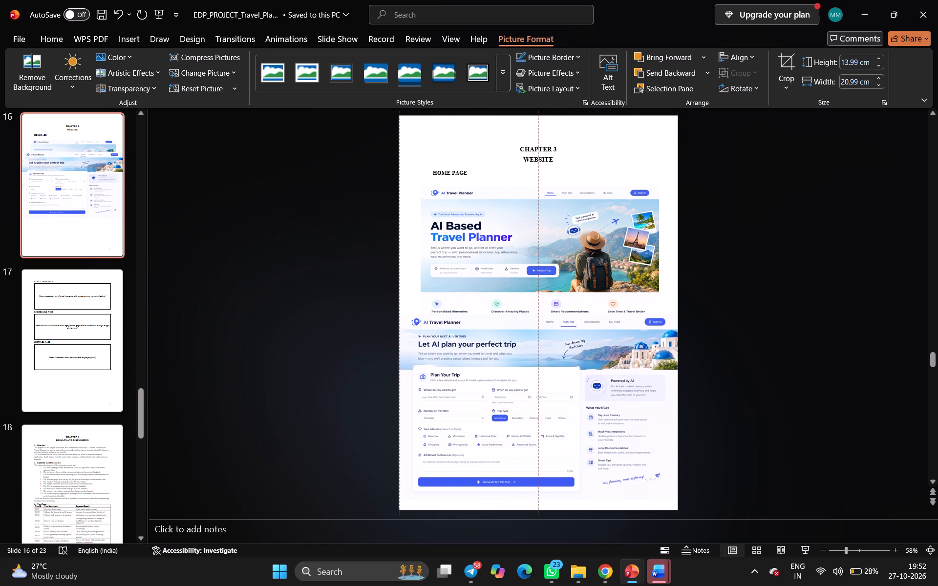
{"action": "left_click_drag", "start_coordinate": [528, 362], "coordinate": [529, 370]}
{"action": "left_click_drag", "start_coordinate": [539, 326], "coordinate": [540, 358]}
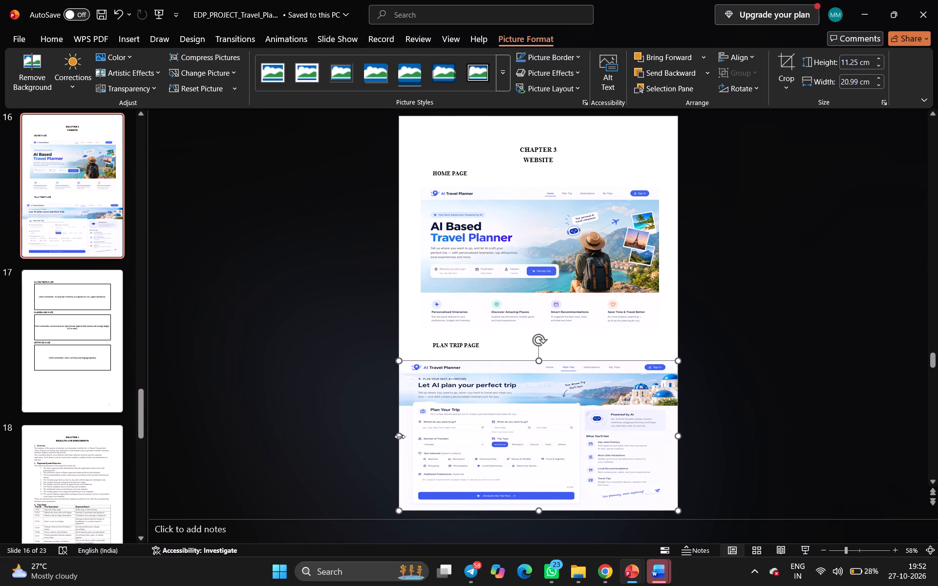
{"action": "left_click_drag", "start_coordinate": [400, 437], "coordinate": [429, 437]}
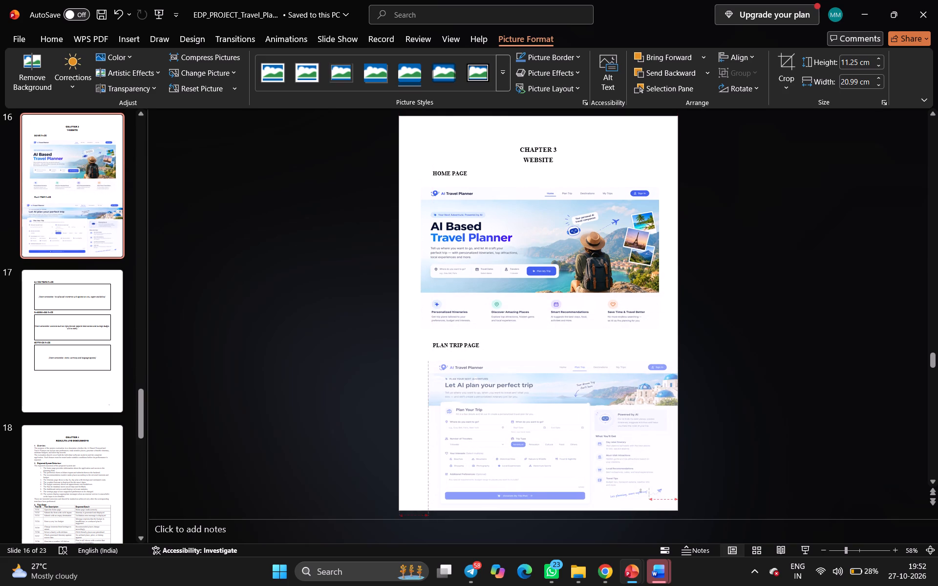
{"action": "left_click_drag", "start_coordinate": [429, 437], "coordinate": [424, 436]}
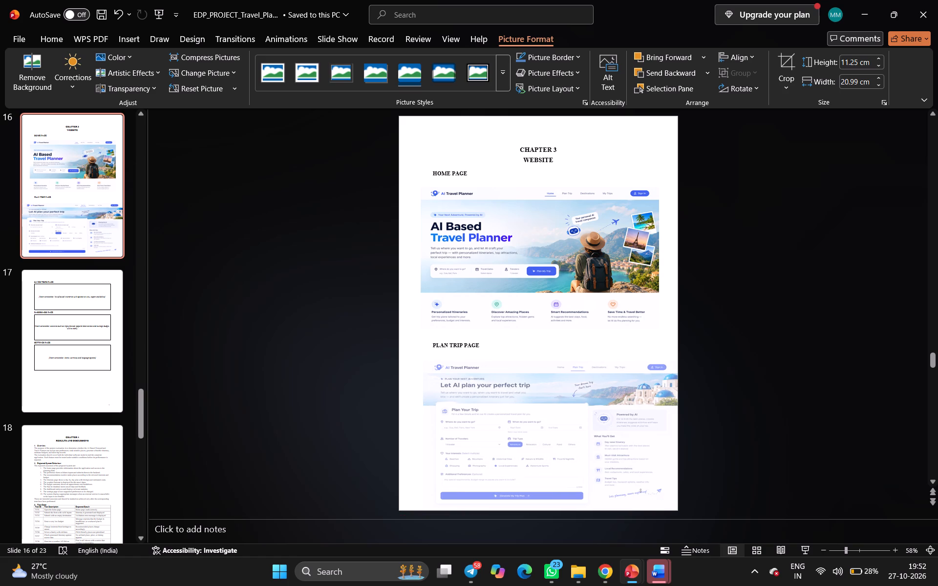
{"action": "left_click_drag", "start_coordinate": [424, 436], "coordinate": [425, 436]}
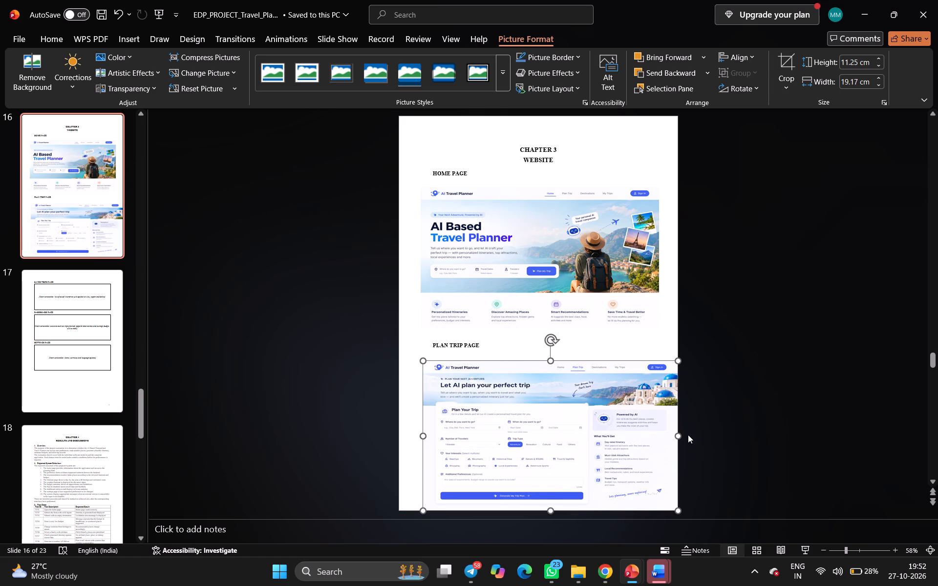
{"action": "left_click_drag", "start_coordinate": [679, 435], "coordinate": [664, 435]}
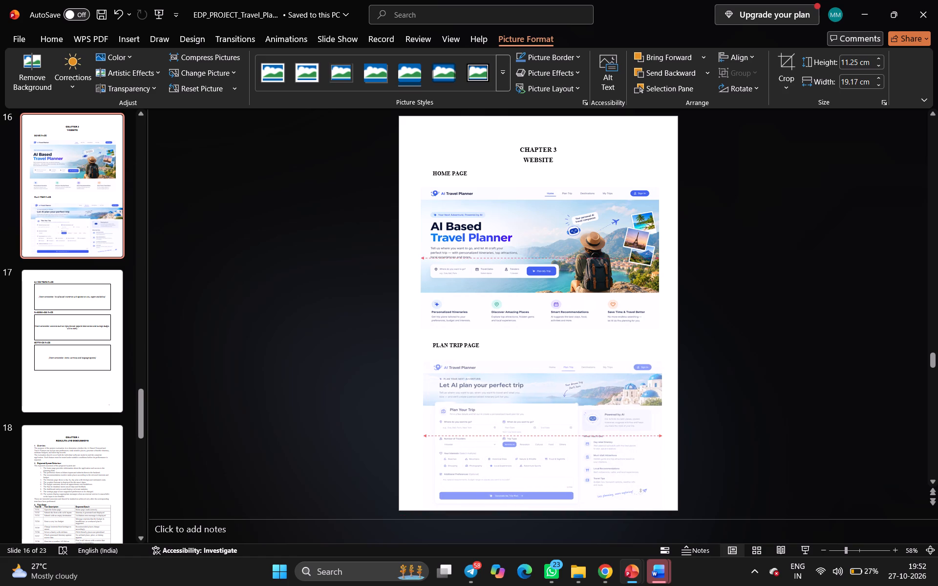
{"action": "left_click_drag", "start_coordinate": [664, 435], "coordinate": [663, 435]}
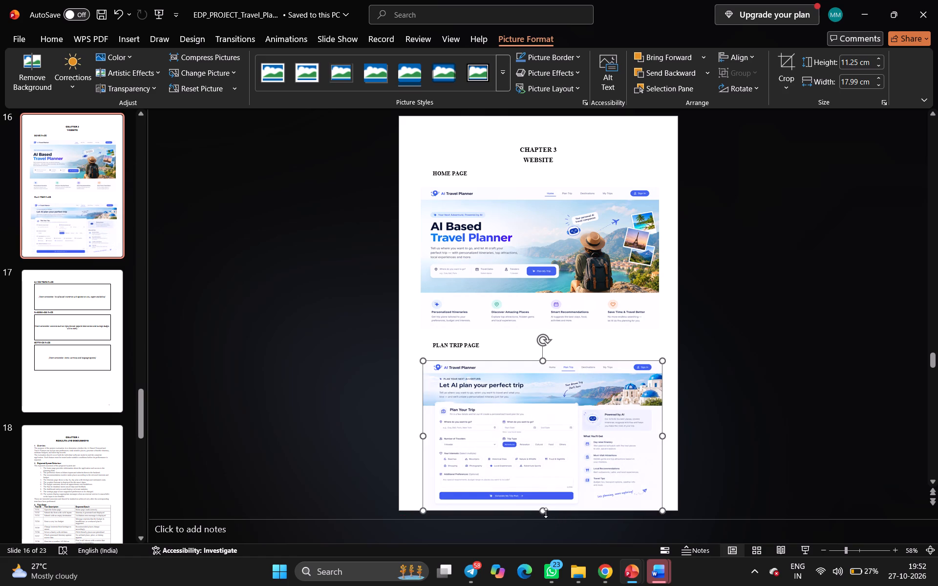
{"action": "left_click_drag", "start_coordinate": [545, 512], "coordinate": [545, 498]}
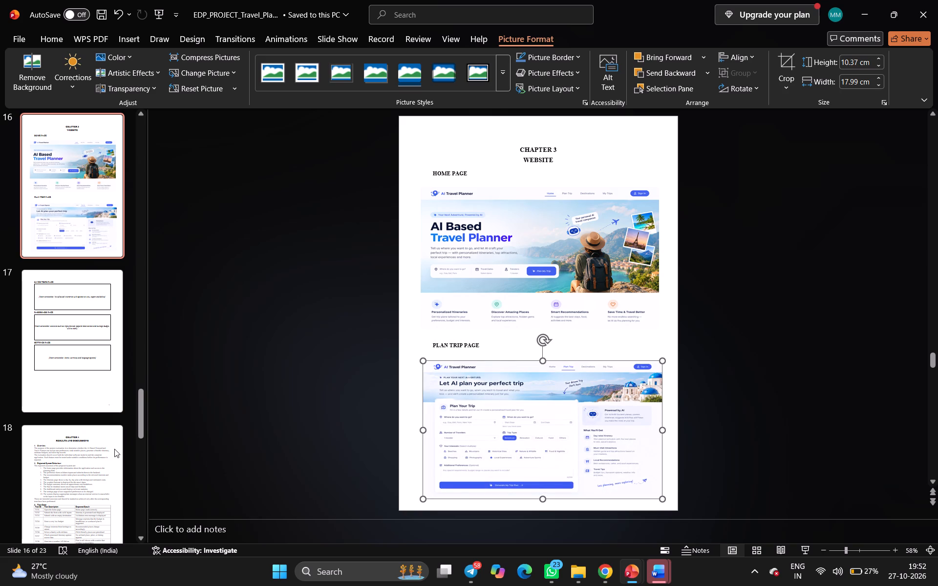
Cut the screenshot placeholder box under the SETTINGS PAGE heading on slide 17.
{"action": "left_click", "coordinate": [50, 329]}
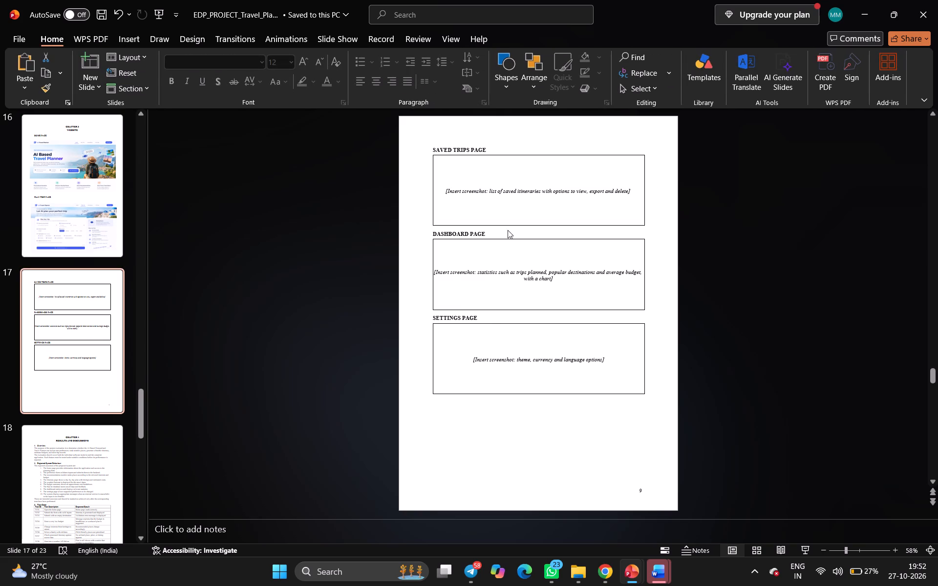
{"action": "left_click", "coordinate": [485, 365]}
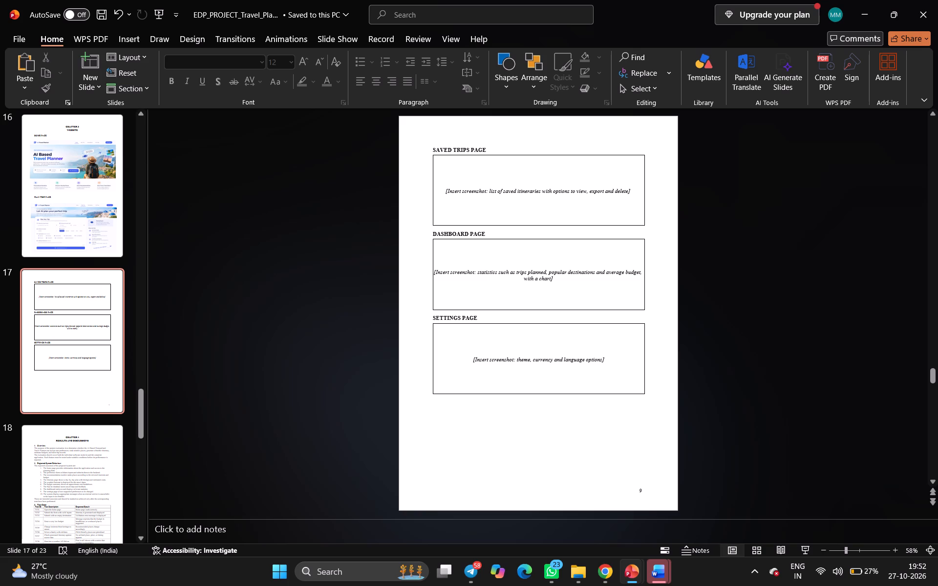
{"action": "left_click", "coordinate": [483, 322]}
{"action": "right_click", "coordinate": [483, 322]}
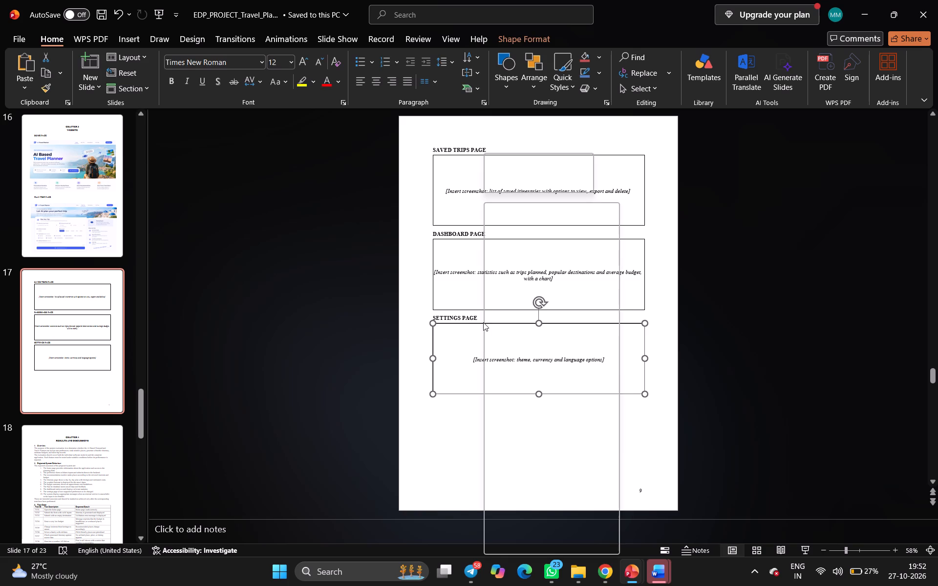
{"action": "left_click", "coordinate": [543, 231]}
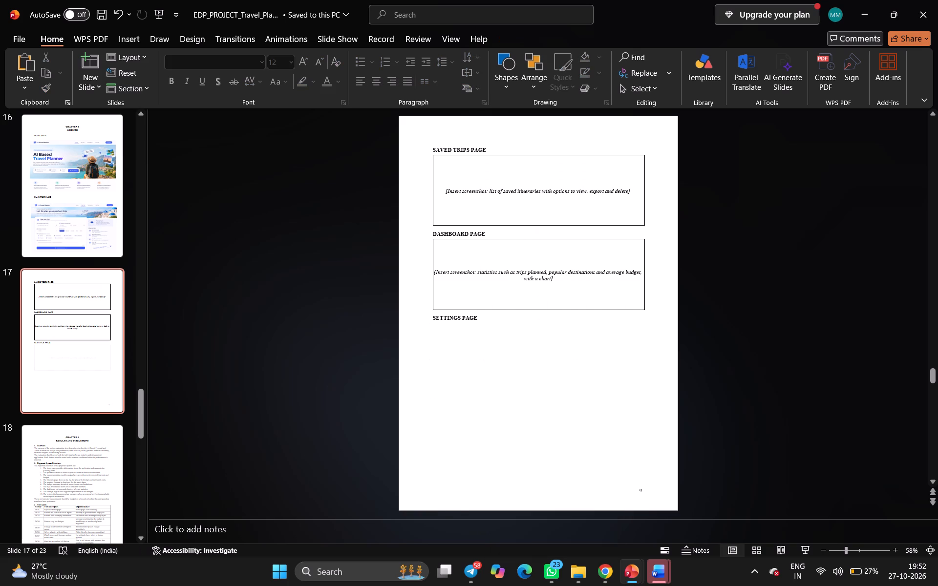
Clear the SETTINGS PAGE heading text on slide 17 and cut its emptied text box.
{"action": "left_click", "coordinate": [461, 318]}
{"action": "right_click", "coordinate": [461, 318]}
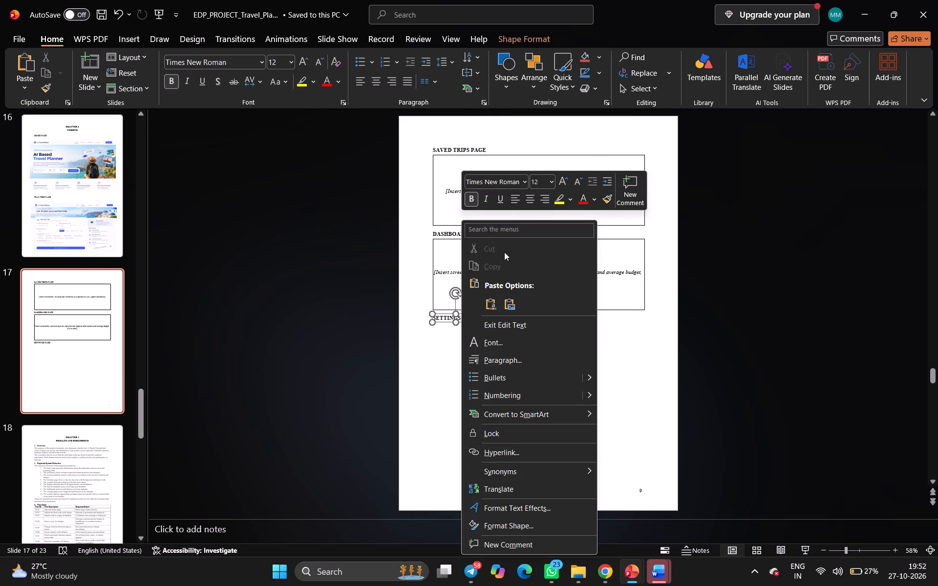
{"action": "left_click_drag", "start_coordinate": [416, 348], "coordinate": [427, 342]}
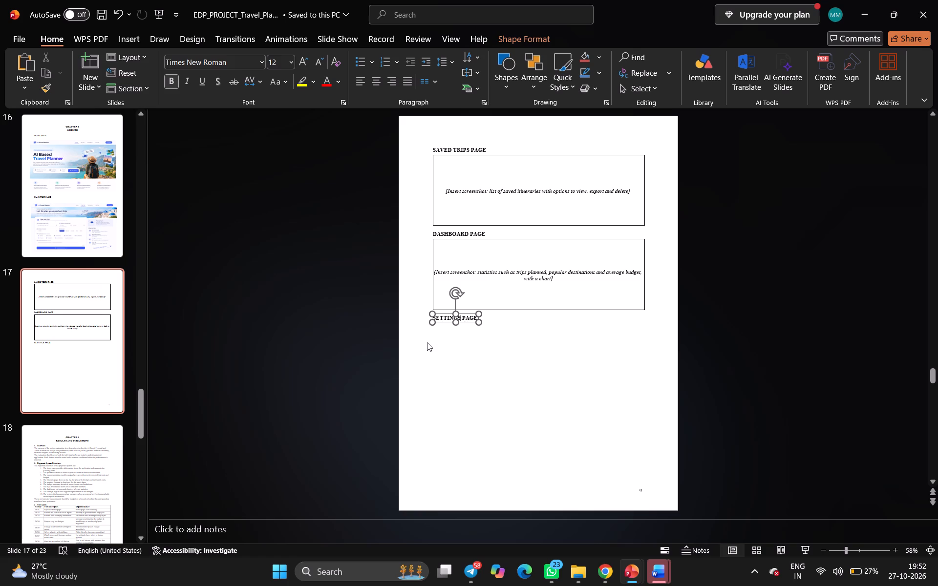
{"action": "key", "text": "ctrl+a"}
{"action": "key", "text": "BackSpace"}
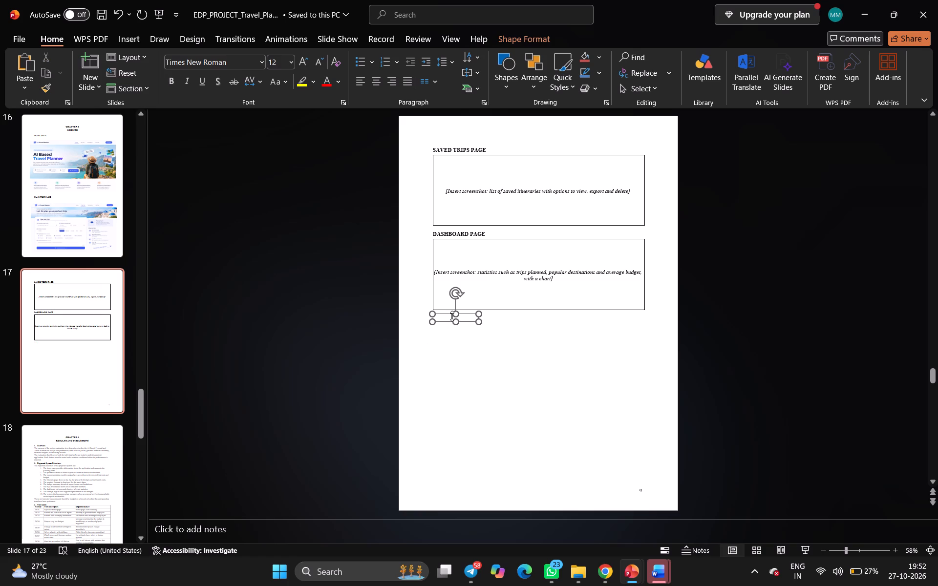
{"action": "right_click", "coordinate": [454, 320]}
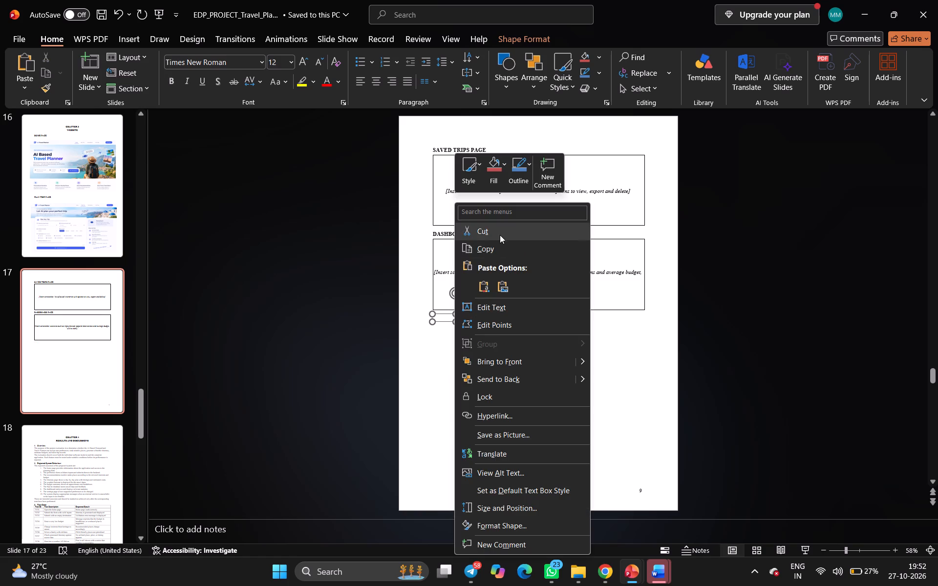
{"action": "left_click", "coordinate": [498, 231]}
Cut the emptied SETTINGS PAGE text box from slide 17.
{"action": "left_click", "coordinate": [483, 236]}
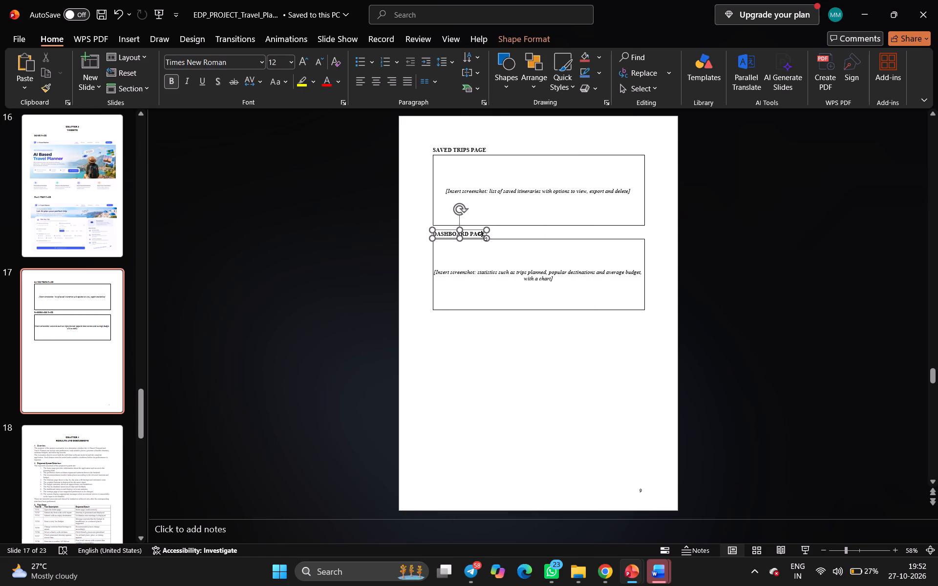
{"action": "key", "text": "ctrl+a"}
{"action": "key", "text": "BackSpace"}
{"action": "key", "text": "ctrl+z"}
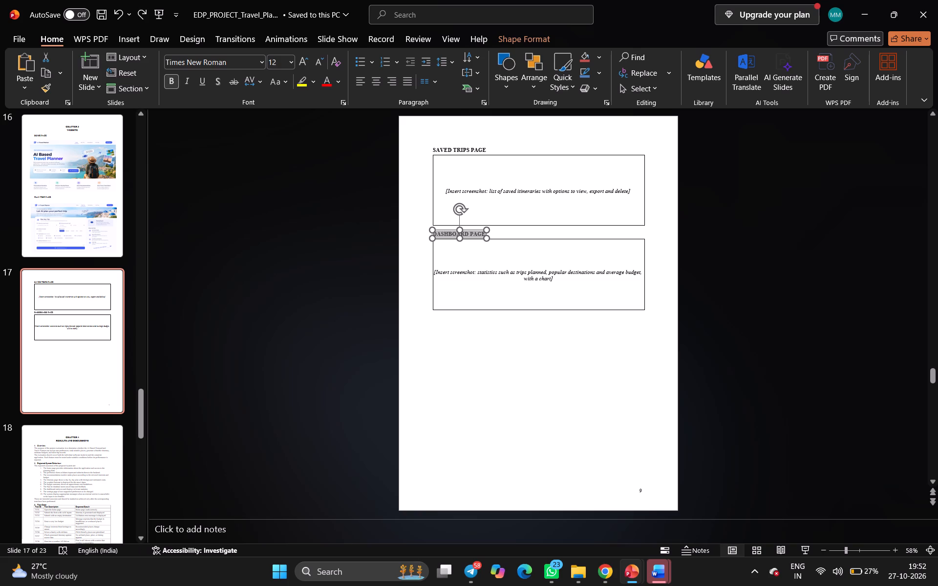
Move the screenshot placeholder box away from the DASHBOARD PAGE heading on slide 17 and cut it.
{"action": "left_click_drag", "start_coordinate": [501, 239], "coordinate": [502, 244]}
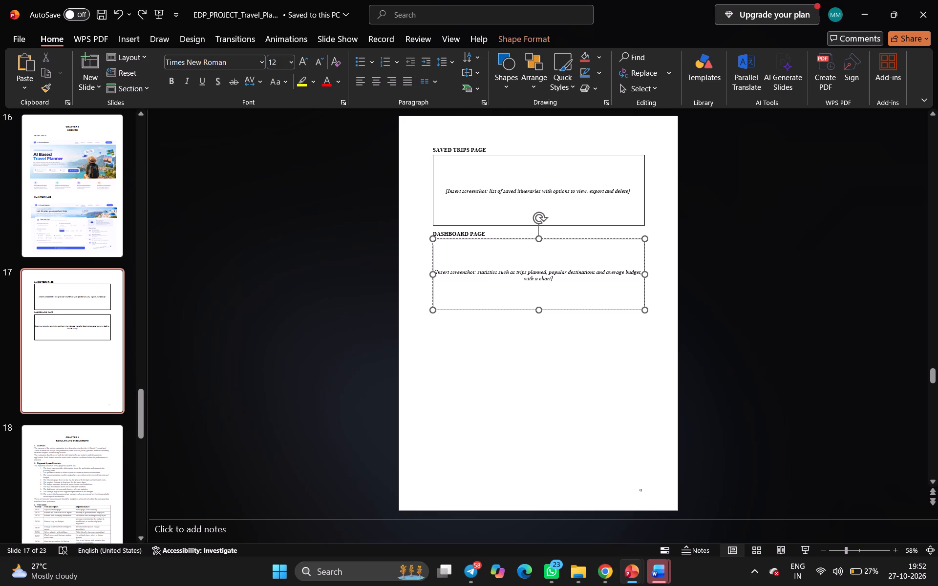
{"action": "left_click_drag", "start_coordinate": [502, 244], "coordinate": [498, 291]}
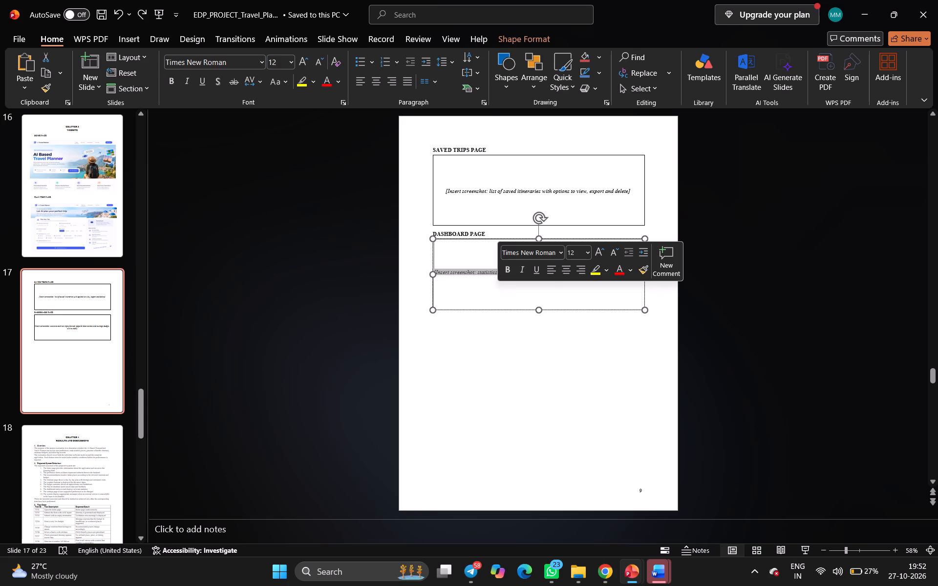
{"action": "left_click_drag", "start_coordinate": [493, 238], "coordinate": [491, 264]}
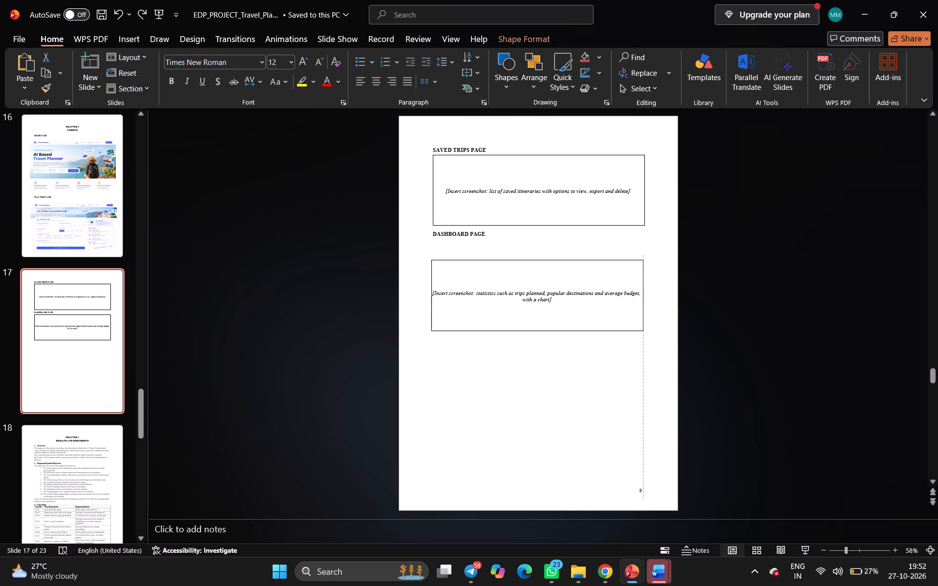
{"action": "left_click_drag", "start_coordinate": [491, 264], "coordinate": [488, 376]}
{"action": "right_click", "coordinate": [488, 376]}
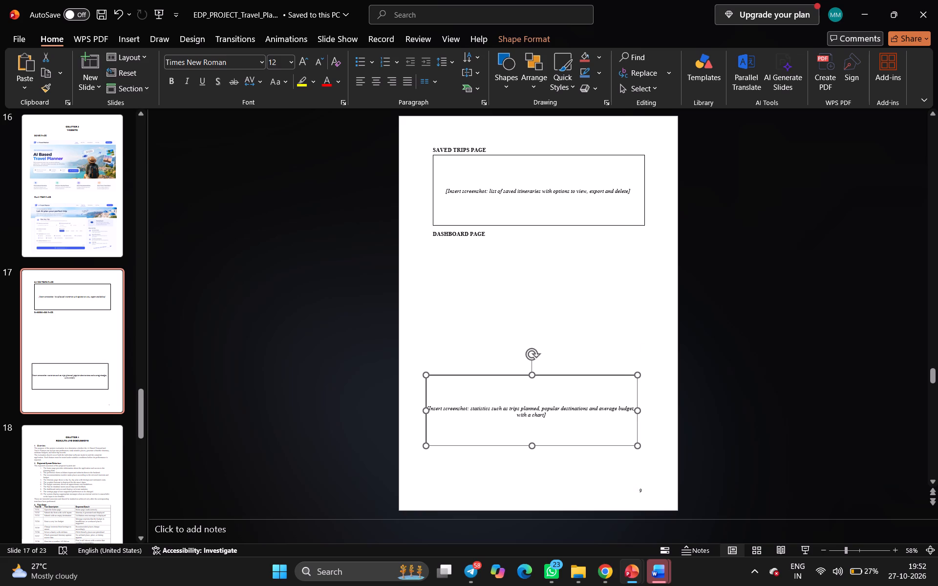
{"action": "left_click", "coordinate": [530, 57]}
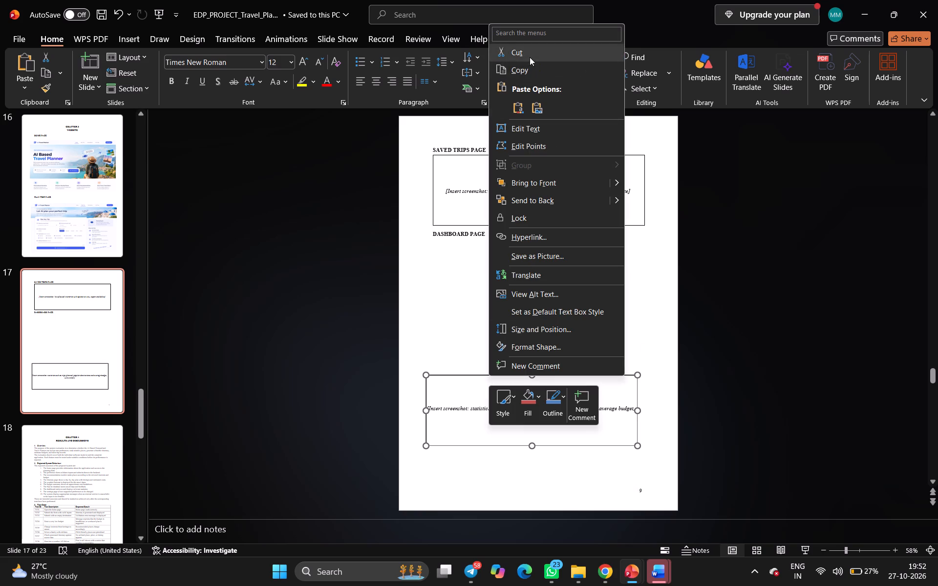
Move the DASHBOARD PAGE heading down to the lower half of slide 17 to make room for a picture above it.
{"action": "left_click", "coordinate": [470, 232]}
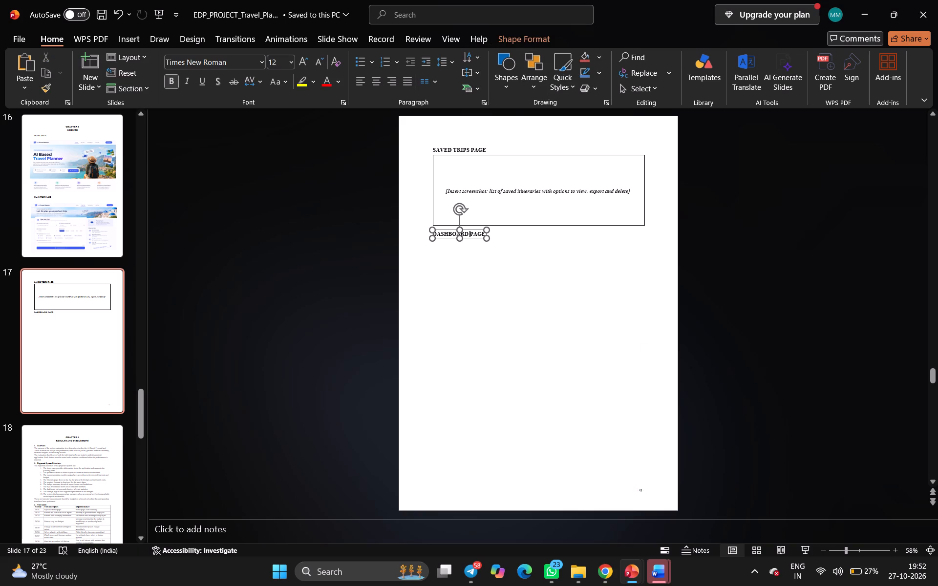
{"action": "left_click_drag", "start_coordinate": [448, 230], "coordinate": [455, 381]}
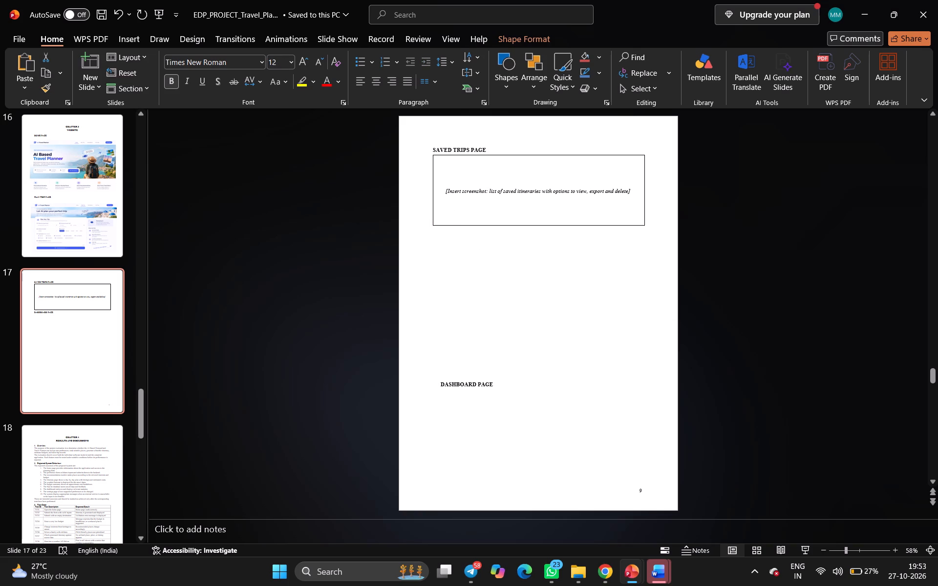
{"action": "left_click_drag", "start_coordinate": [455, 381], "coordinate": [455, 351]}
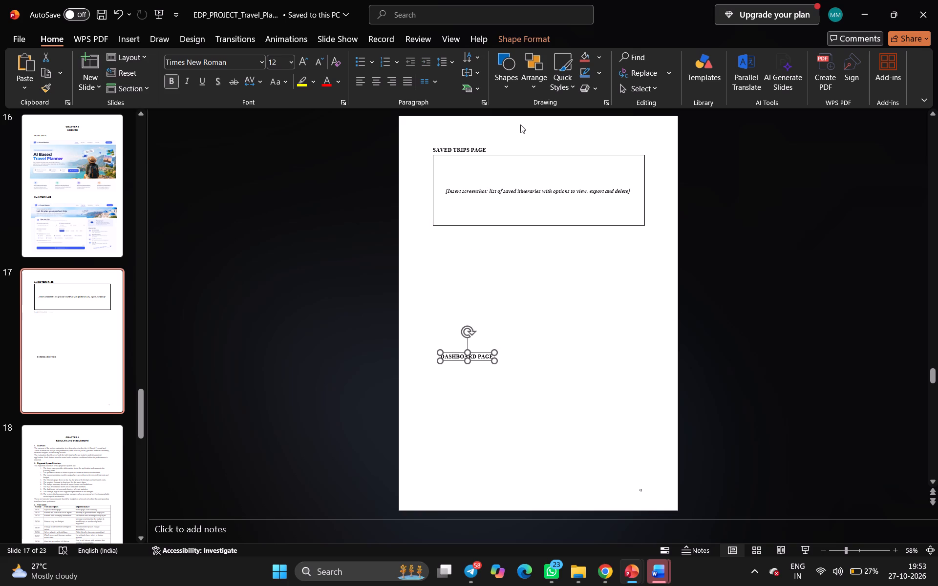
Cut the screenshot placeholder box under the SAVED TRIPS PAGE heading on slide 17.
{"action": "left_click", "coordinate": [495, 154]}
{"action": "right_click", "coordinate": [495, 154]}
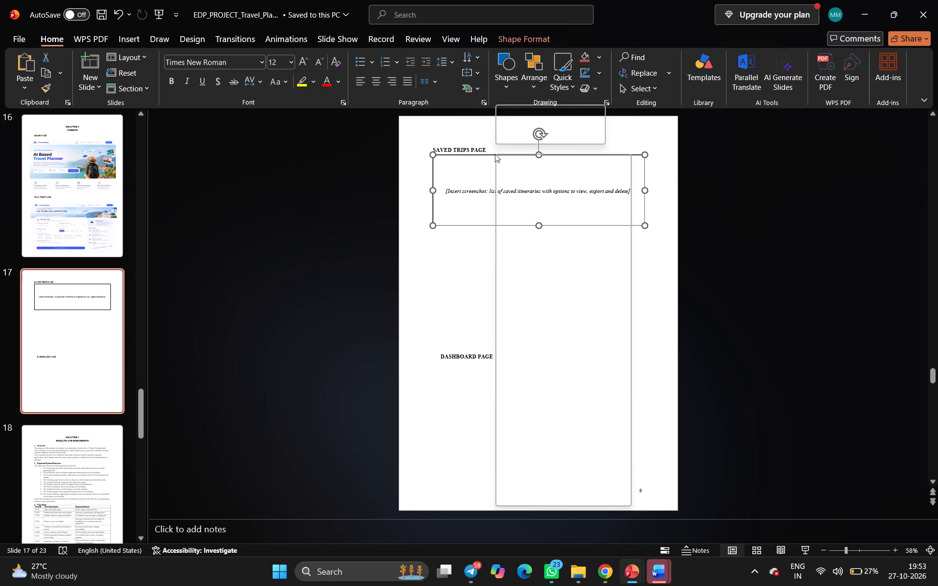
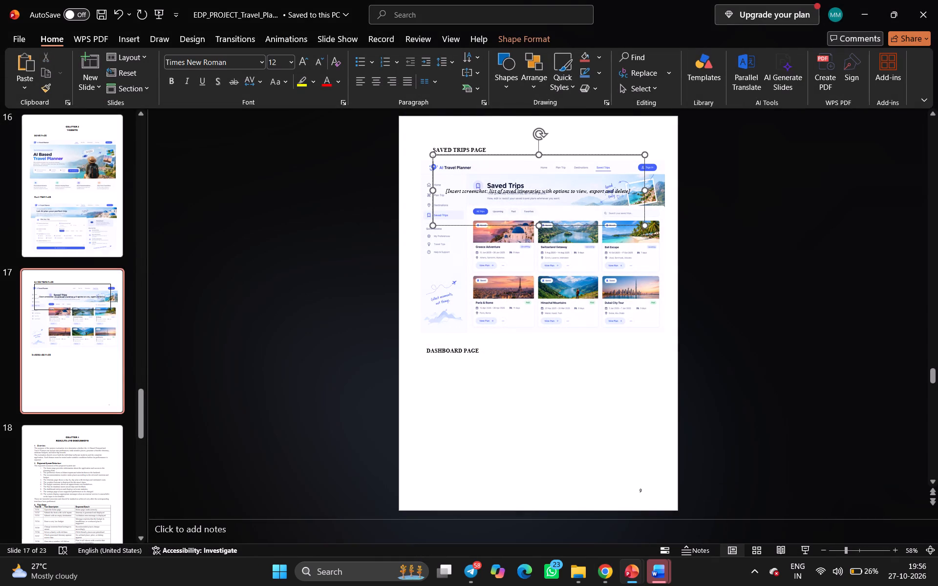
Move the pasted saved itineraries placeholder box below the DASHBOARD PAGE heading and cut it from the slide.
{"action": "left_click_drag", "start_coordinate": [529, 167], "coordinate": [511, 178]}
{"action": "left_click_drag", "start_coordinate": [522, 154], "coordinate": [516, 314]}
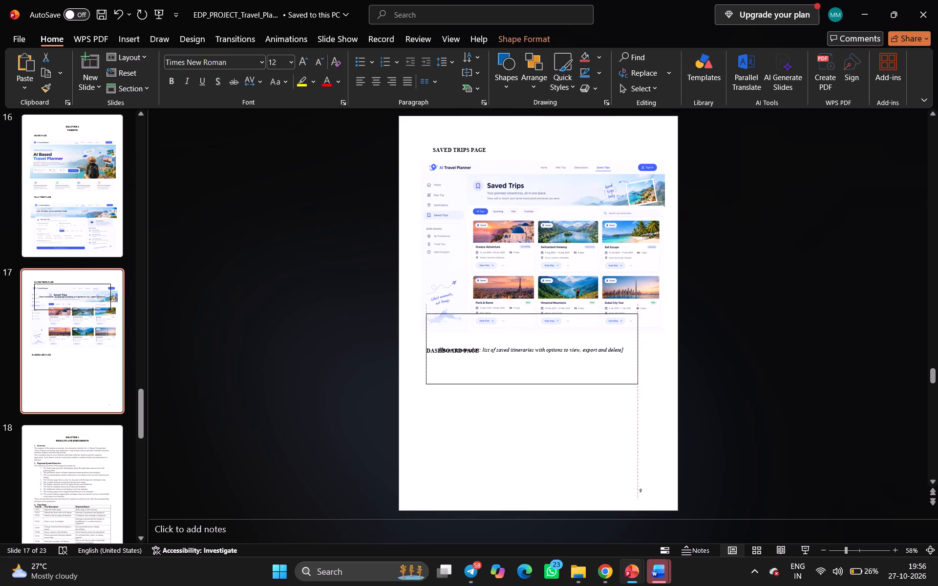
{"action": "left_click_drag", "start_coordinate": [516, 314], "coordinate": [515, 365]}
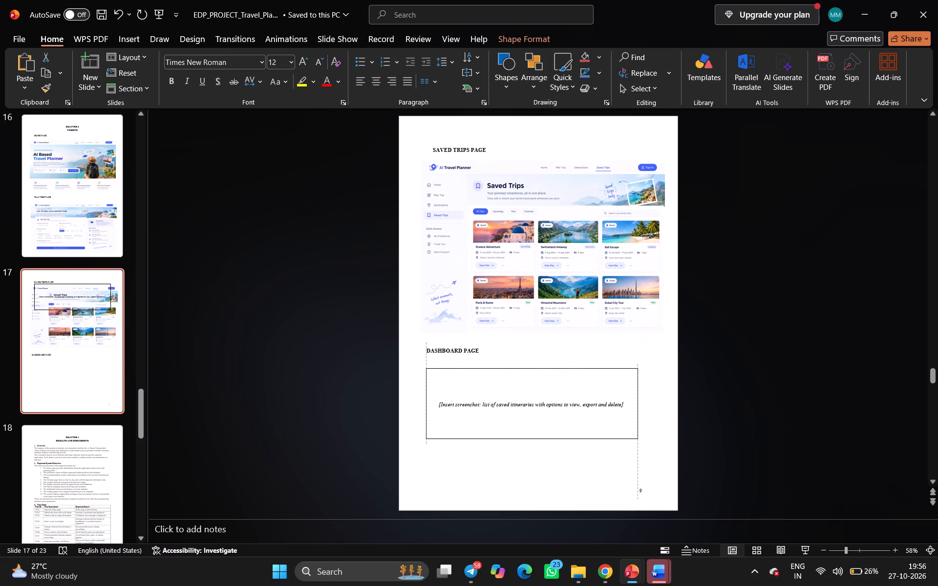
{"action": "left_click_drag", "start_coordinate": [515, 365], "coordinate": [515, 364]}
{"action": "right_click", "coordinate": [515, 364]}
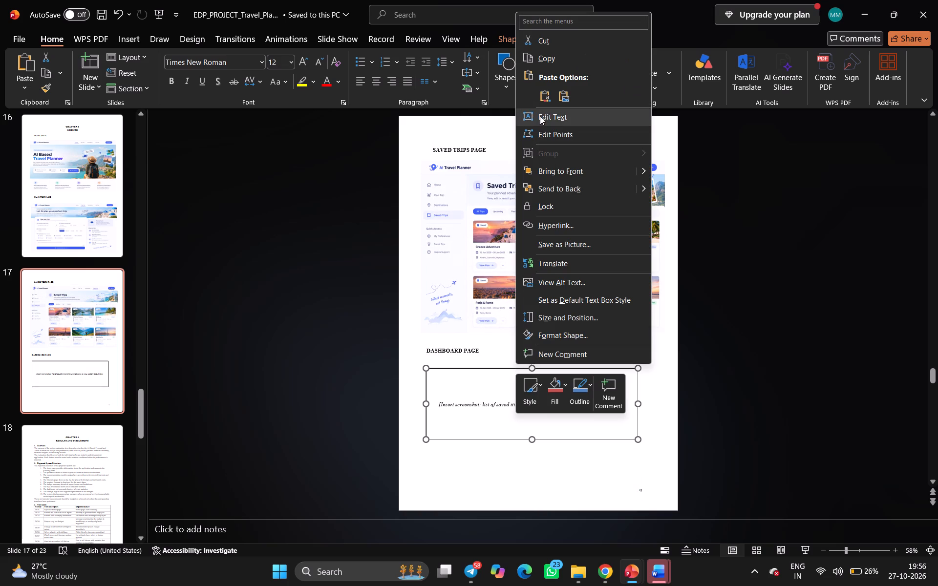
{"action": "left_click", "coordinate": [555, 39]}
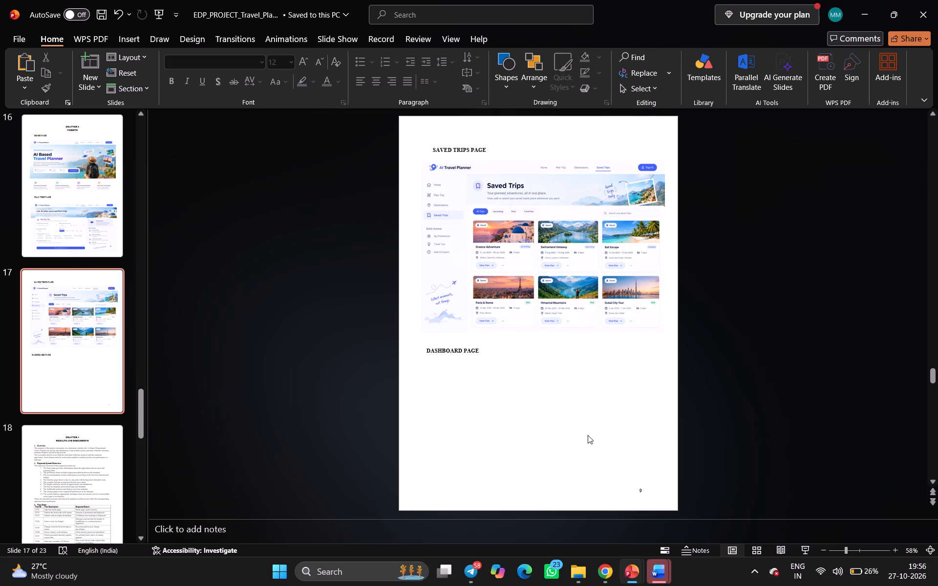
Return to ChatGPT, copy the enlarged dashboard image and paste it onto slide 17 of the travel planner presentation in PowerPoint.
{"action": "left_click", "coordinate": [610, 517]}
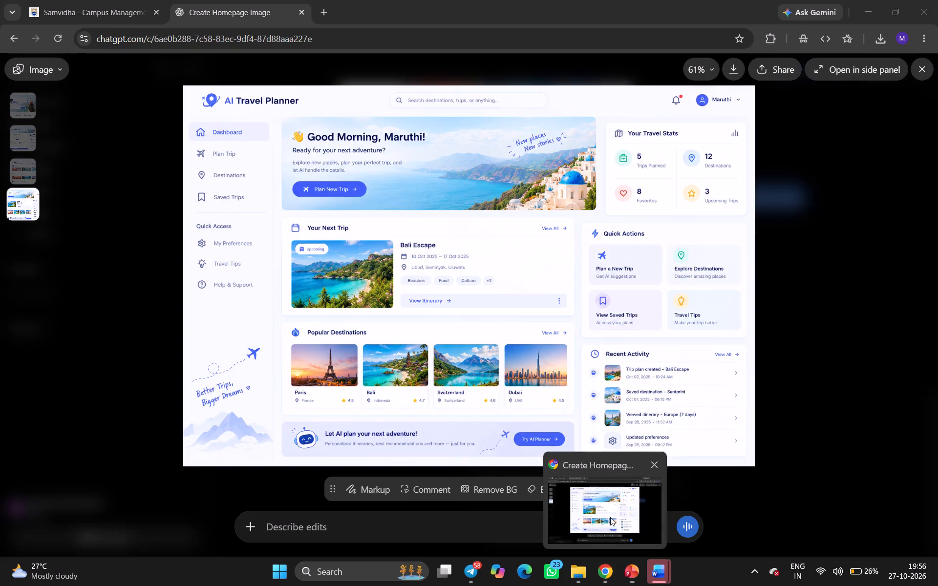
{"action": "left_click", "coordinate": [506, 385]}
{"action": "key", "text": "ctrl+c"}
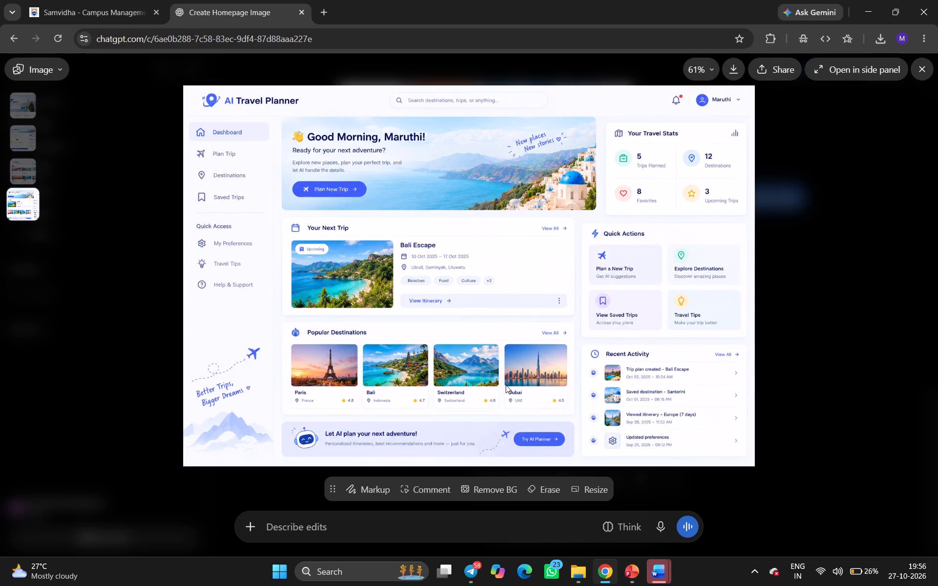
{"action": "right_click", "coordinate": [560, 376]}
{"action": "left_click", "coordinate": [612, 427]}
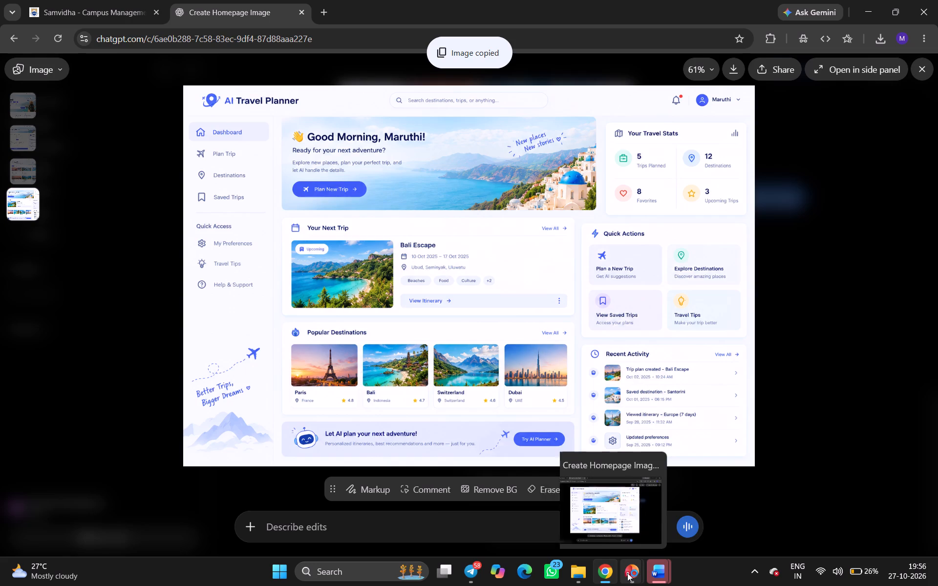
{"action": "left_click", "coordinate": [659, 497]}
{"action": "left_click", "coordinate": [473, 378]}
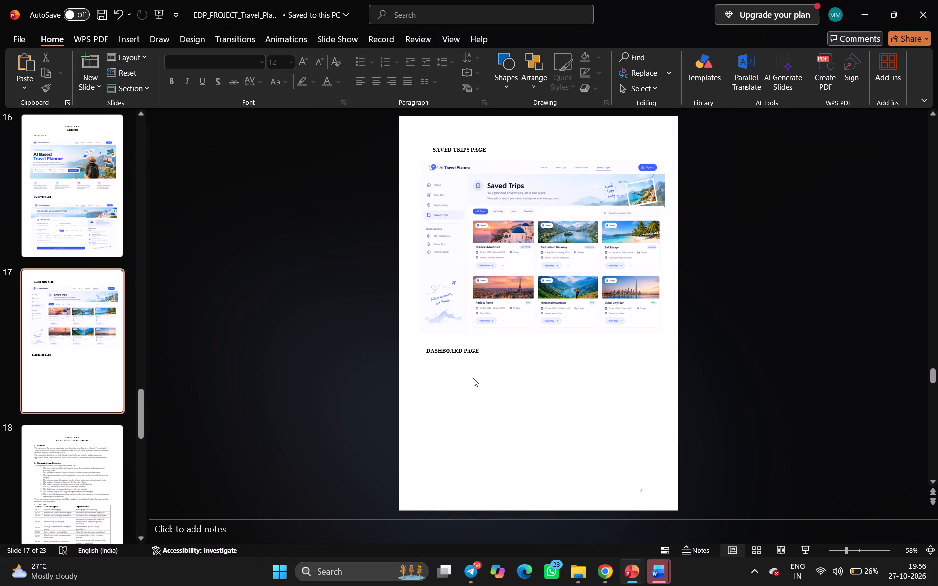
{"action": "key", "text": "ctrl+v"}
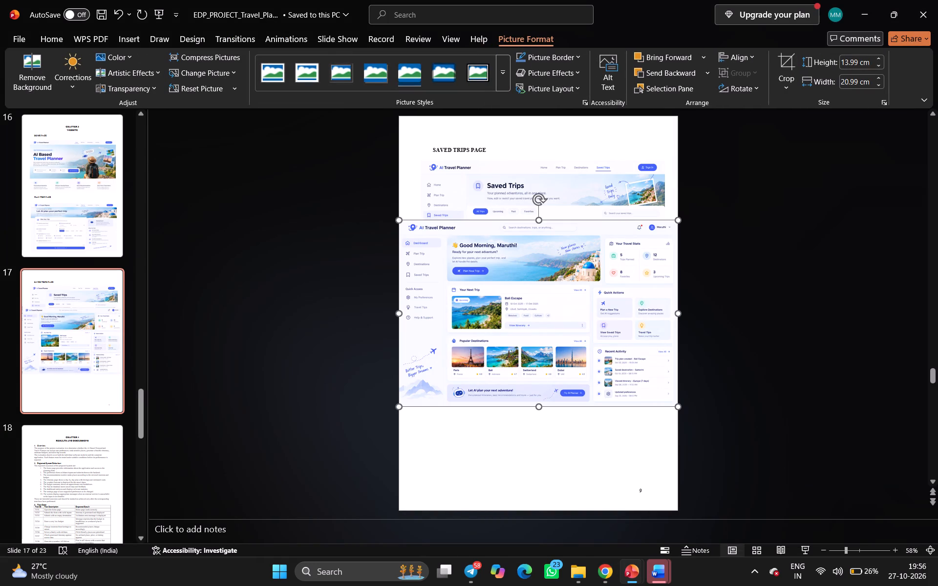
Shrink the dashboard picture to about 10.8 cm high by 17 cm wide and place it just below the DASHBOARD PAGE heading.
{"action": "left_click_drag", "start_coordinate": [524, 219], "coordinate": [528, 355]}
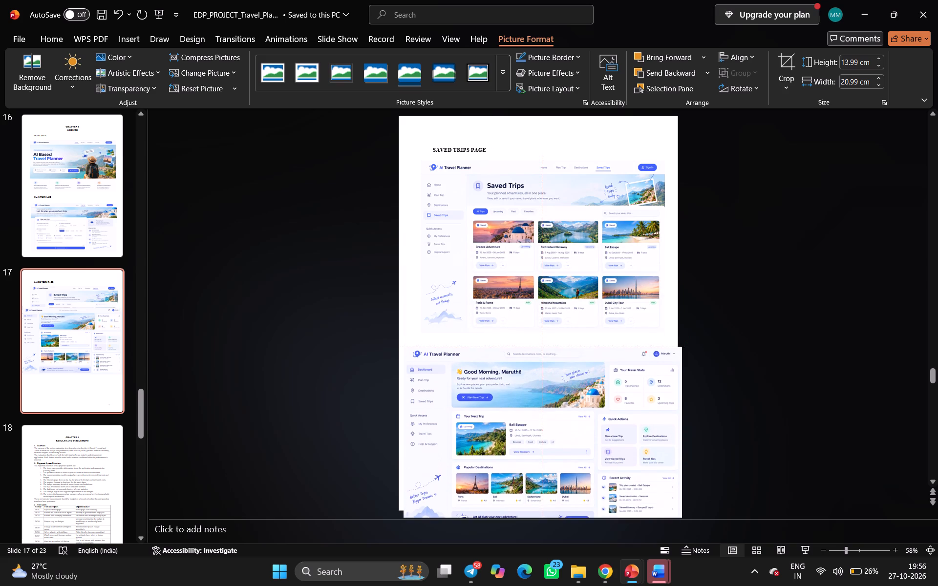
{"action": "left_click_drag", "start_coordinate": [528, 355], "coordinate": [520, 267]}
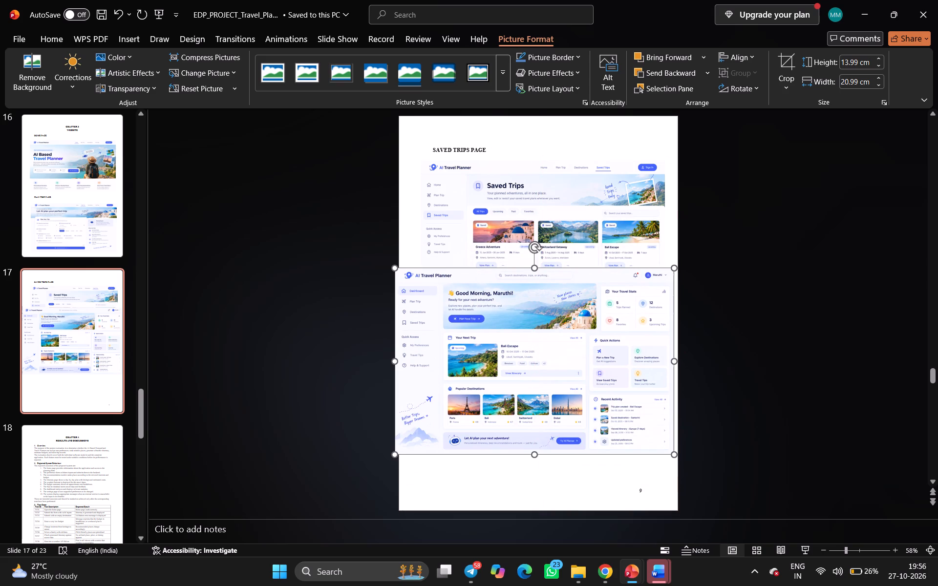
{"action": "left_click_drag", "start_coordinate": [535, 454], "coordinate": [535, 422]}
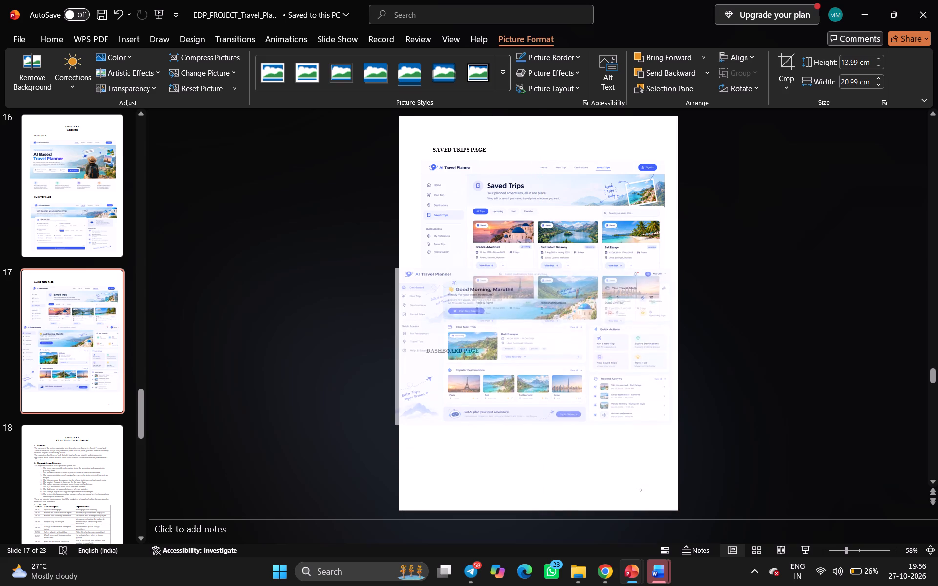
{"action": "left_click_drag", "start_coordinate": [535, 422], "coordinate": [535, 410]}
{"action": "left_click_drag", "start_coordinate": [392, 342], "coordinate": [422, 345]}
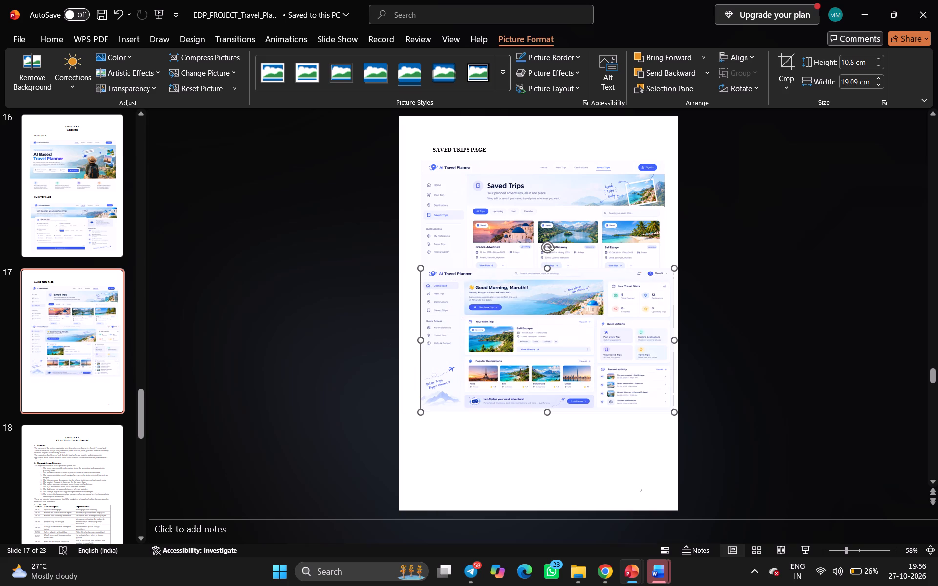
{"action": "left_click_drag", "start_coordinate": [674, 342], "coordinate": [661, 342]}
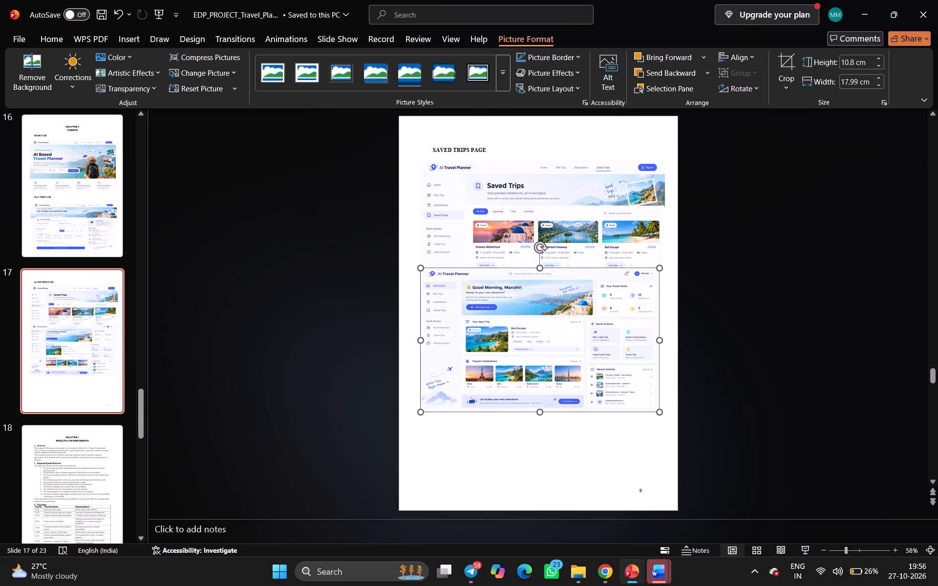
{"action": "left_click_drag", "start_coordinate": [562, 266], "coordinate": [554, 362]}
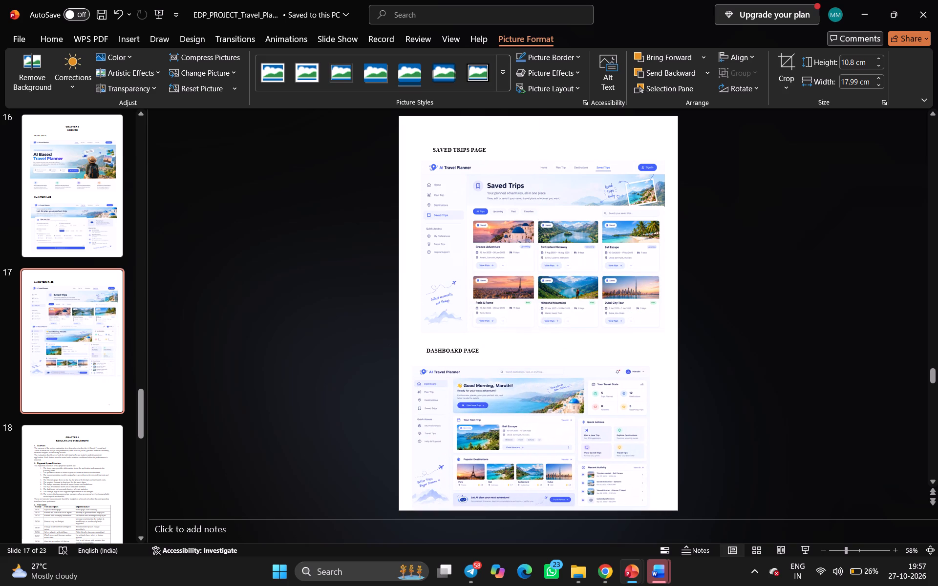
{"action": "left_click_drag", "start_coordinate": [554, 362], "coordinate": [558, 354]}
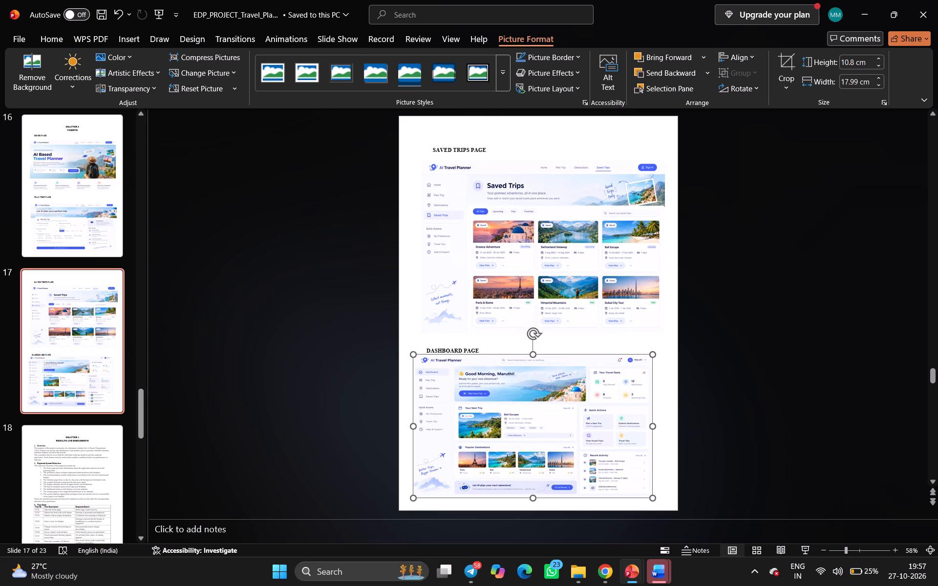
{"action": "left_click_drag", "start_coordinate": [413, 426], "coordinate": [424, 430]}
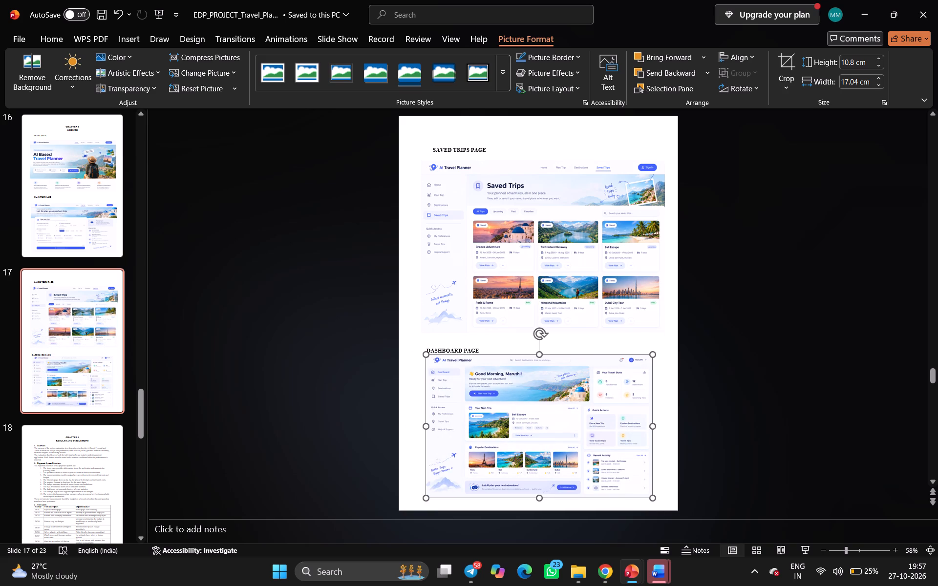
Move the DASHBOARD PAGE heading slightly up to leave a gap above the dashboard picture.
{"action": "left_click", "coordinate": [459, 351]}
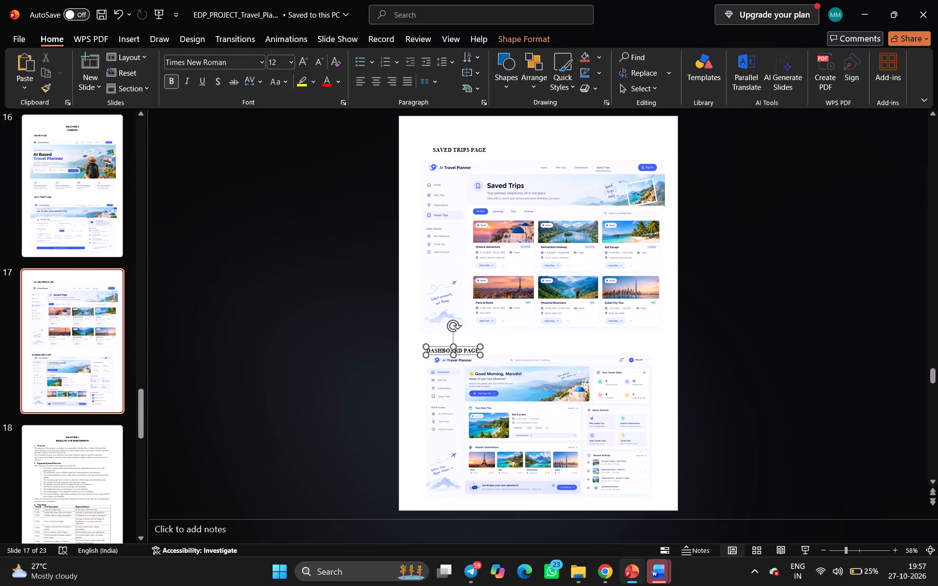
{"action": "left_click_drag", "start_coordinate": [440, 345], "coordinate": [440, 339]}
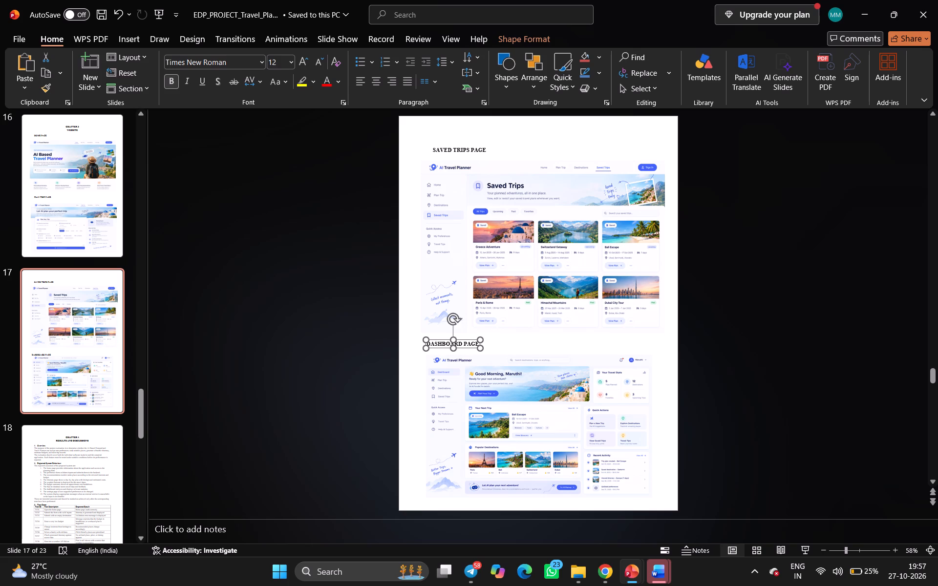
{"action": "left_click", "coordinate": [518, 348]}
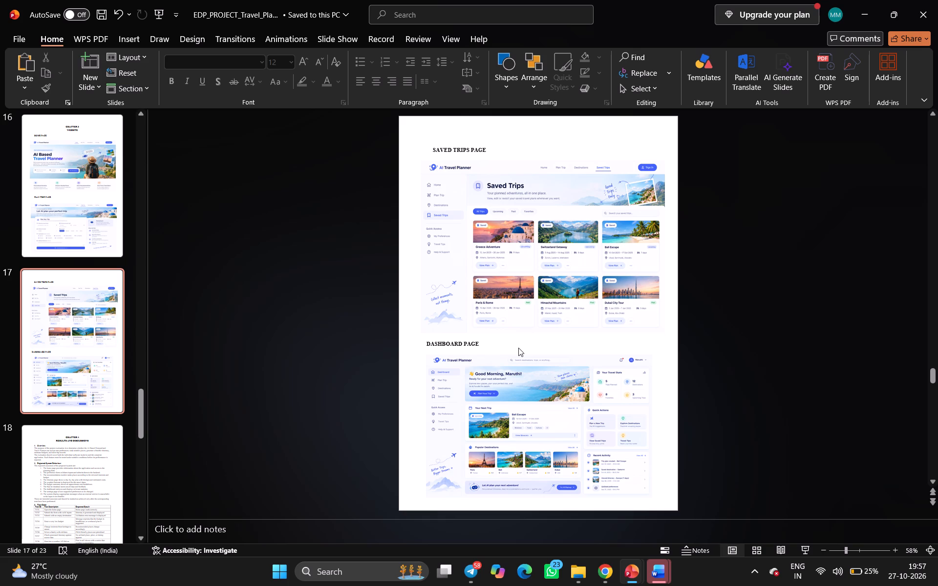
Review slides 18 to 23, from the results and discussions chapter through the conclusions to the references.
{"action": "left_click", "coordinate": [64, 472]}
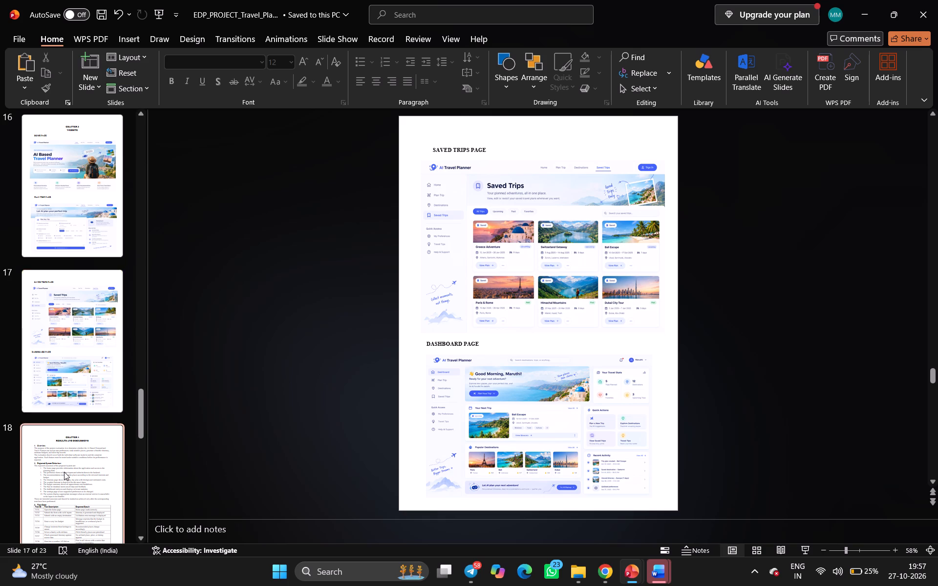
{"action": "scroll", "coordinate": [64, 472], "scroll_direction": "down", "scroll_amount": 1}
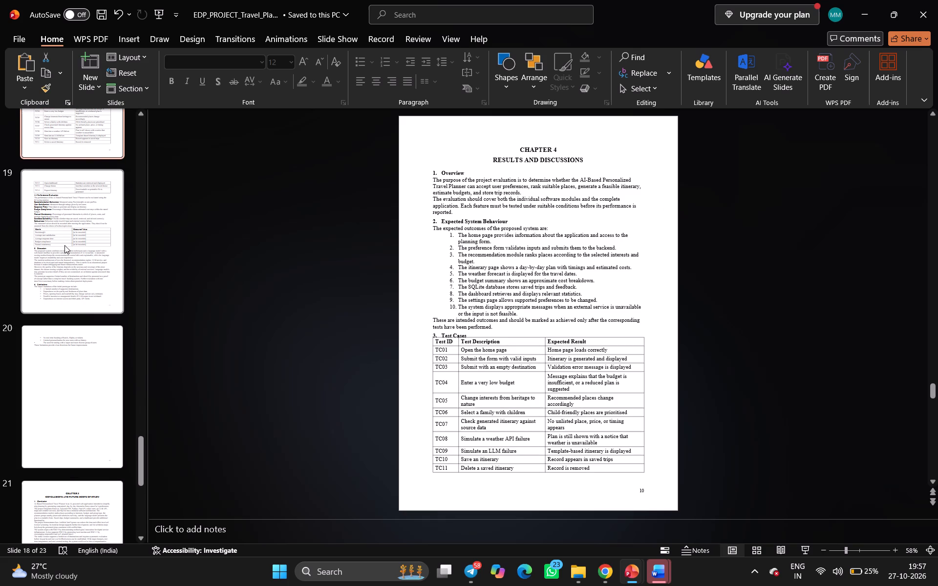
{"action": "left_click", "coordinate": [69, 218]}
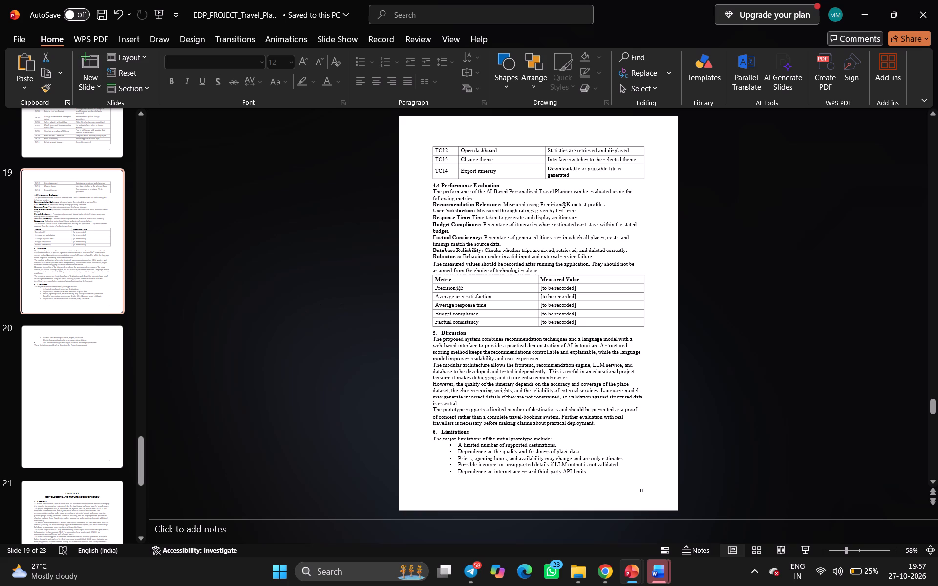
{"action": "left_click", "coordinate": [34, 360]}
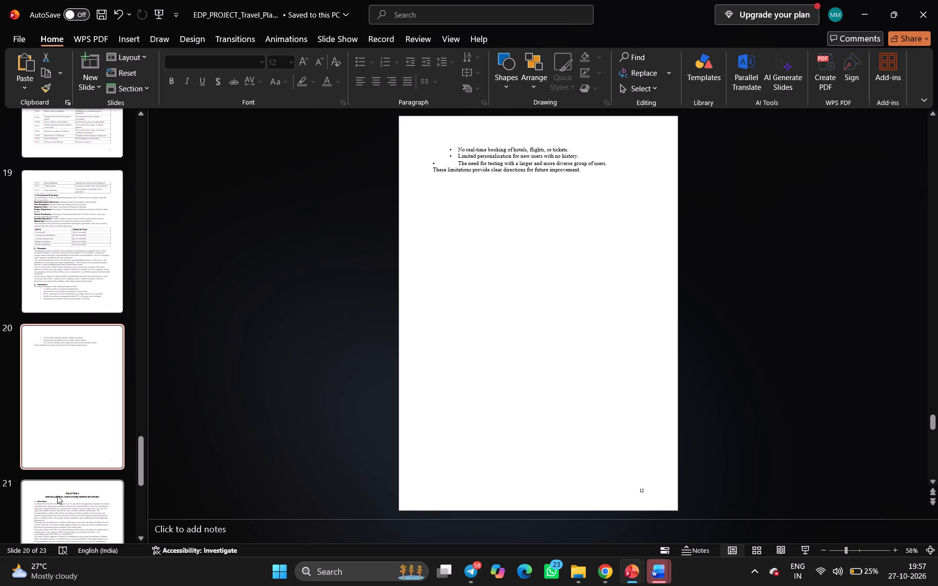
{"action": "left_click", "coordinate": [56, 510]}
{"action": "scroll", "coordinate": [56, 510], "scroll_direction": "down", "scroll_amount": 1}
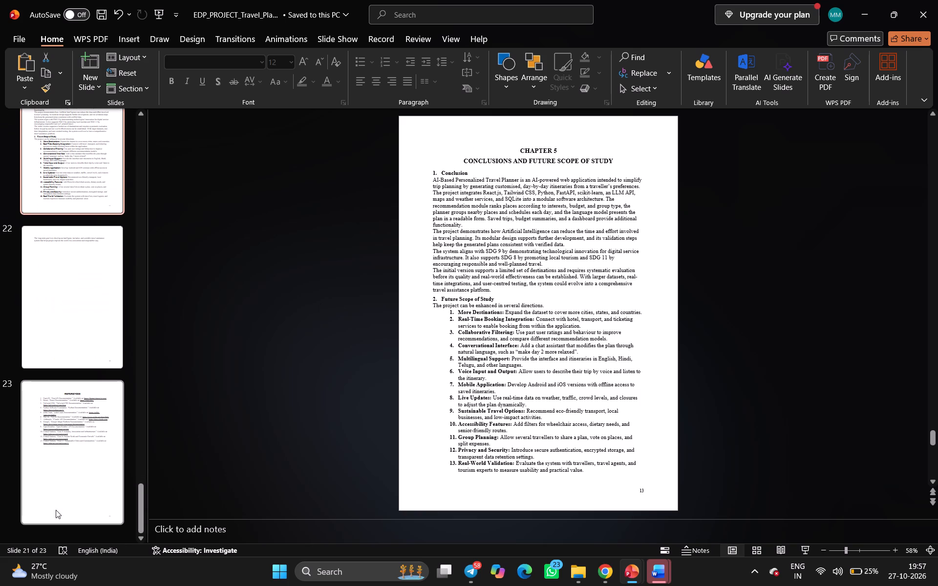
{"action": "key", "text": "Down"}
{"action": "key", "text": "Down"}
{"action": "key", "text": "Down"}
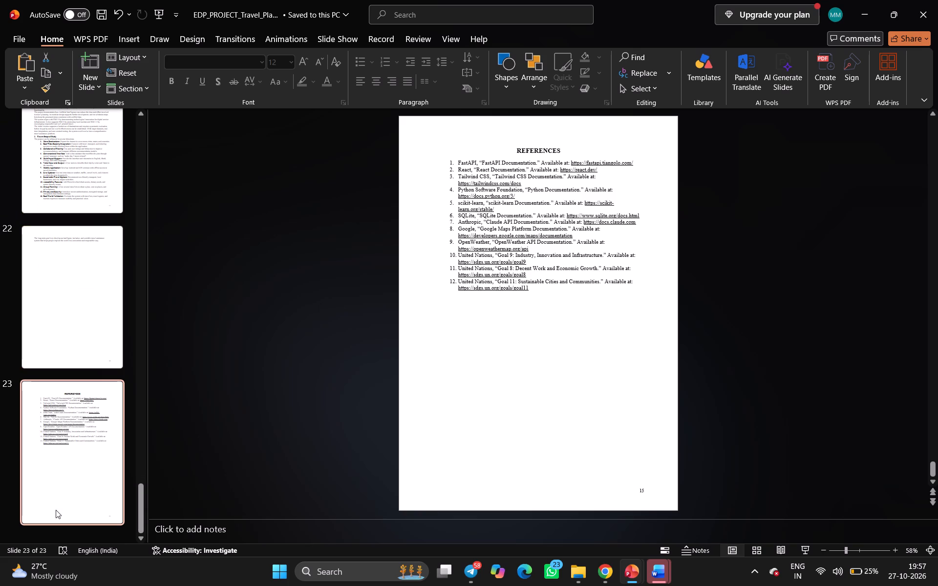
Go back through the slides to the report cover and check the title pages on slides 2 and 3.
{"action": "scroll", "coordinate": [314, 368], "scroll_direction": "up", "scroll_amount": 20}
{"action": "scroll", "coordinate": [314, 368], "scroll_direction": "up", "scroll_amount": 20}
{"action": "scroll", "coordinate": [314, 368], "scroll_direction": "up", "scroll_amount": 3}
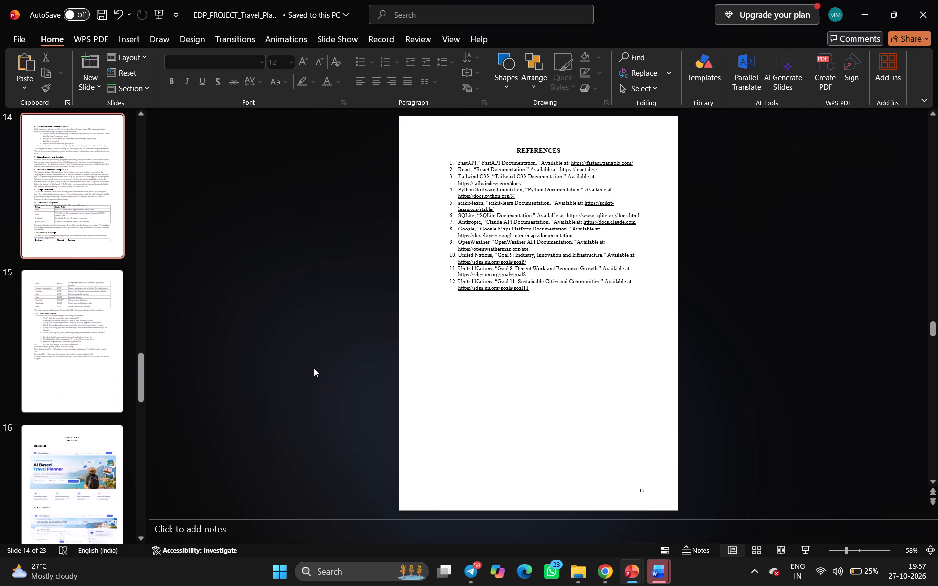
{"action": "key", "text": "Up"}
{"action": "key", "text": "Up"}
{"action": "key", "text": "Up"}
{"action": "key", "text": "Up"}
{"action": "key", "text": "Up"}
{"action": "key", "text": "Up"}
{"action": "key", "text": "Up"}
{"action": "key", "text": "Up"}
{"action": "key", "text": "Up"}
{"action": "key", "text": "Up"}
{"action": "key", "text": "Up"}
{"action": "key", "text": "Up"}
{"action": "key", "text": "Up"}
{"action": "key", "text": "Up"}
{"action": "key", "text": "Up"}
{"action": "key", "text": "Up"}
{"action": "key", "text": "Up"}
{"action": "key", "text": "Up"}
{"action": "key", "text": "Up"}
{"action": "key", "text": "Up"}
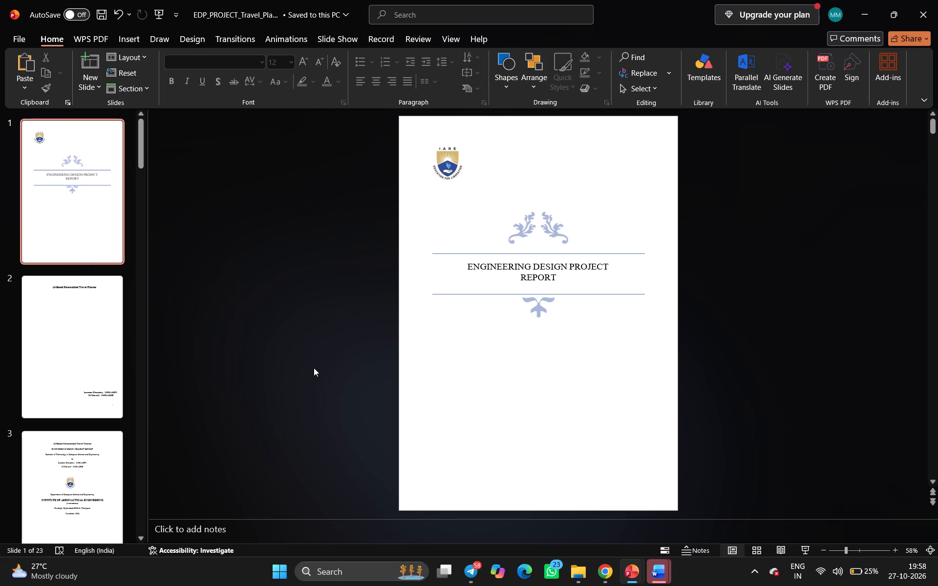
{"action": "key", "text": "Down"}
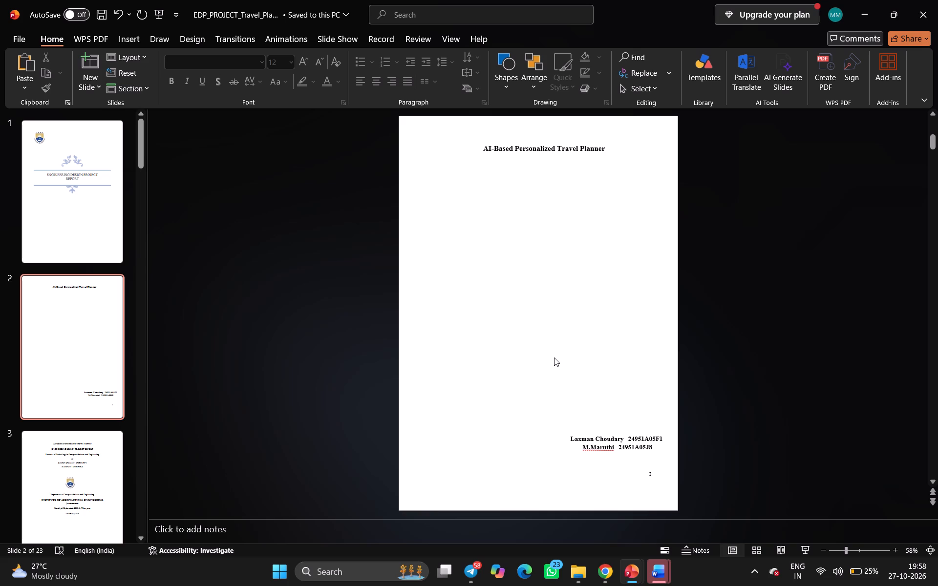
{"action": "key", "text": "Down"}
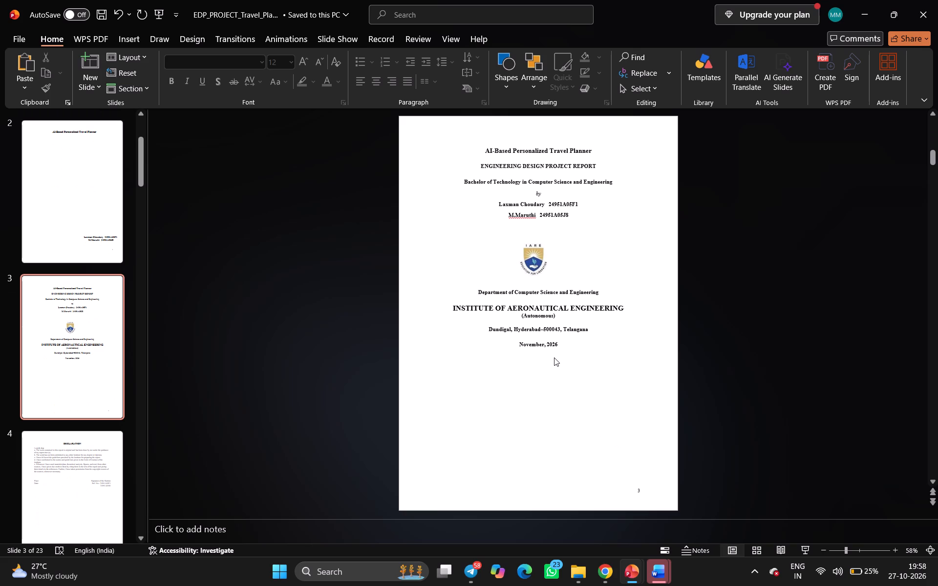
Check the opening slides from the report cover through the title pages and declaration to the approval sheet on slide 5.
{"action": "key", "text": "Down"}
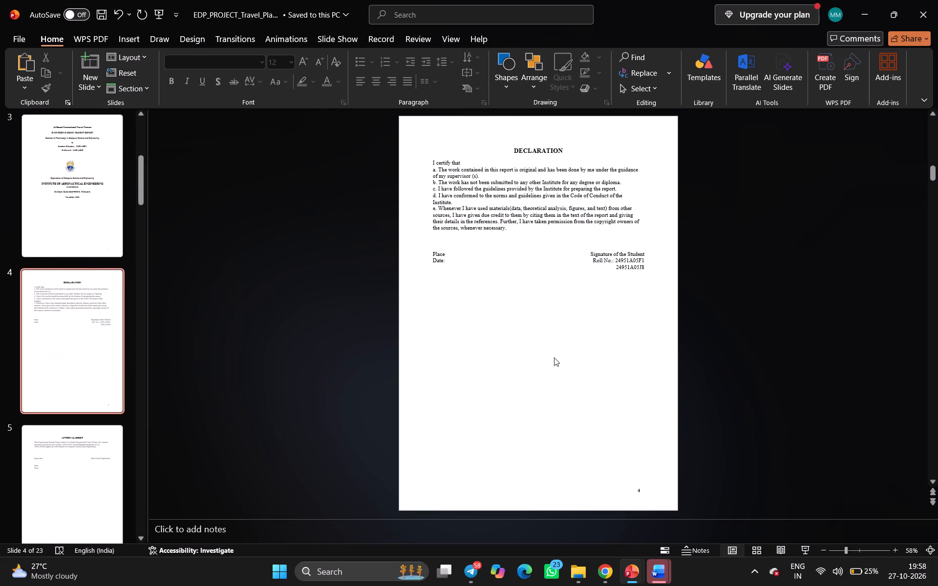
{"action": "key", "text": "Down"}
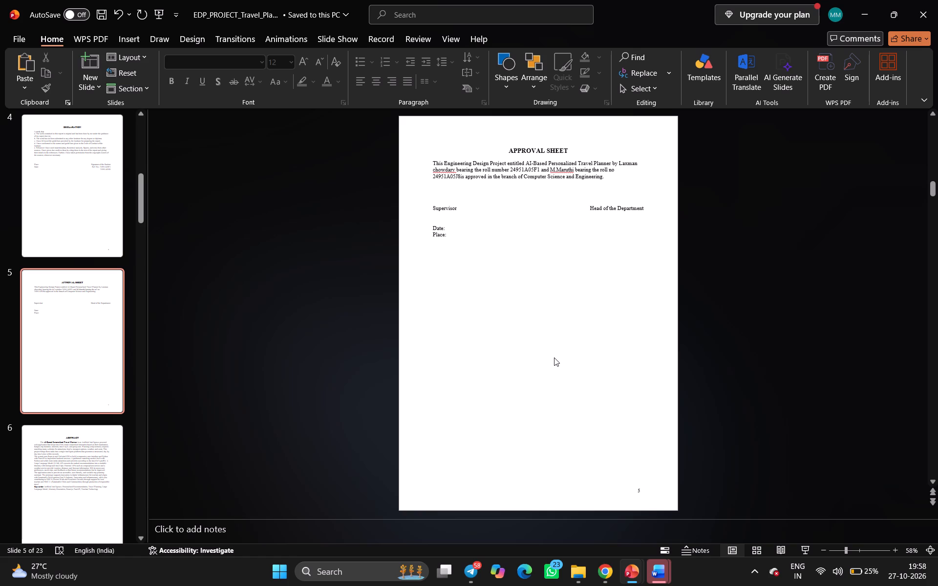
{"action": "key", "text": "Up"}
{"action": "key", "text": "Up"}
{"action": "key", "text": "Up"}
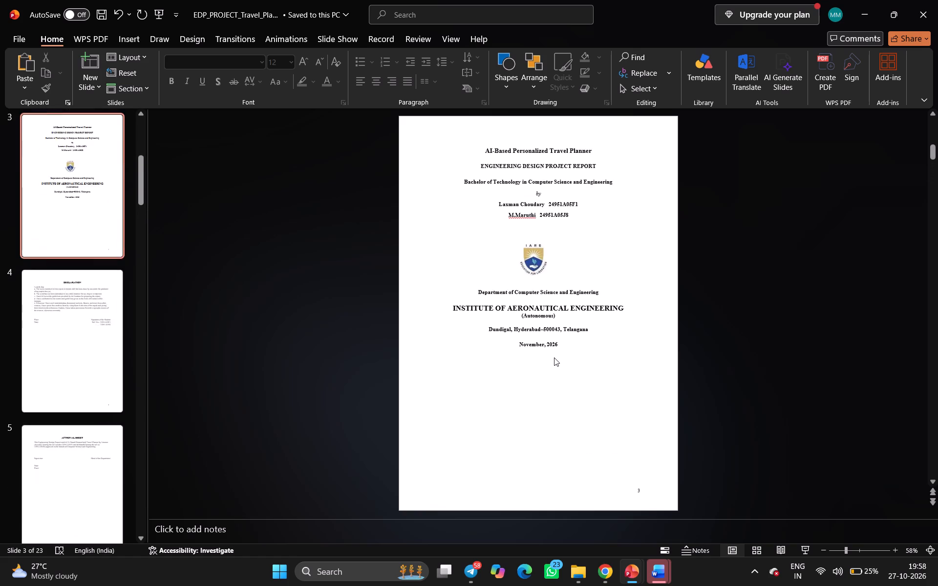
{"action": "key", "text": "Up"}
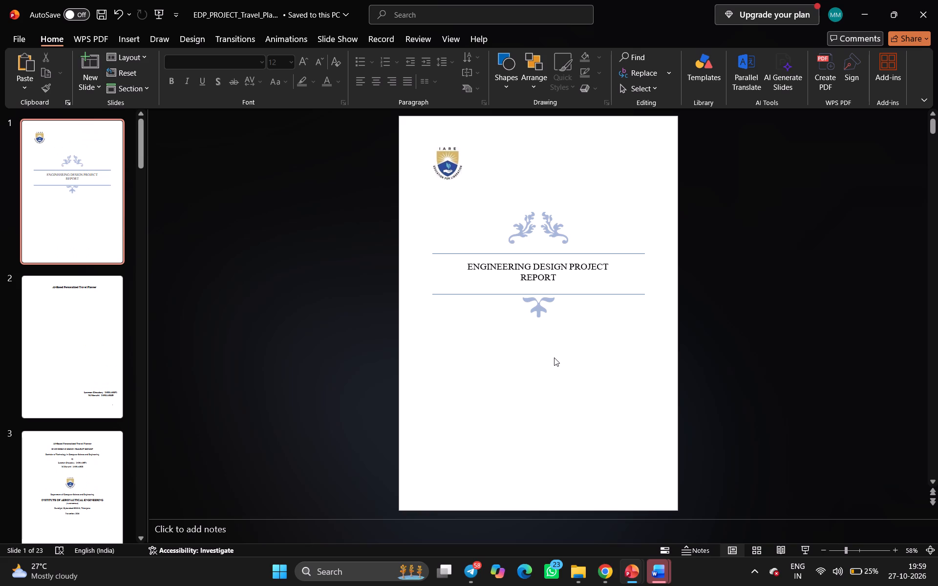
{"action": "key", "text": "Down"}
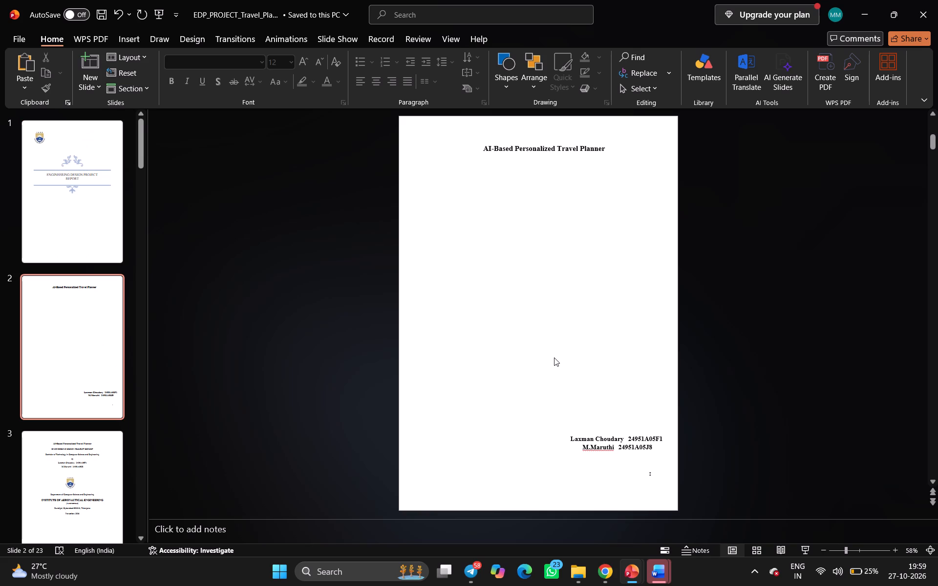
{"action": "key", "text": "Down"}
{"action": "key", "text": "Down"}
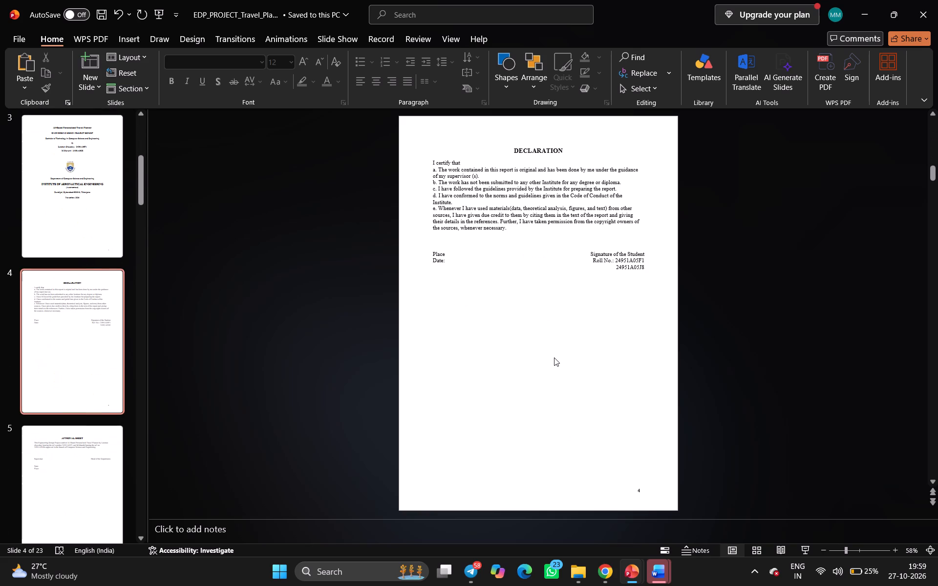
{"action": "key", "text": "Down"}
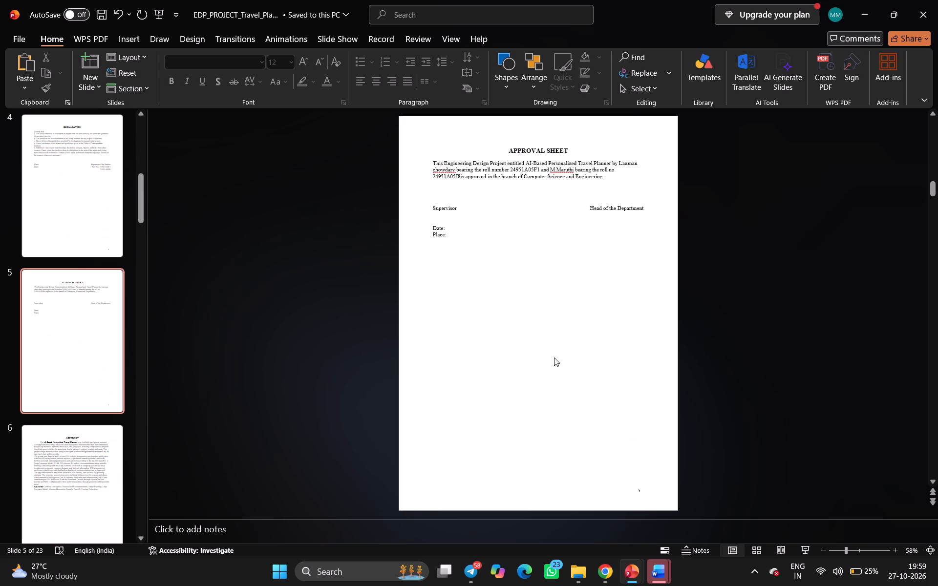
Insert the missing space between the second roll number and "is approved" in the APPROVAL SHEET paragraph.
{"action": "left_click", "coordinate": [459, 178]}
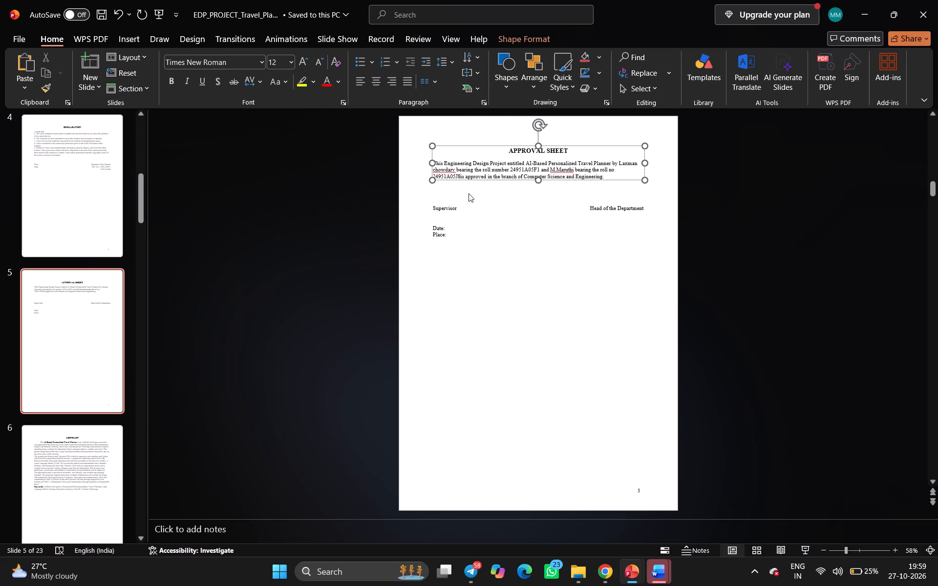
{"action": "key", "text": "space"}
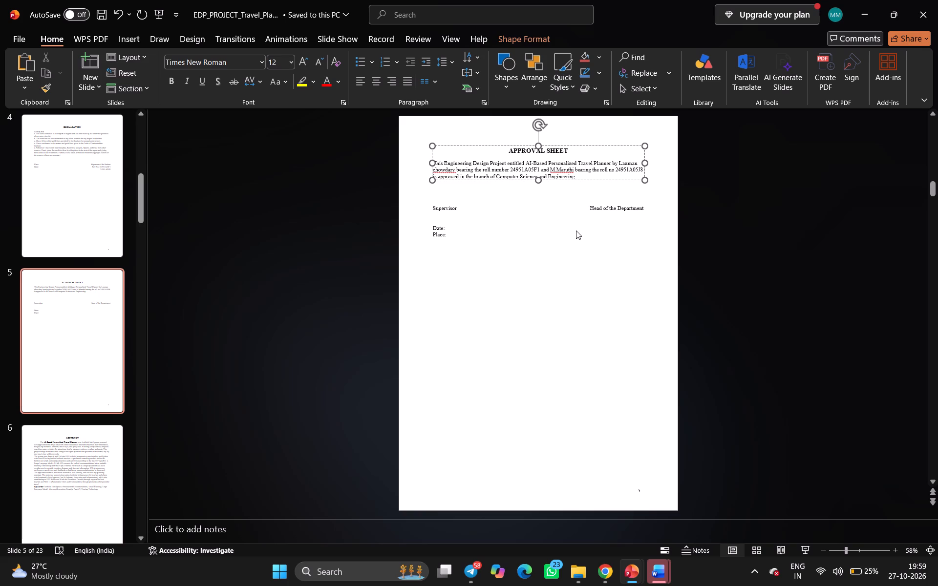
Review slides 6 to 10, from the abstract, contents and abbreviations to the requirement specifications.
{"action": "left_click", "coordinate": [75, 463]}
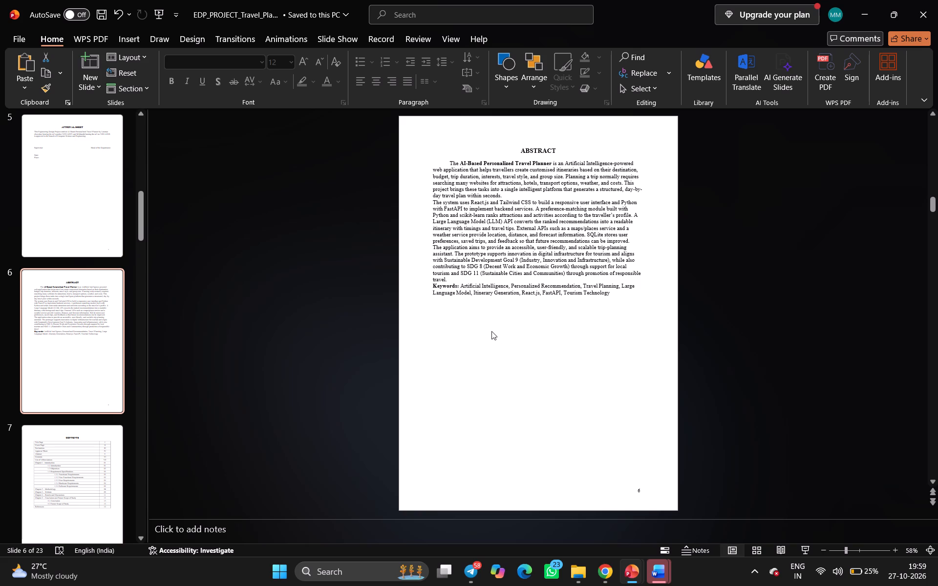
{"action": "key", "text": "Down"}
{"action": "key", "text": "Down"}
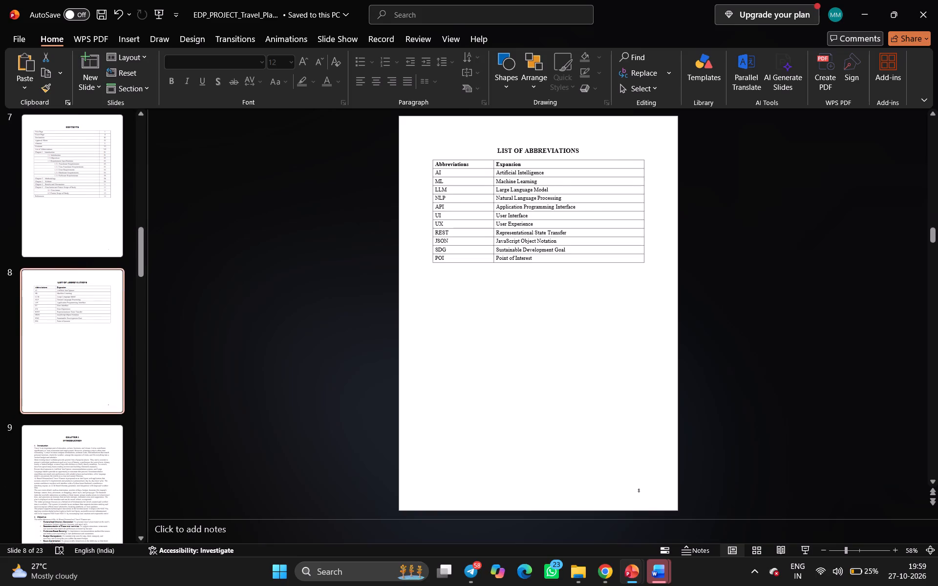
{"action": "key", "text": "Down"}
{"action": "key", "text": "Down"}
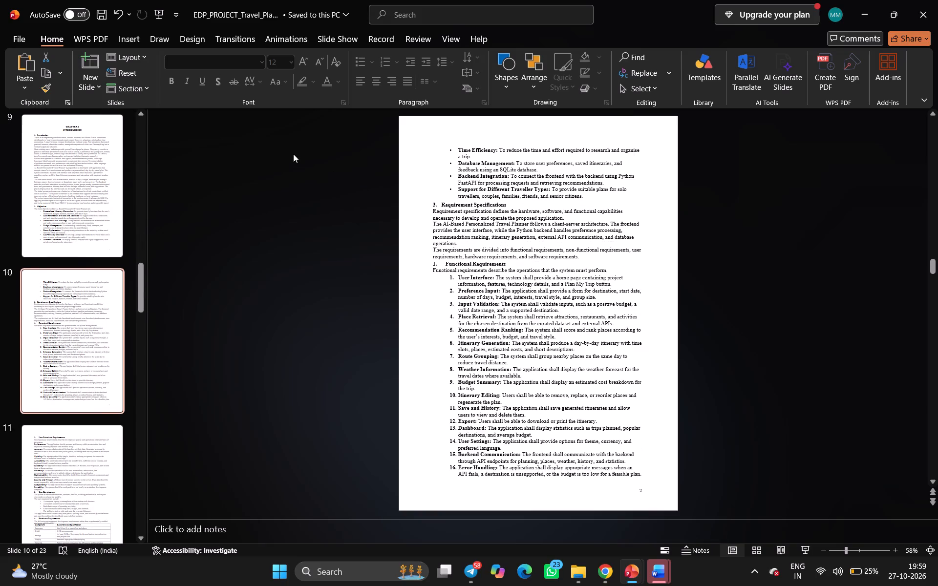
Start saving a copy of the presentation in the Downloads folder, named EDP_PROJECT_Travel_Planner final.
{"action": "left_click", "coordinate": [21, 36]}
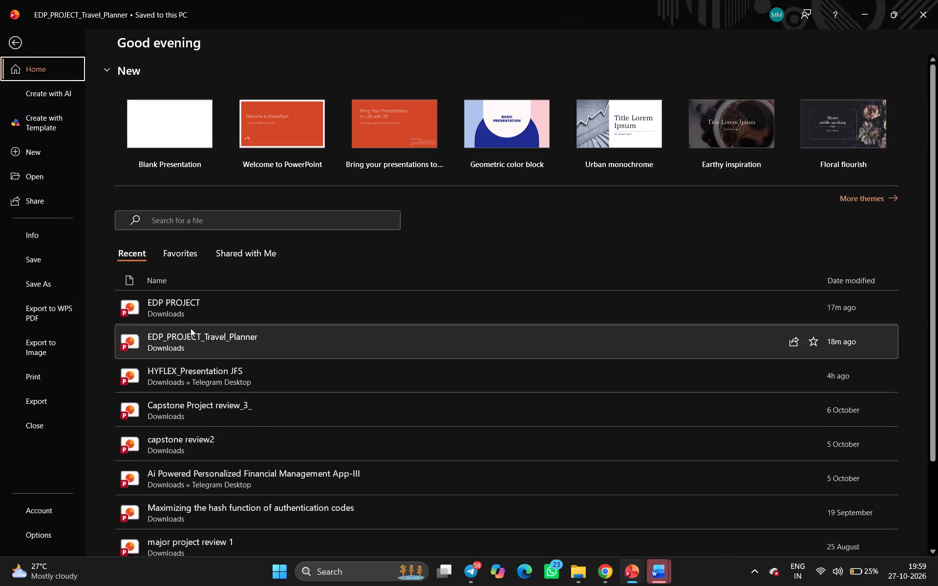
{"action": "left_click", "coordinate": [39, 285]}
{"action": "double_click", "coordinate": [418, 147]}
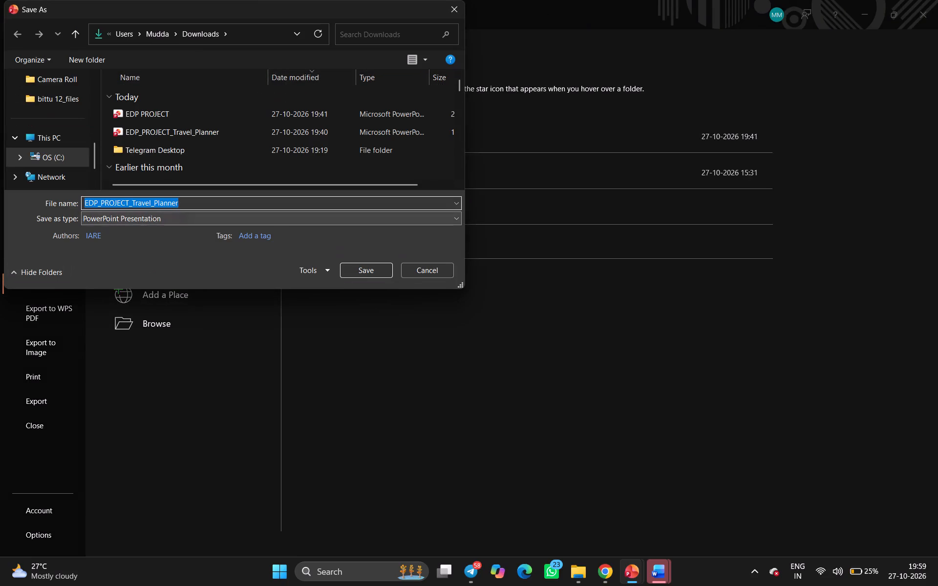
{"action": "left_click", "coordinate": [193, 200]}
{"action": "key", "text": "space"}
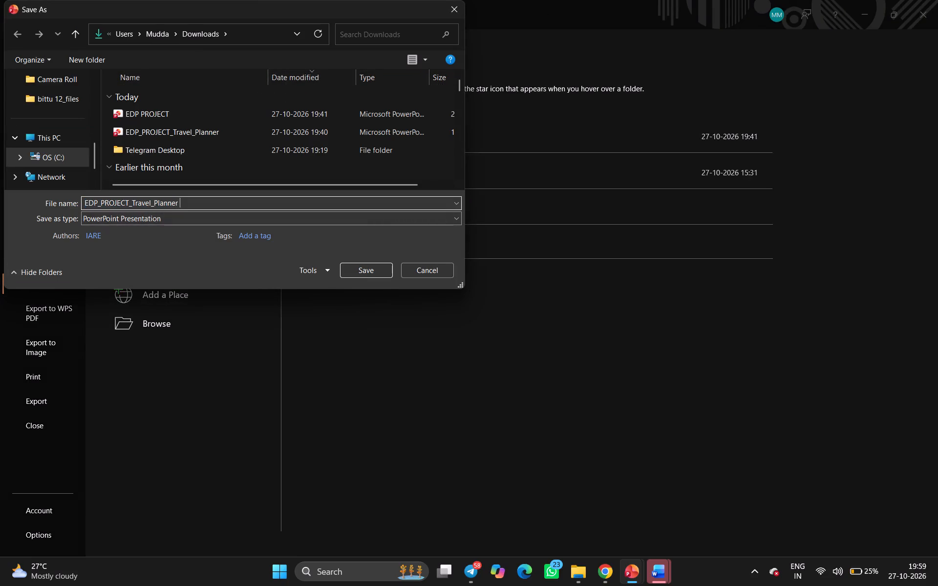
{"action": "type", "text": "final"}
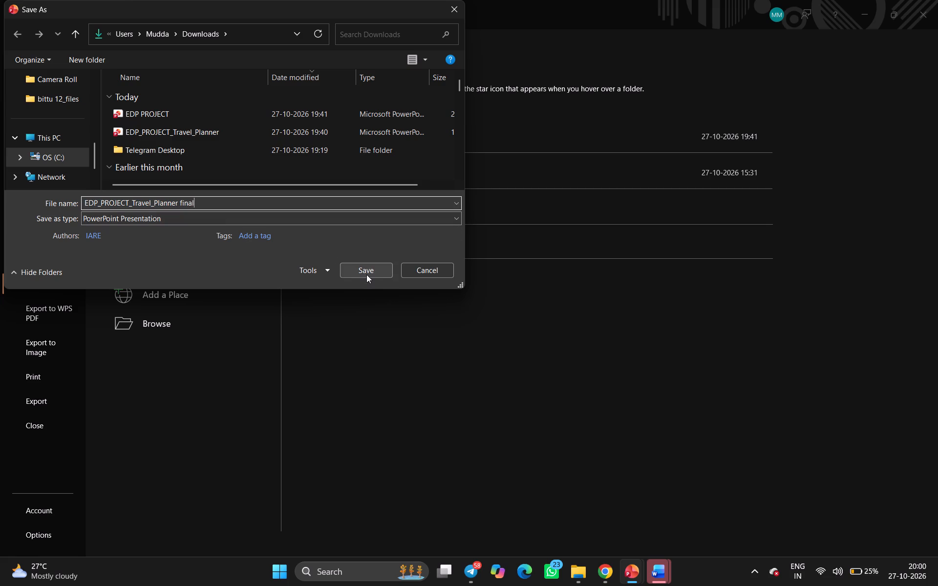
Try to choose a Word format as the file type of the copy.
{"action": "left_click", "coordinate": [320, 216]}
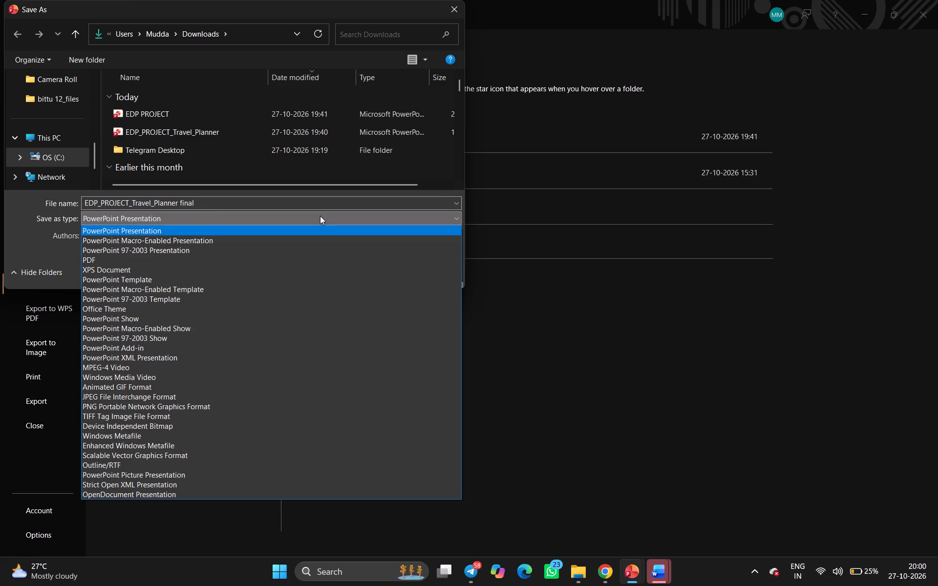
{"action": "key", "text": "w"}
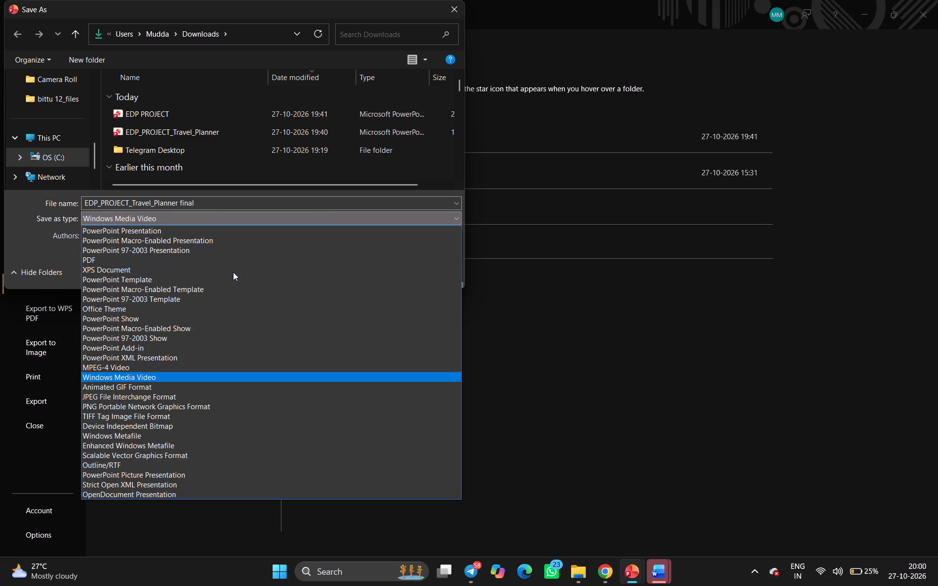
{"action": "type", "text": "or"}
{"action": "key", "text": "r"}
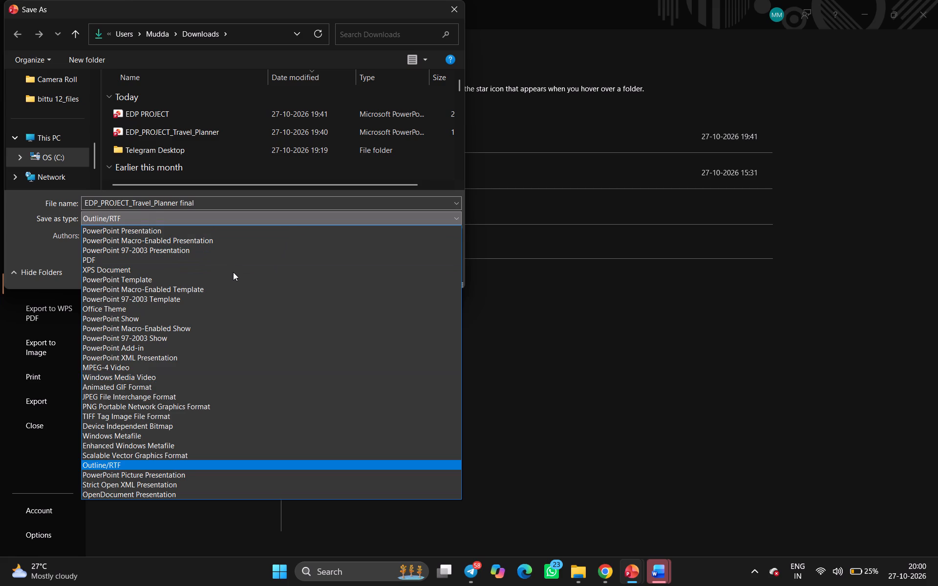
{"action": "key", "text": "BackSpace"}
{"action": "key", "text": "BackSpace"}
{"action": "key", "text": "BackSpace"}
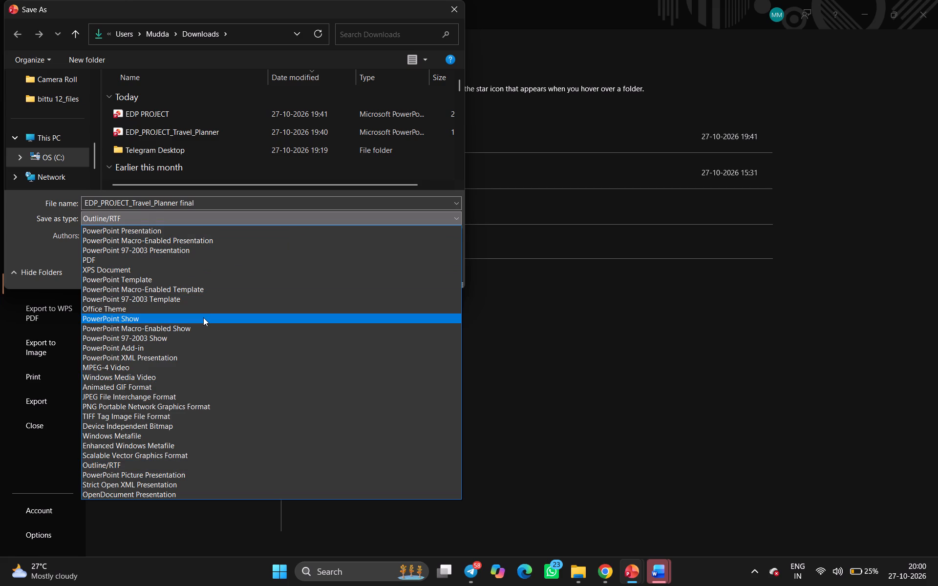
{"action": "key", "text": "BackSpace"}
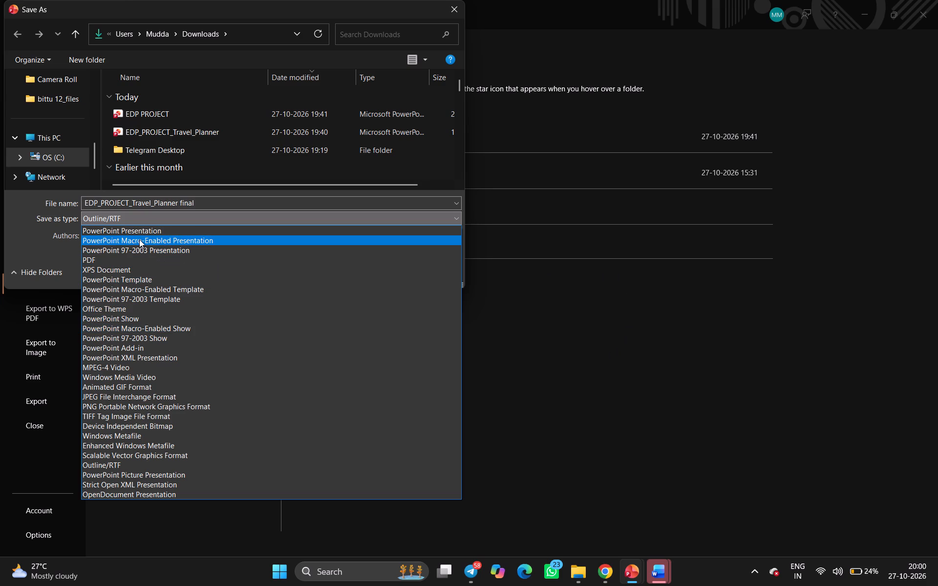
Set the copy's file type to PDF and save it.
{"action": "type", "text": "pp"}
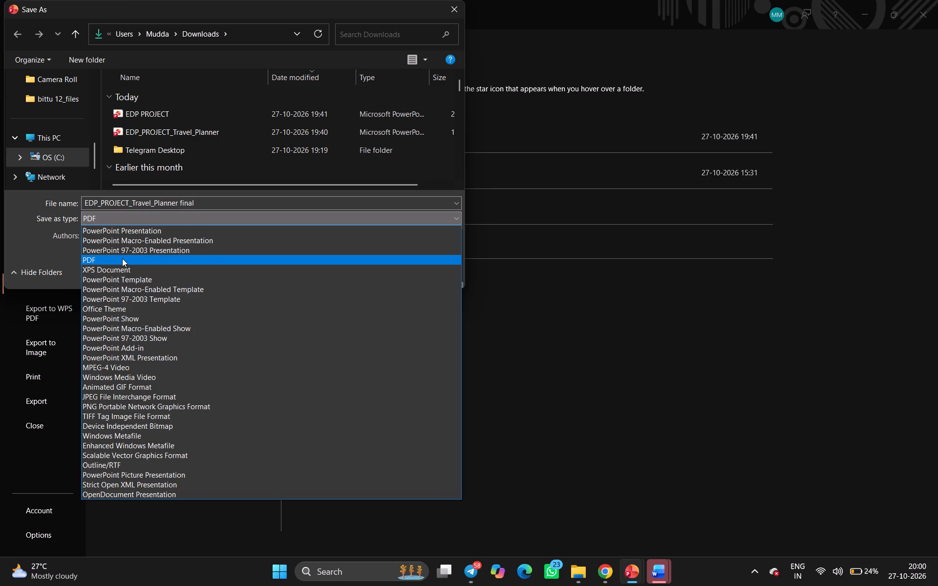
{"action": "left_click", "coordinate": [94, 260]}
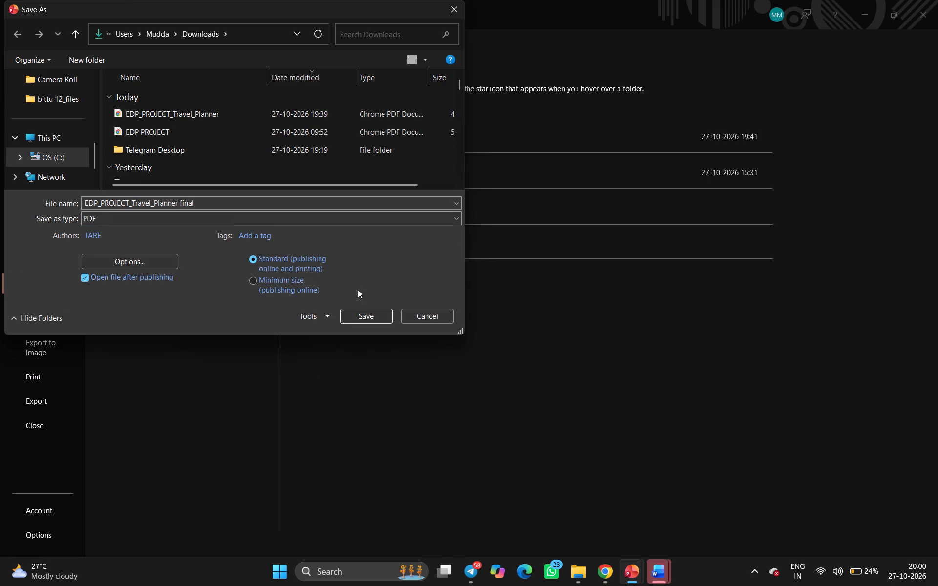
{"action": "left_click", "coordinate": [361, 315]}
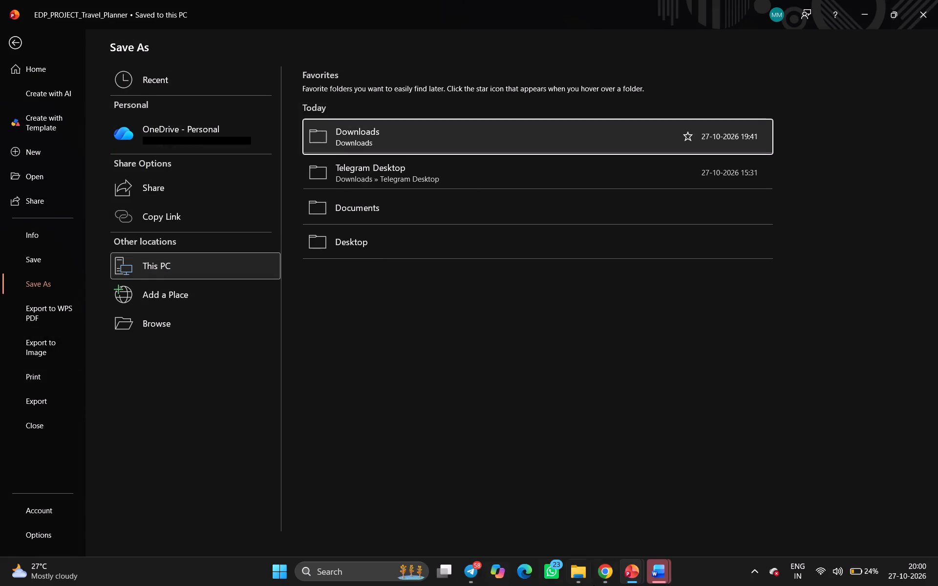
Switch to the Downloads folder in File Explorer.
{"action": "left_click", "coordinate": [584, 570]}
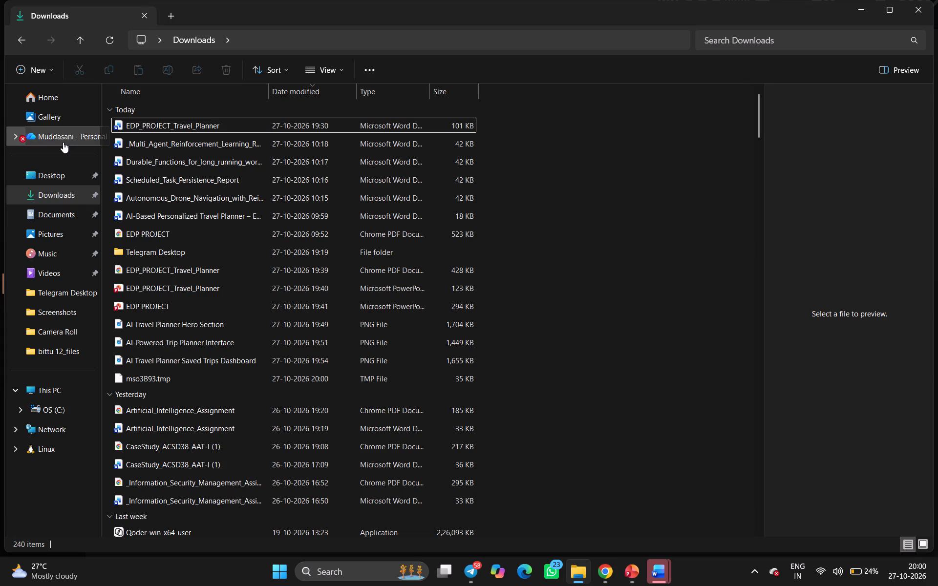
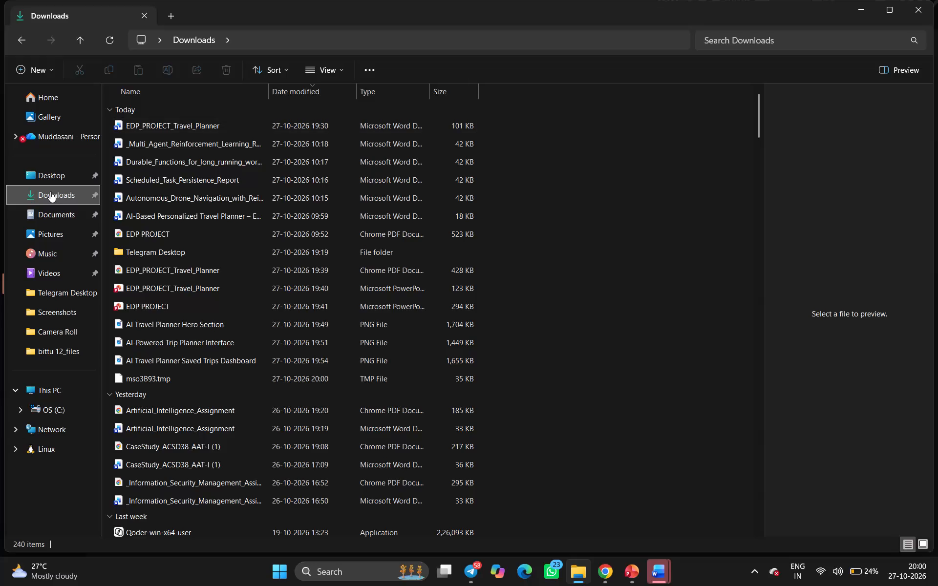
Open the PDF EDP_PROJECT_Travel_Planner final from the recent files in File Explorer's Home view.
{"action": "left_click", "coordinate": [59, 98]}
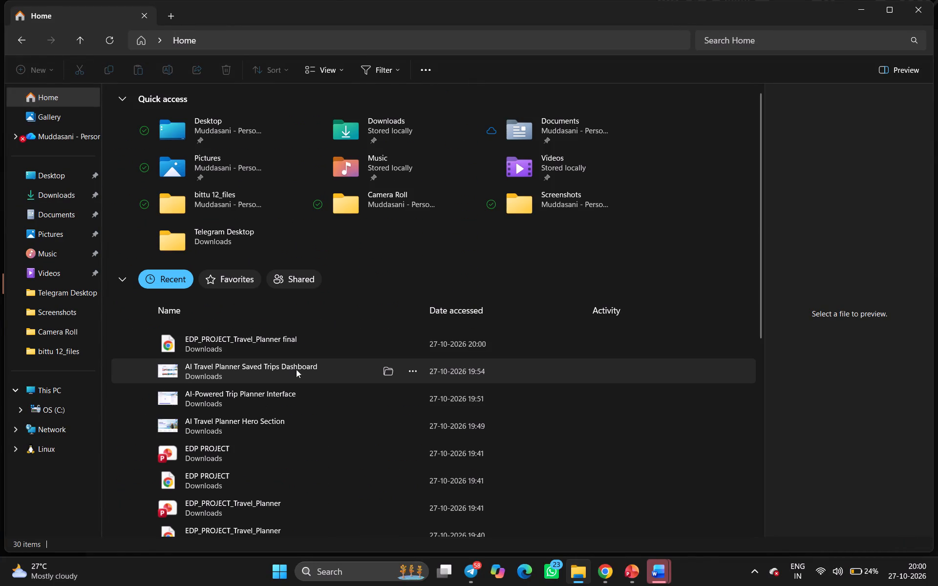
{"action": "double_click", "coordinate": [242, 343]}
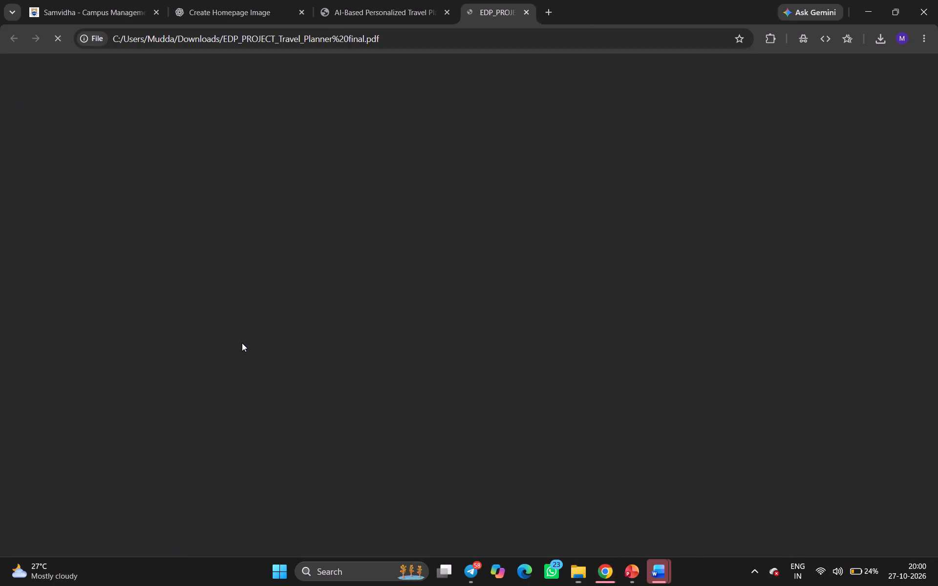
Read through the final PDF from the cover page to the table of contents on page 7 to check its layout.
{"action": "scroll", "coordinate": [494, 385], "scroll_direction": "down", "scroll_amount": 5}
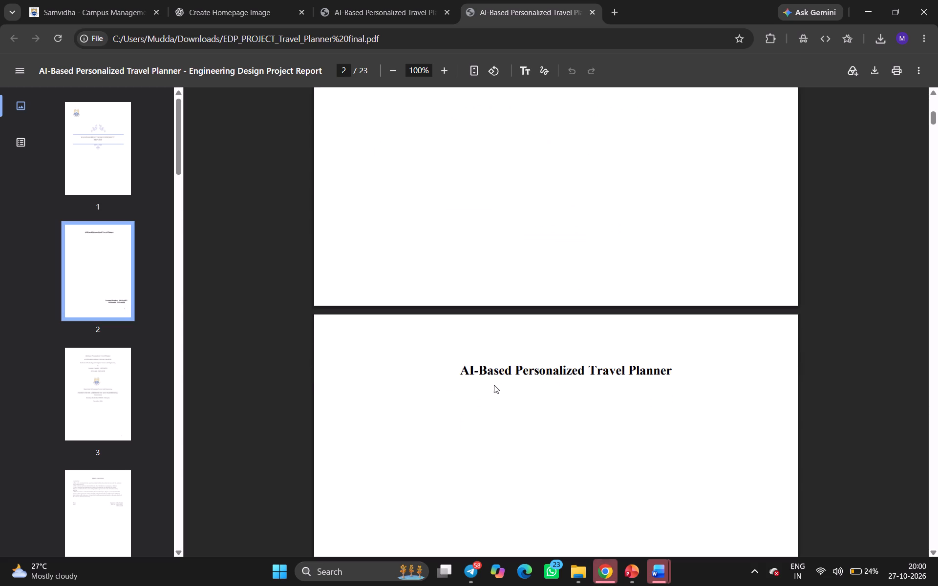
{"action": "scroll", "coordinate": [494, 385], "scroll_direction": "down", "scroll_amount": 10}
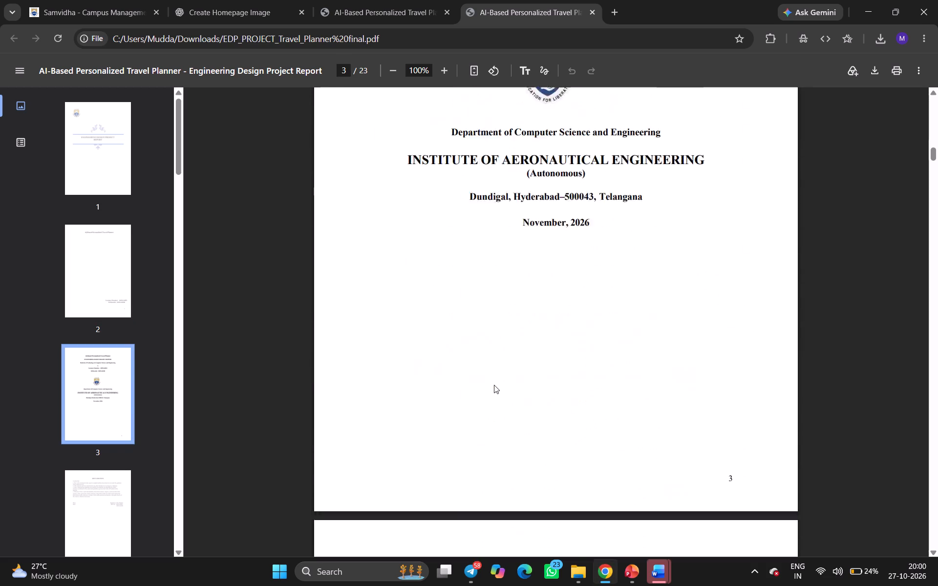
{"action": "scroll", "coordinate": [494, 385], "scroll_direction": "down", "scroll_amount": 2}
{"action": "key", "text": "Down"}
{"action": "key", "text": "Down"}
{"action": "key", "text": "Down"}
{"action": "key", "text": "Down"}
{"action": "key", "text": "Down"}
{"action": "key", "text": "Down"}
{"action": "key", "text": "Down"}
{"action": "key", "text": "Down"}
{"action": "key", "text": "Down"}
{"action": "key", "text": "Down"}
{"action": "key", "text": "Down"}
{"action": "key", "text": "Down"}
{"action": "key", "text": "Down"}
{"action": "key", "text": "Down"}
{"action": "key", "text": "Down"}
{"action": "key", "text": "Down"}
{"action": "key", "text": "Down"}
{"action": "key", "text": "Down"}
{"action": "key", "text": "Down"}
{"action": "key", "text": "Down"}
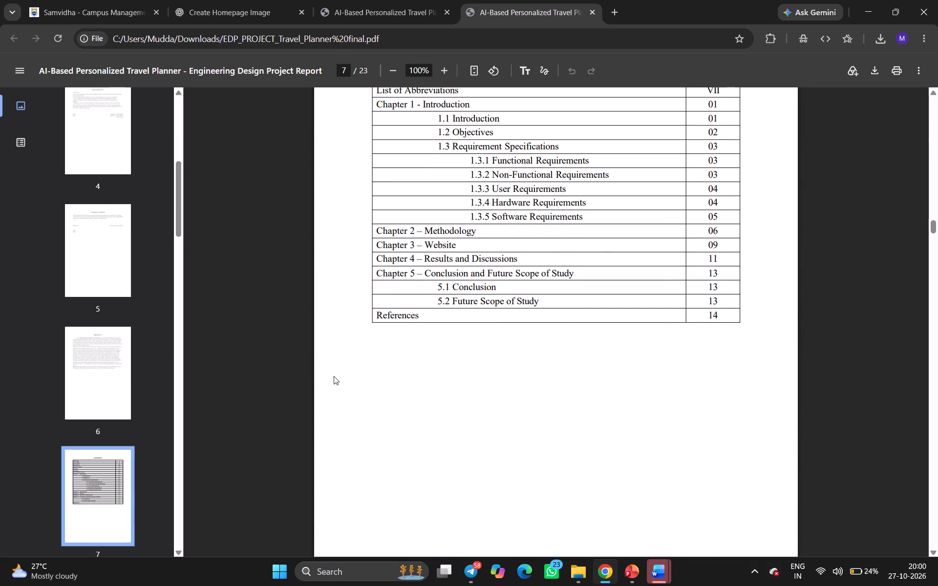
{"action": "key", "text": "Down"}
{"action": "key", "text": "Down"}
{"action": "key", "text": "Down"}
{"action": "key", "text": "Down"}
Check the website page images on pages 17 and 16 of the final PDF.
{"action": "scroll", "coordinate": [155, 421], "scroll_direction": "down", "scroll_amount": 7}
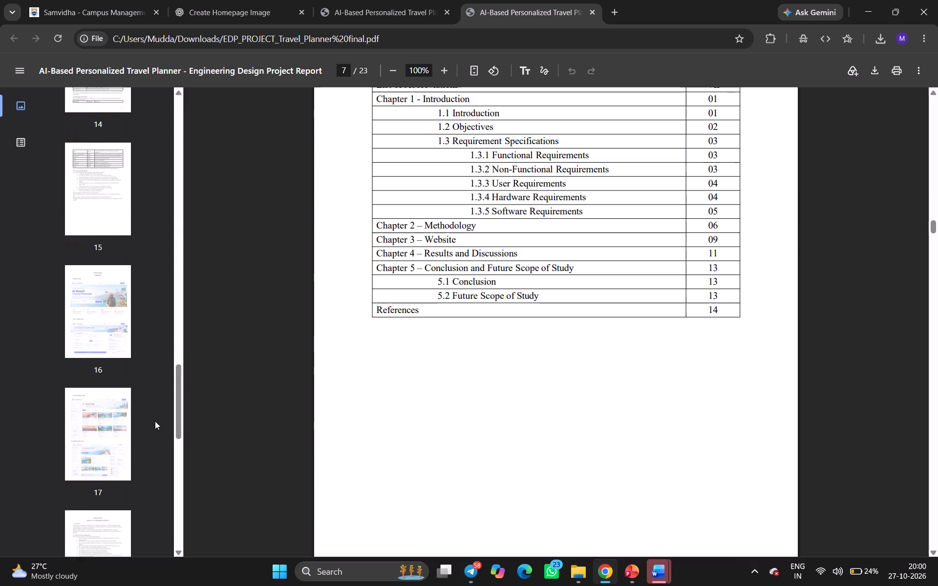
{"action": "scroll", "coordinate": [155, 421], "scroll_direction": "down", "scroll_amount": 1}
{"action": "left_click", "coordinate": [72, 401]}
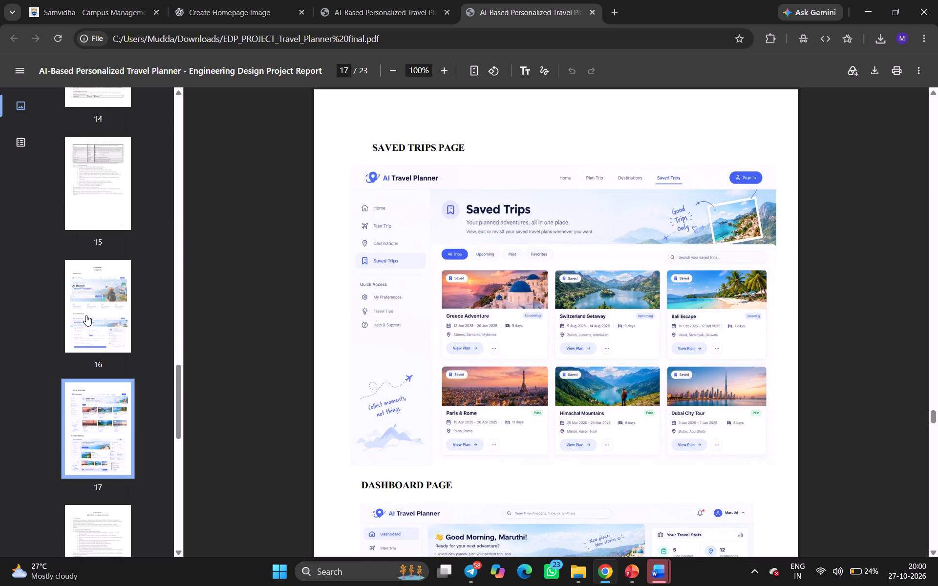
{"action": "left_click", "coordinate": [86, 315]}
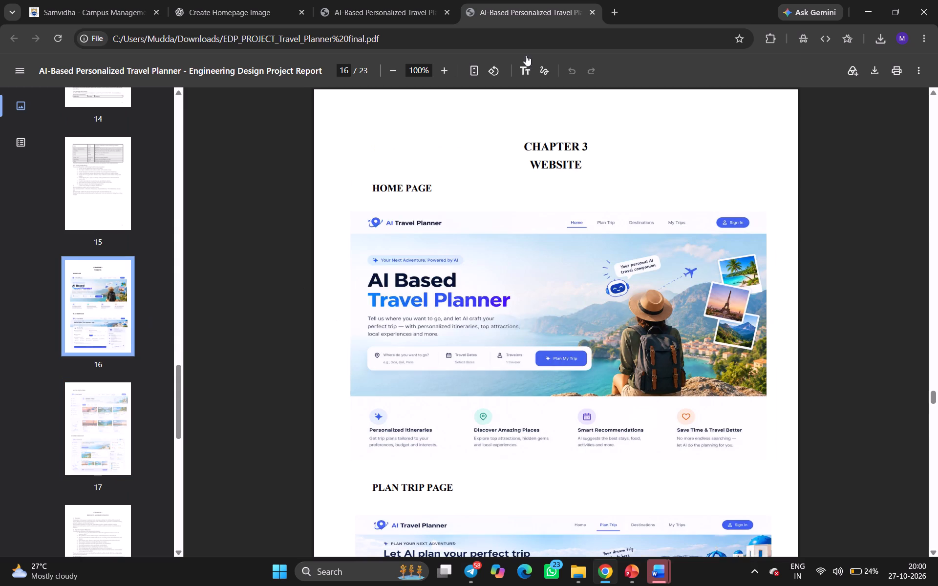
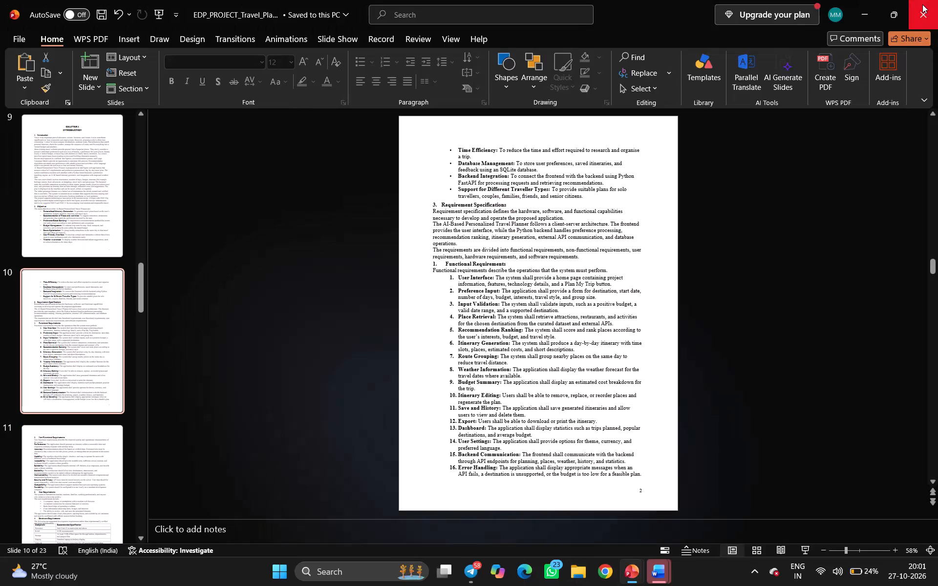
Close the EDP_PROJECT_Travel_Planner presentation without saving its changes, and close the EDP PROJECT presentation.
{"action": "left_click", "coordinate": [922, 4]}
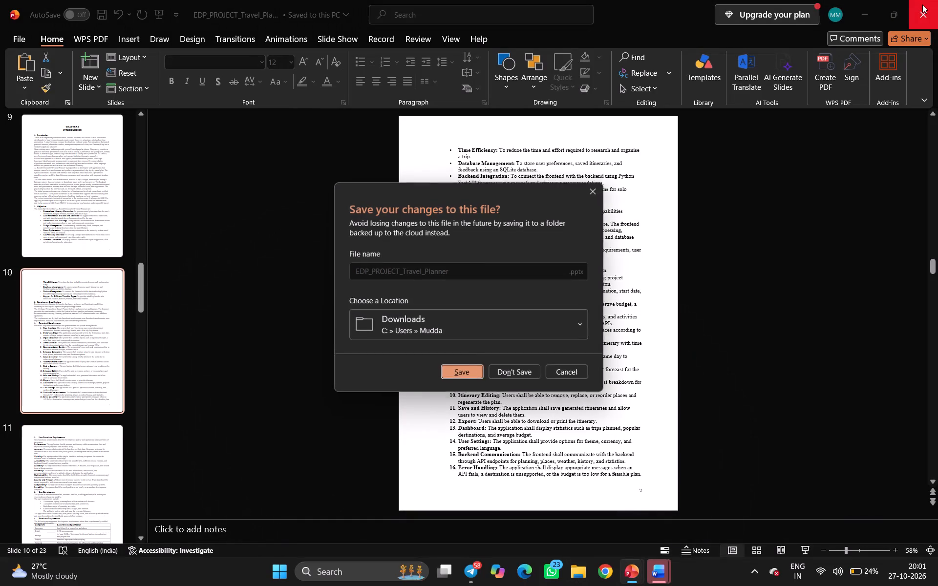
{"action": "left_click", "coordinate": [527, 369]}
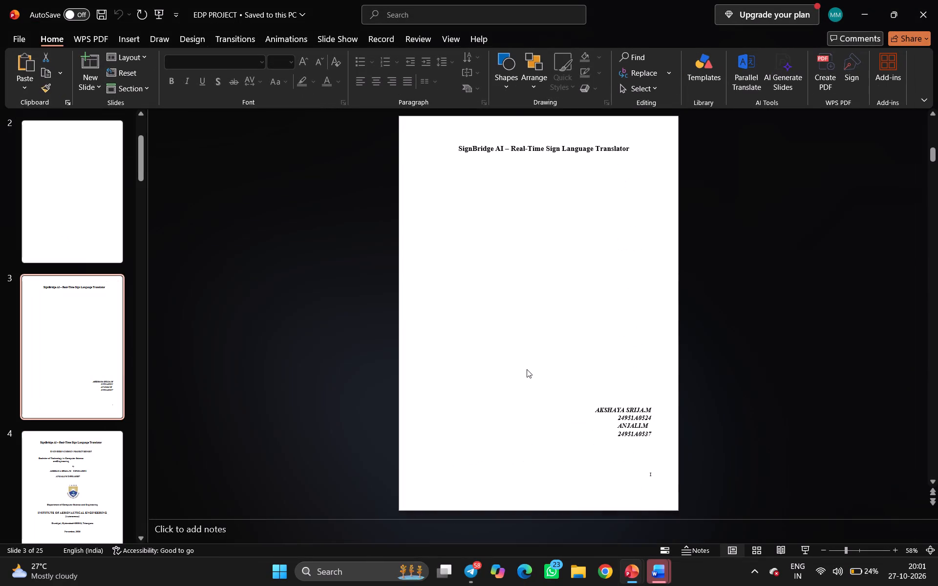
{"action": "left_click", "coordinate": [937, 5]}
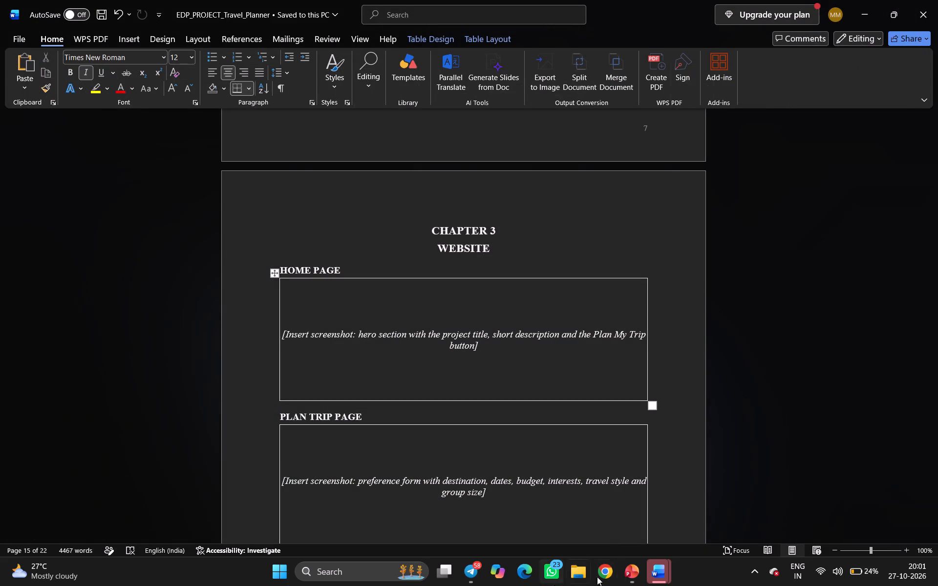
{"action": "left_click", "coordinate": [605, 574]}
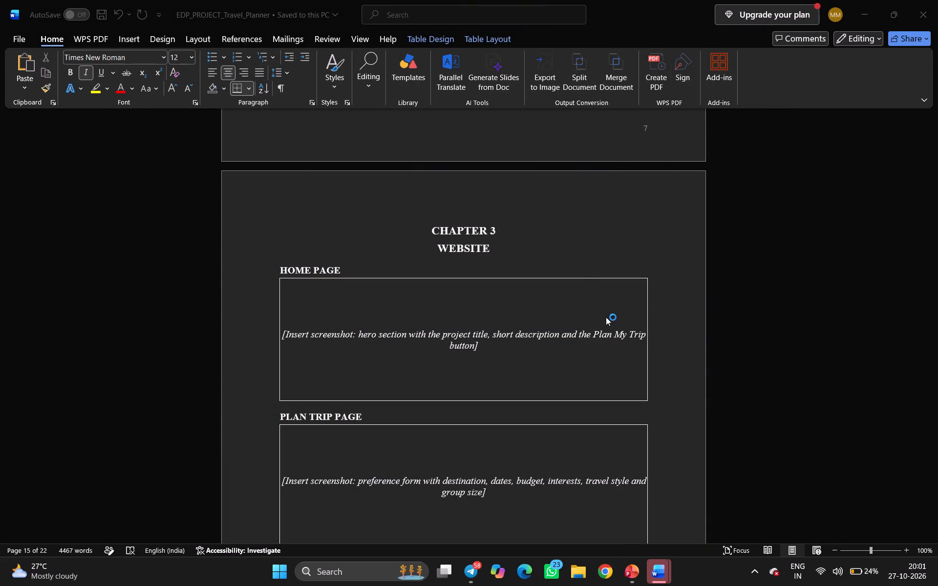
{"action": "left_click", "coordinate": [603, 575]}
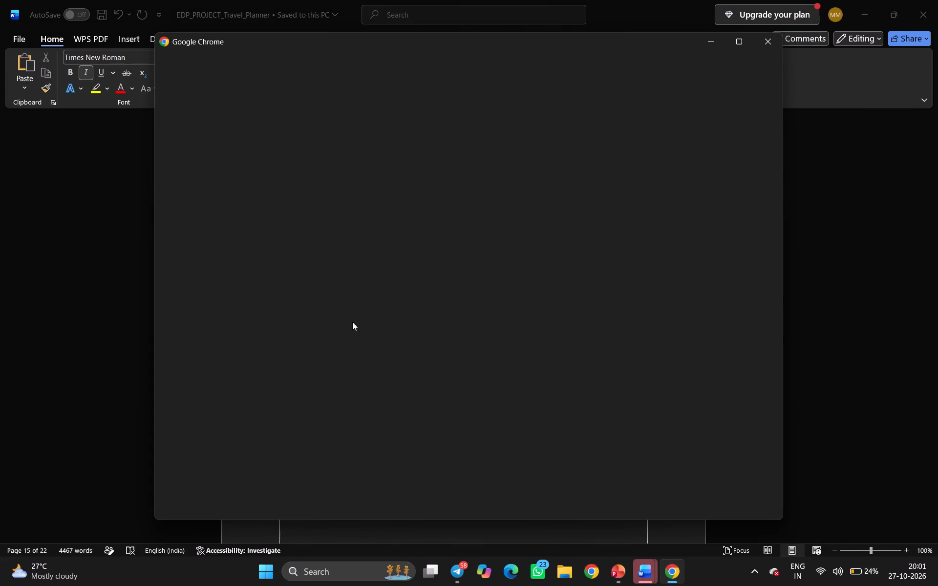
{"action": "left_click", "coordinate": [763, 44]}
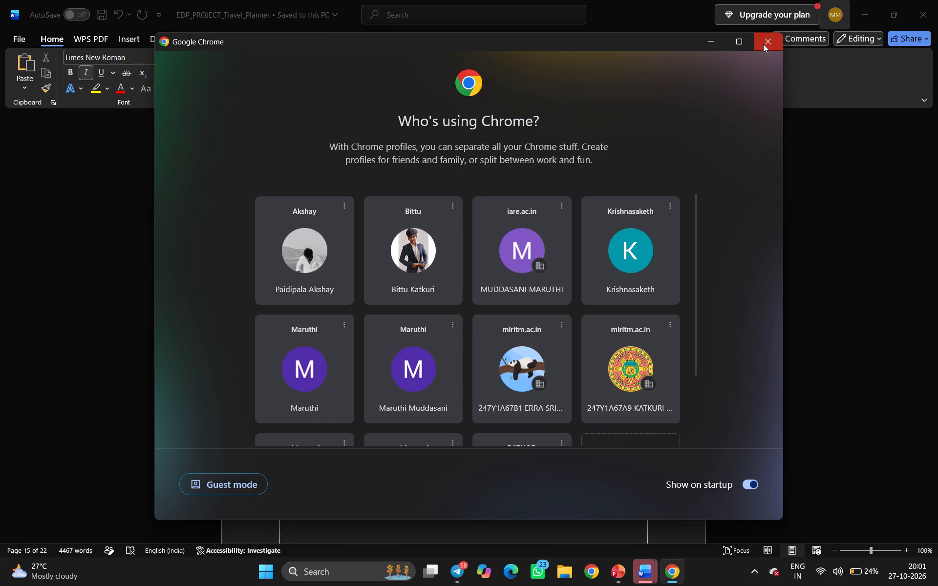
Close the Word documents EDP_PROJECT_Travel_Planner, EDP PROJECT and AI-Based Personalized Travel Planner – Engineering Design Project Report.
{"action": "left_click", "coordinate": [921, 0]}
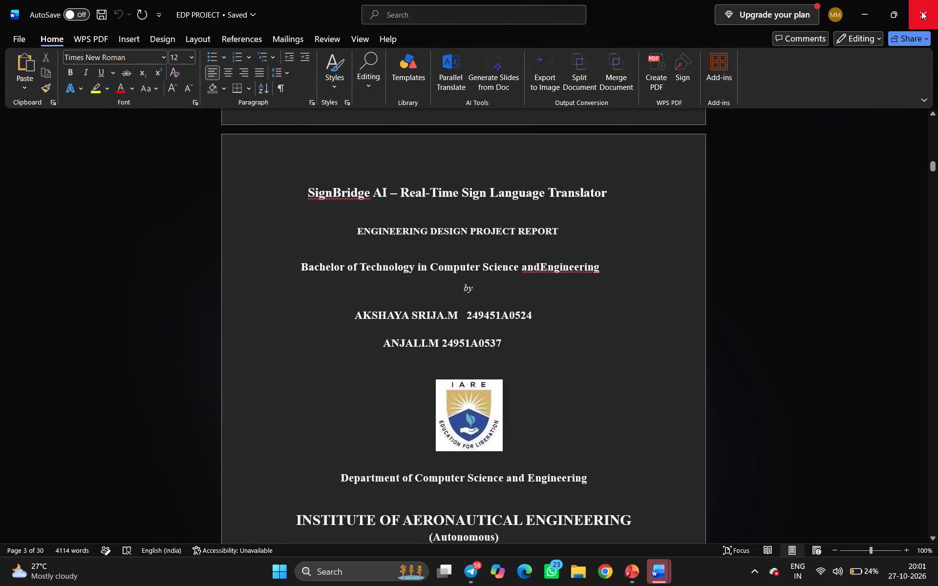
{"action": "left_click", "coordinate": [922, 9]}
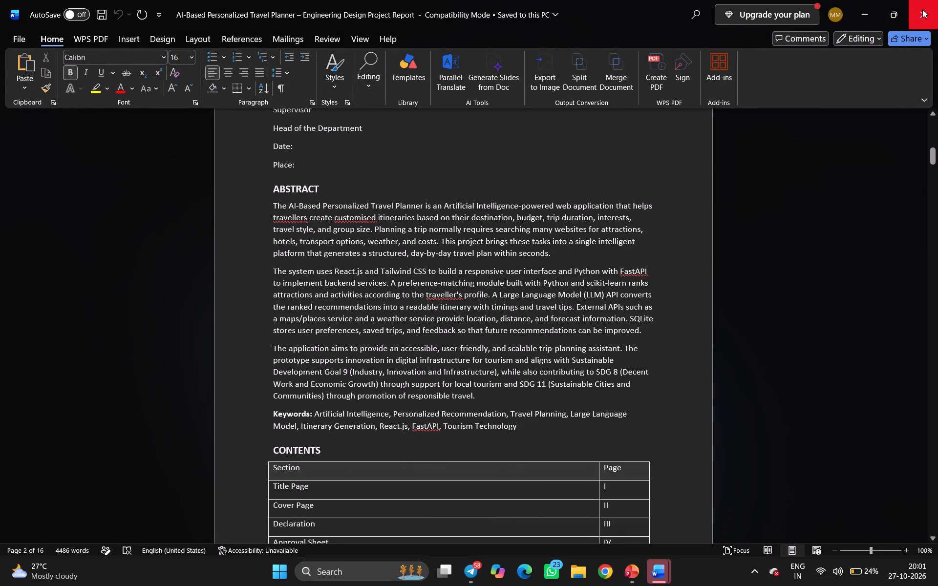
{"action": "left_click", "coordinate": [922, 9]}
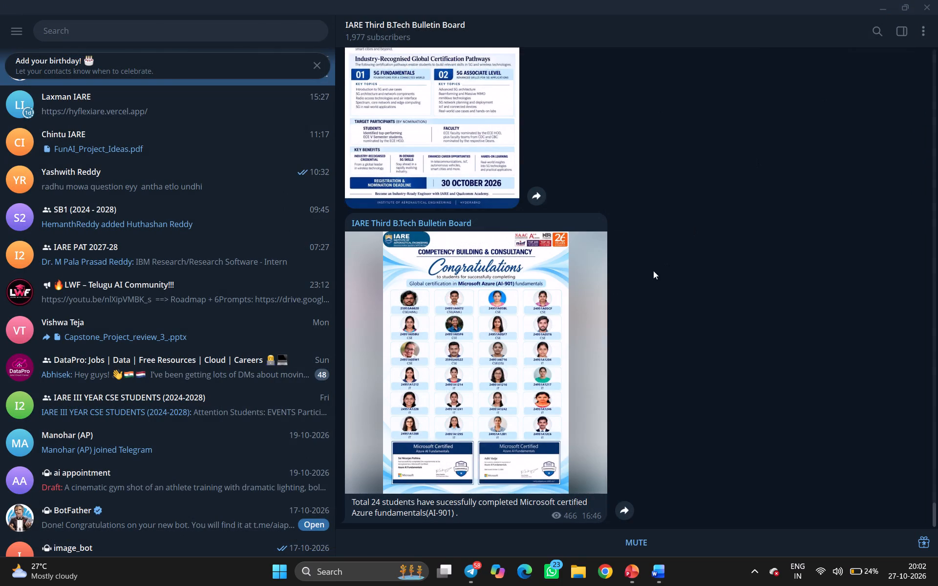
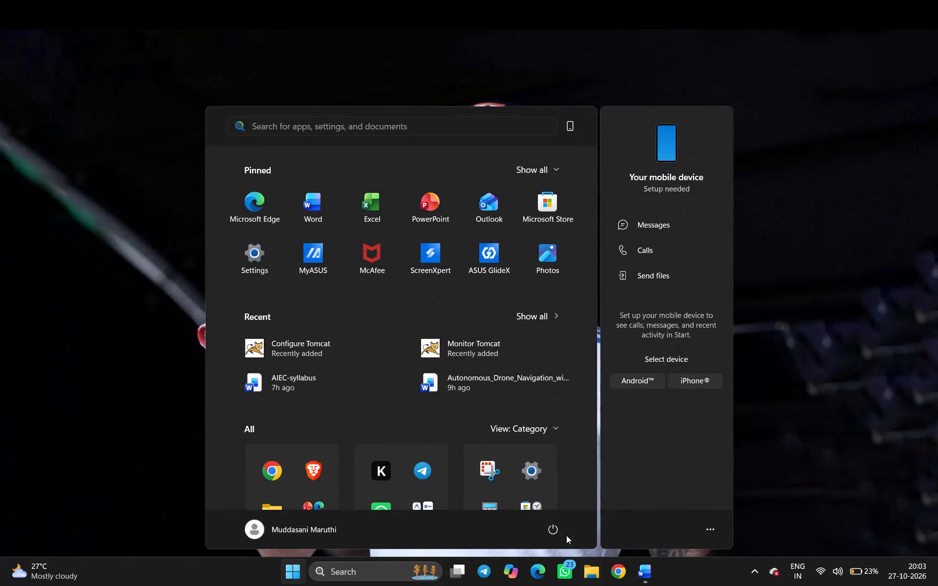
Open the Windows power options to shut down the computer.
{"action": "left_click", "coordinate": [556, 518]}
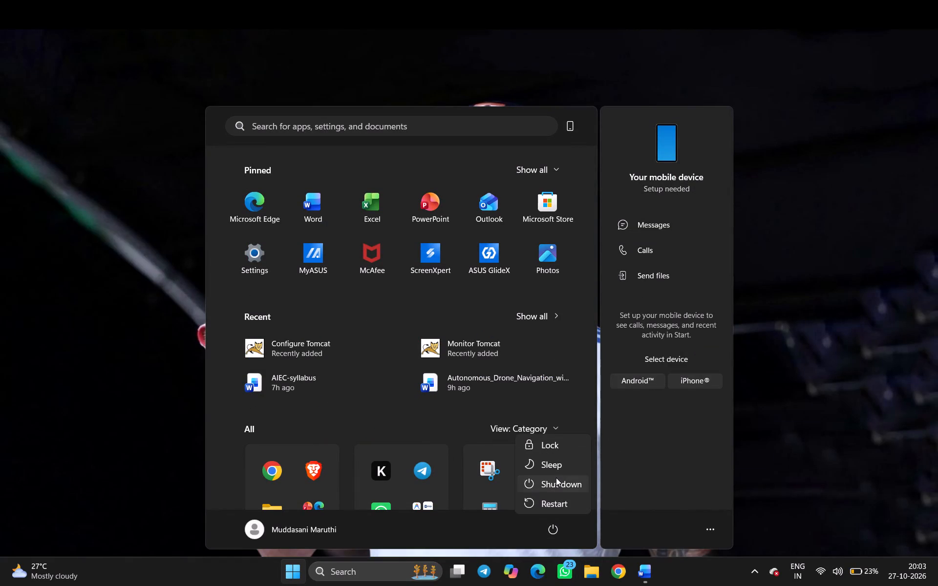